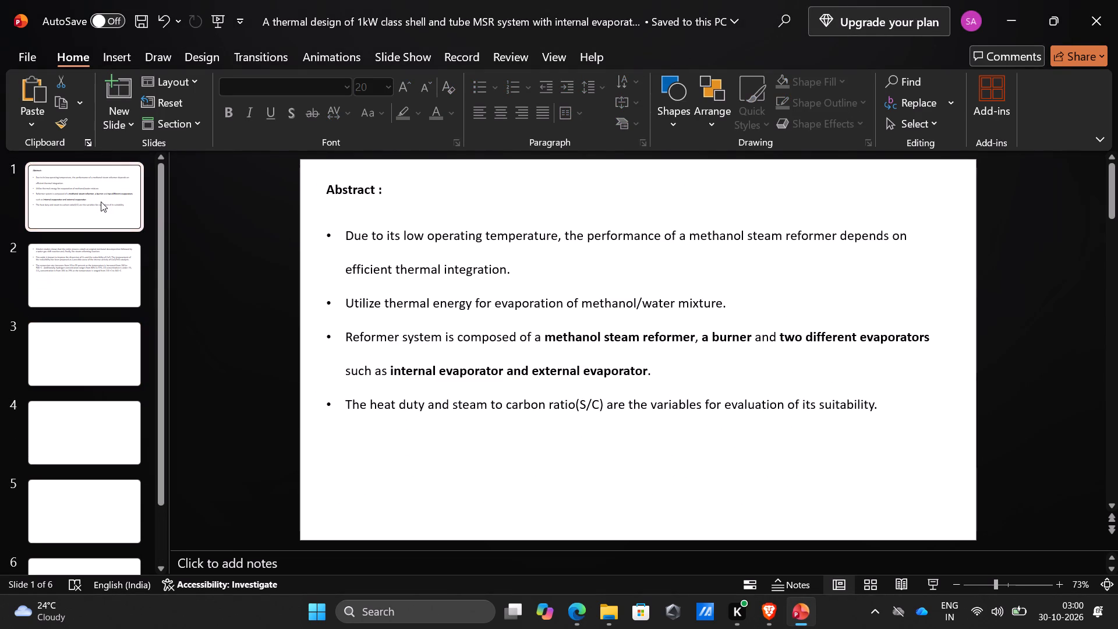
{"action": "left_click", "coordinate": [77, 289]}
{"action": "left_click", "coordinate": [77, 348]}
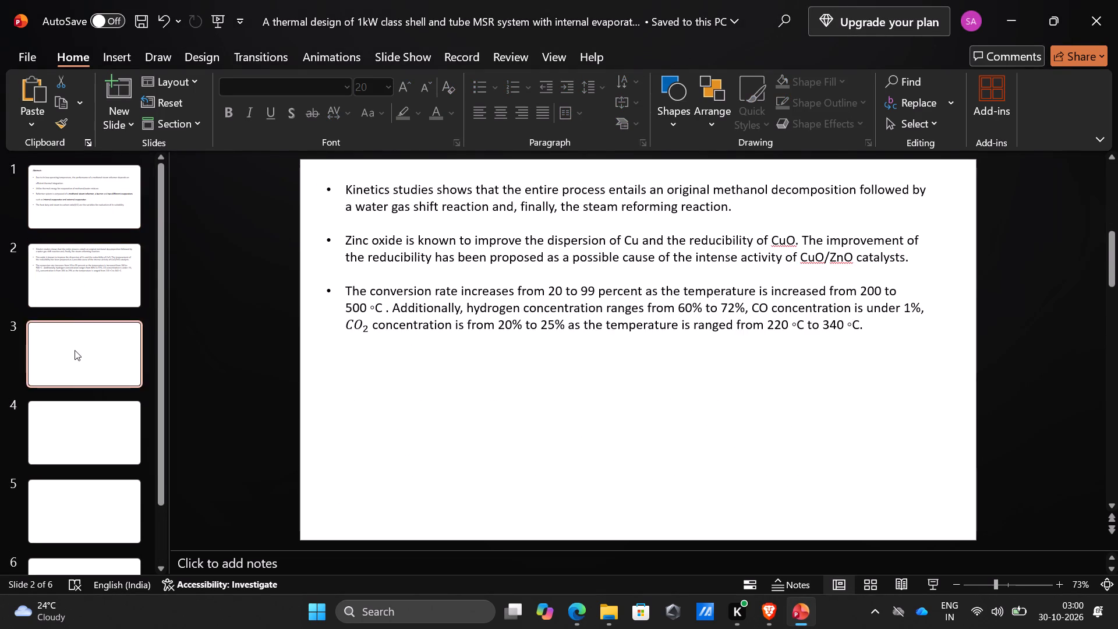
{"action": "left_click", "coordinate": [92, 282]}
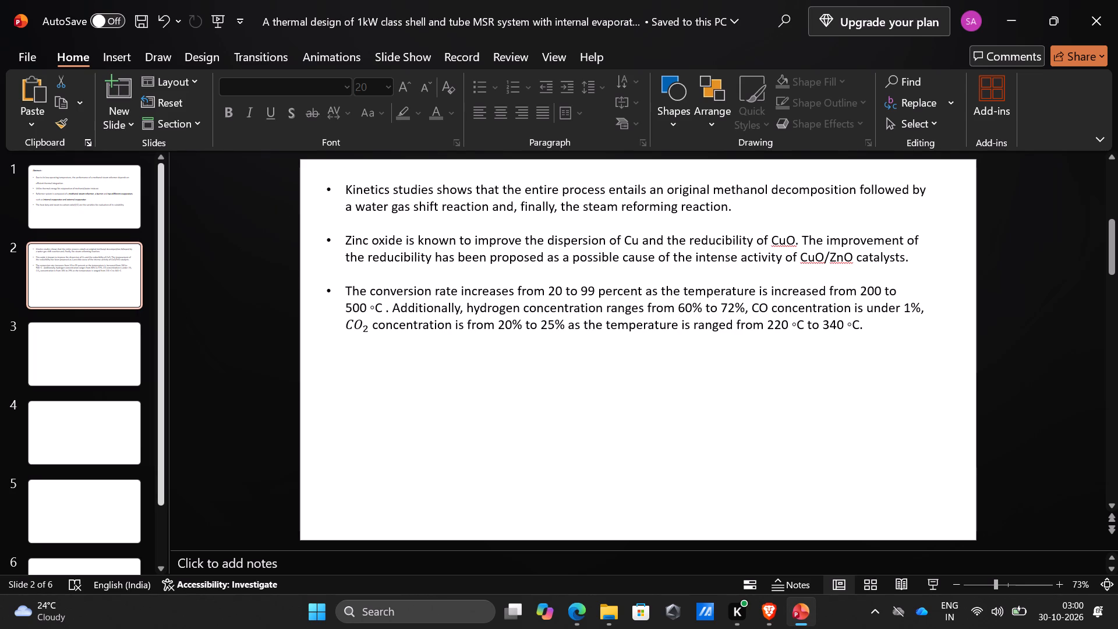
Open the Reuse Slides options with slide 2 selected.
{"action": "left_click", "coordinate": [124, 122]}
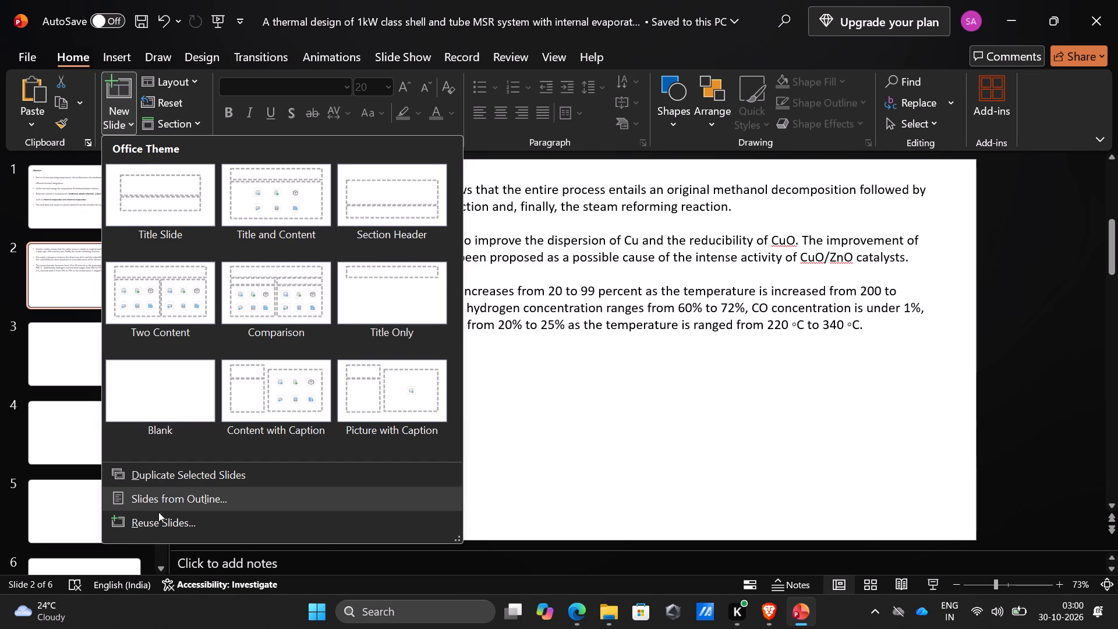
{"action": "left_click", "coordinate": [154, 527]}
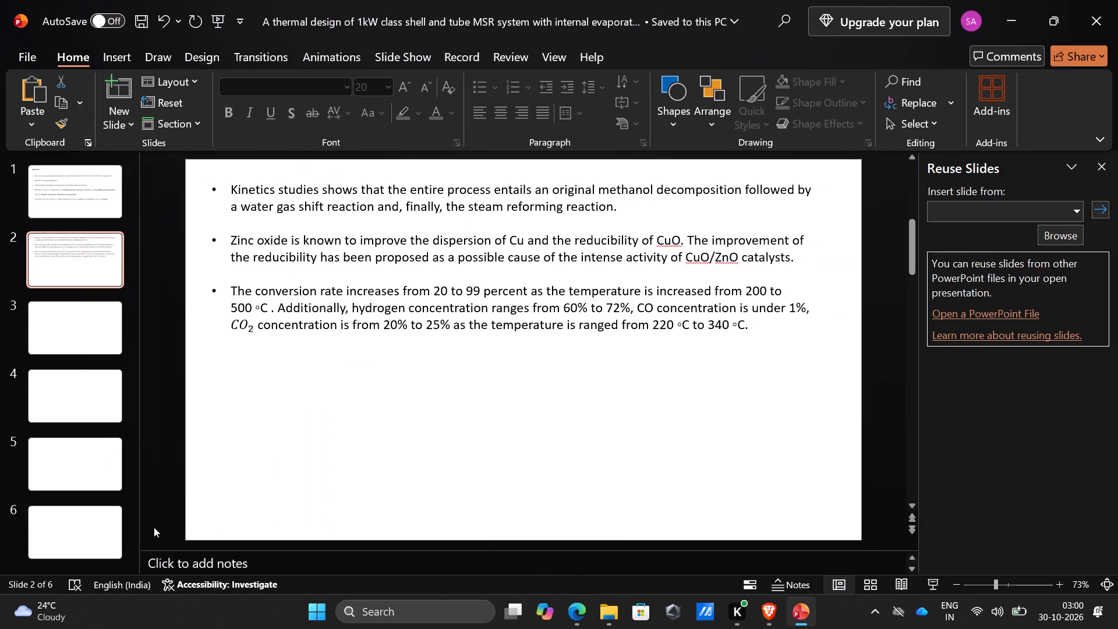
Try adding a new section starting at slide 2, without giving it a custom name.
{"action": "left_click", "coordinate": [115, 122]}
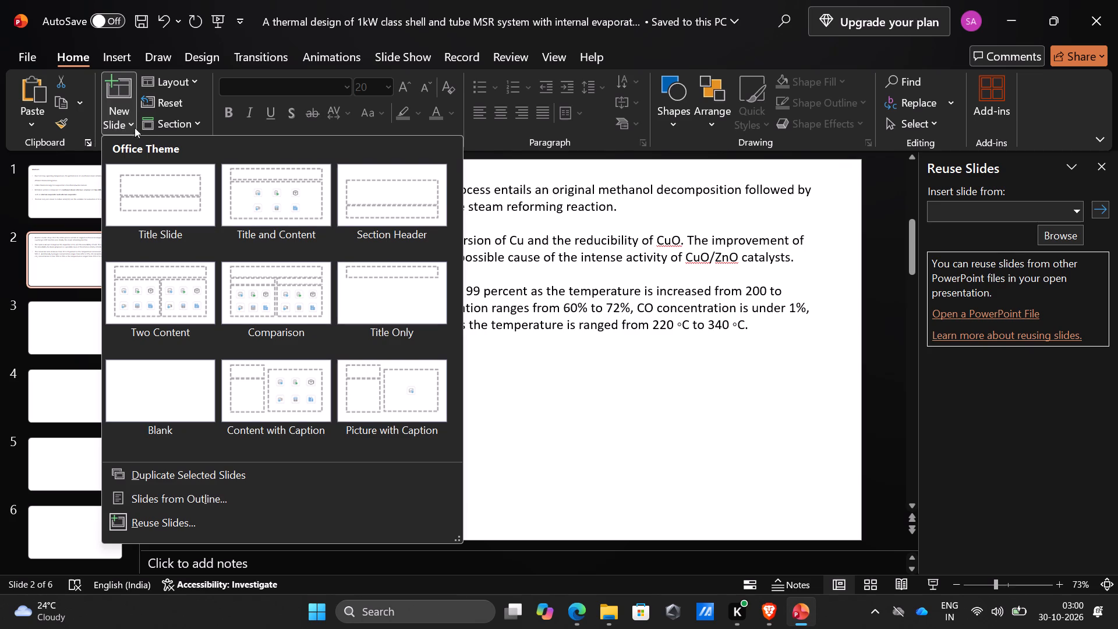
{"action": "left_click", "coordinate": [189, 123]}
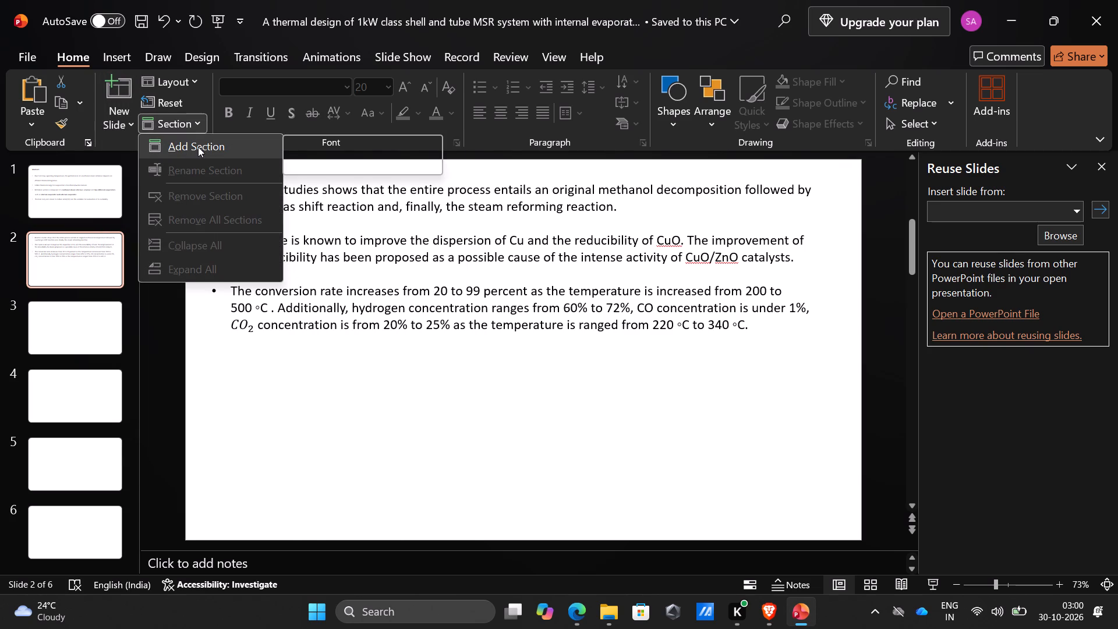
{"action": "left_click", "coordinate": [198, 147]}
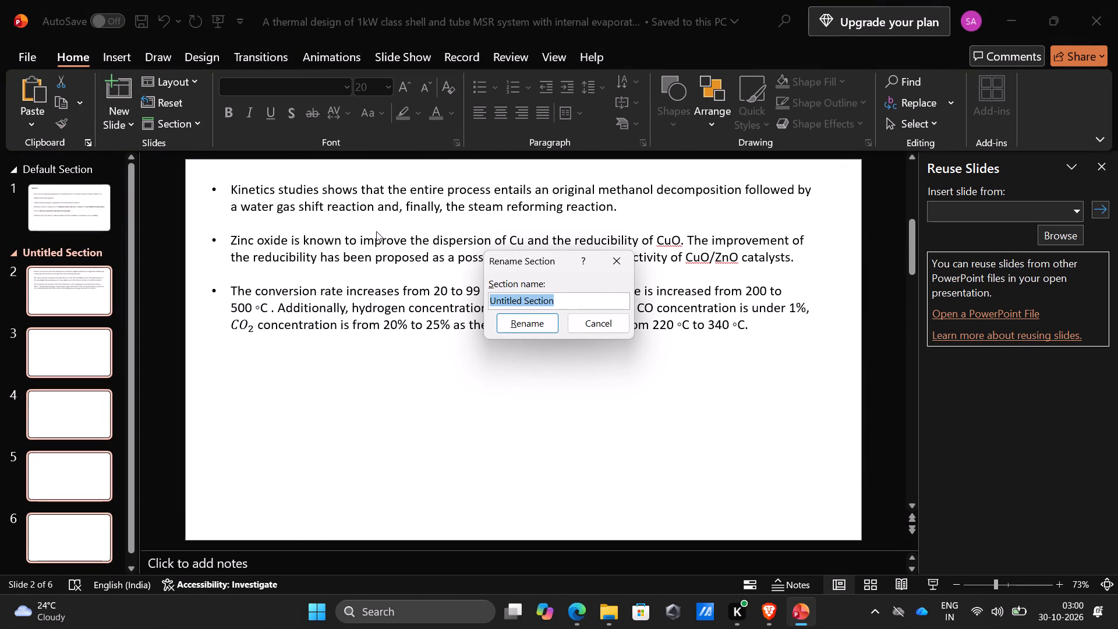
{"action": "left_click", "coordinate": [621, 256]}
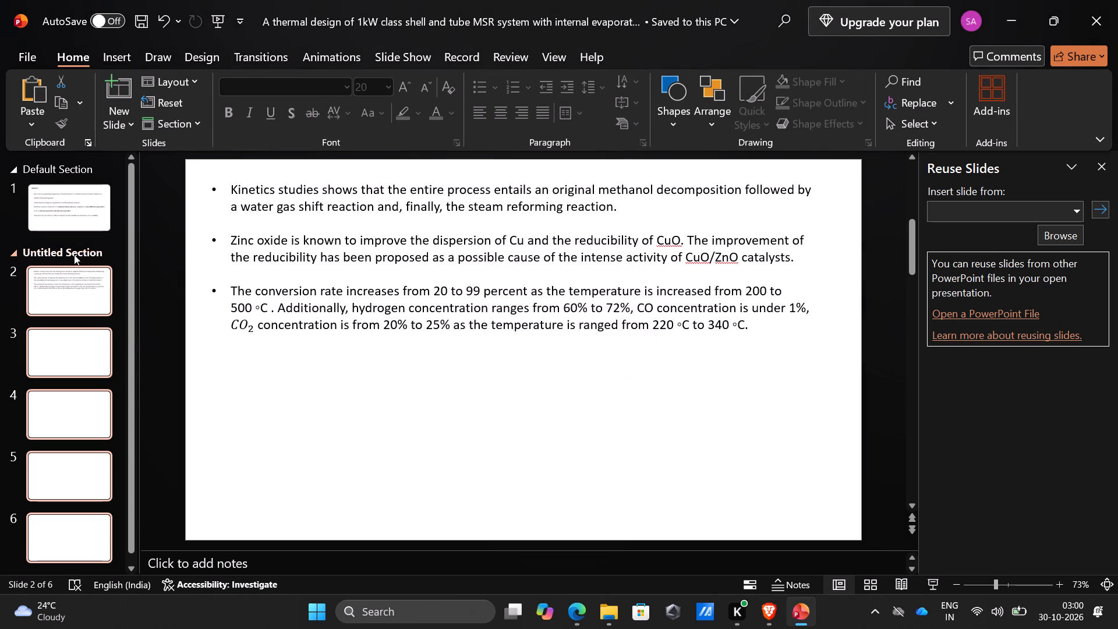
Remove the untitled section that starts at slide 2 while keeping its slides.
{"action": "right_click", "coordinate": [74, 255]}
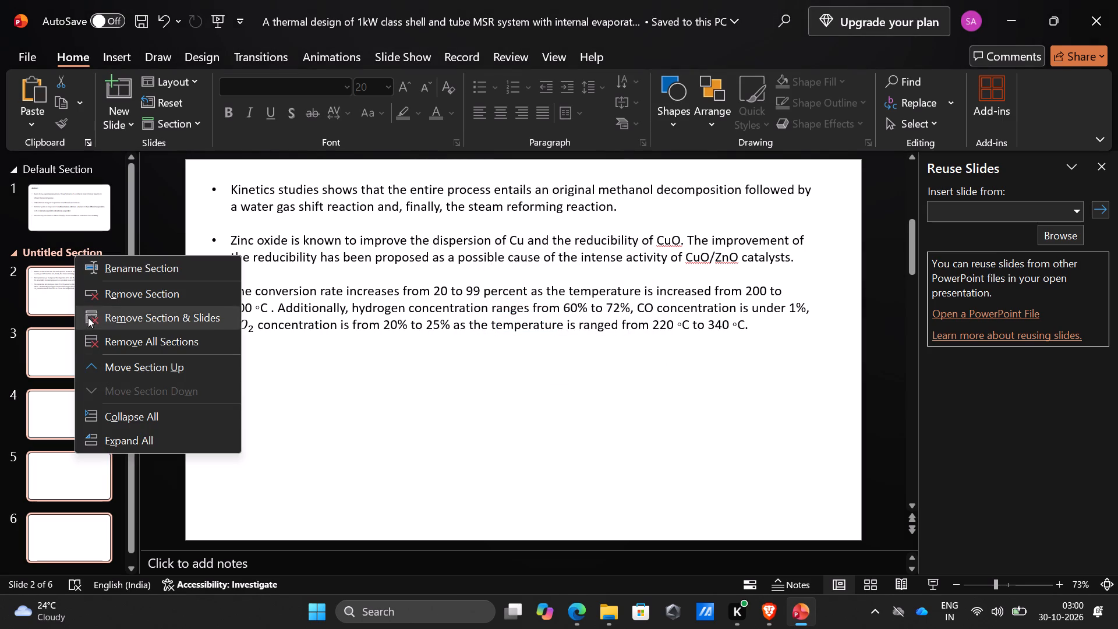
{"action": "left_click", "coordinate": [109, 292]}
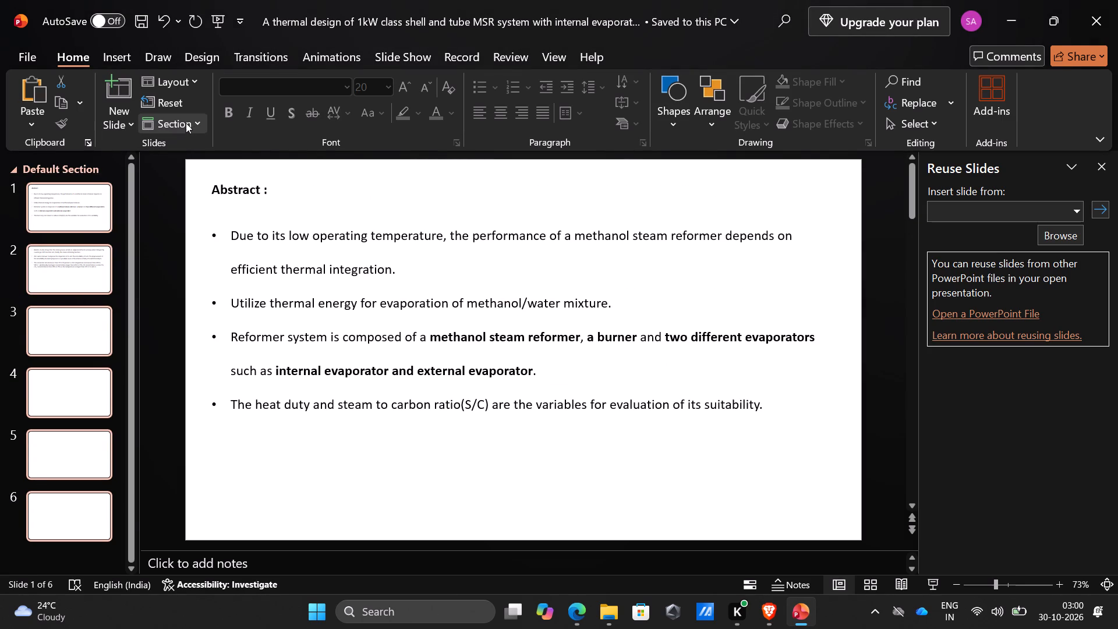
Open the available slide layouts for the selected slides.
{"action": "left_click", "coordinate": [194, 79]}
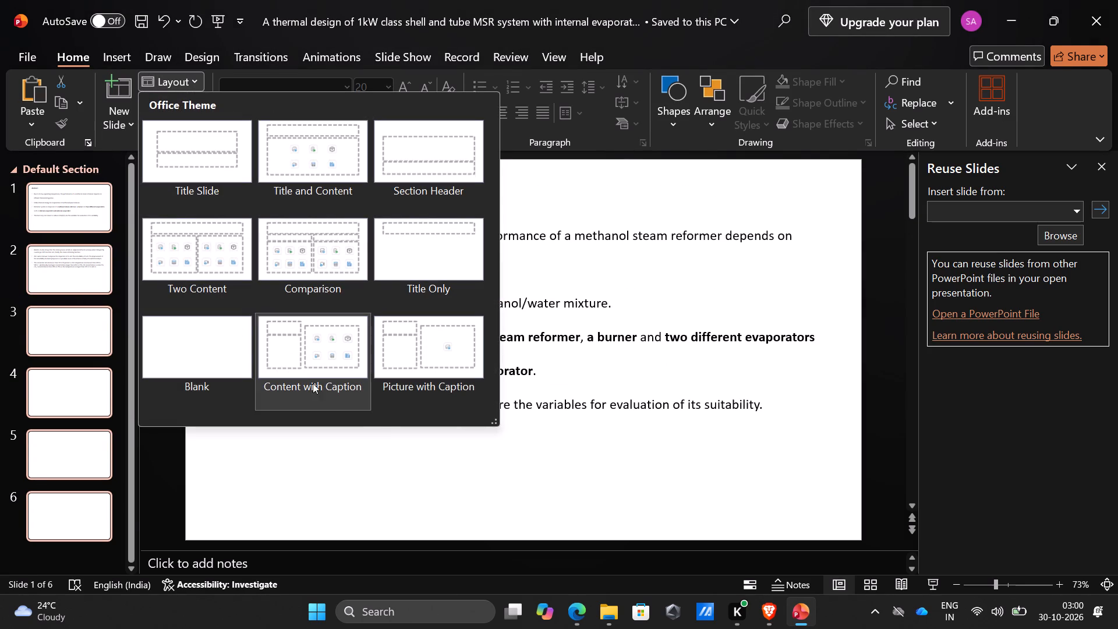
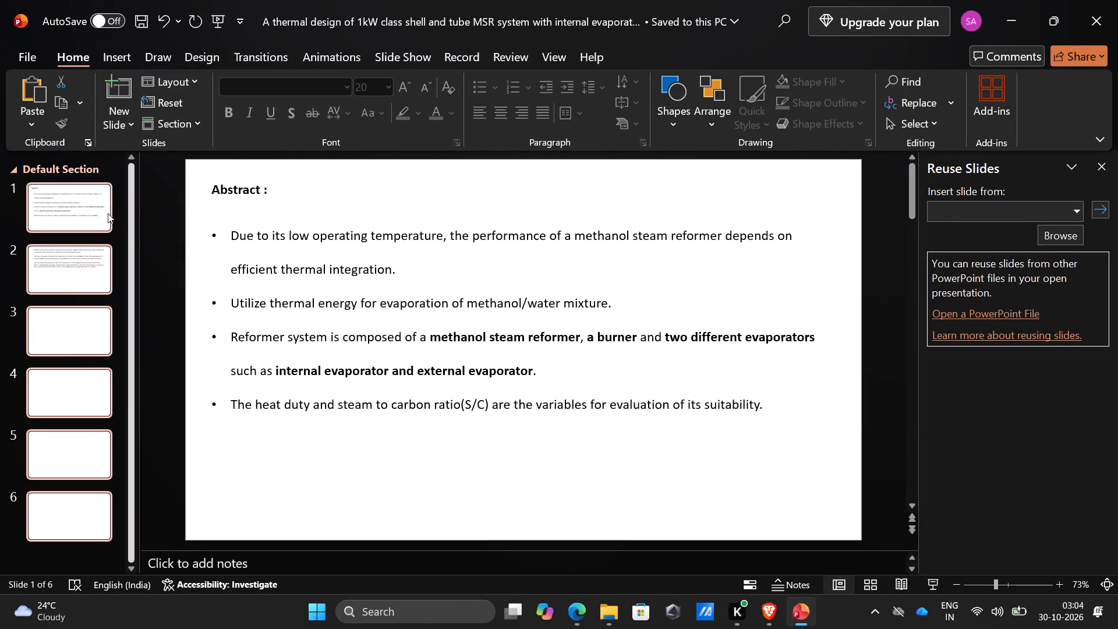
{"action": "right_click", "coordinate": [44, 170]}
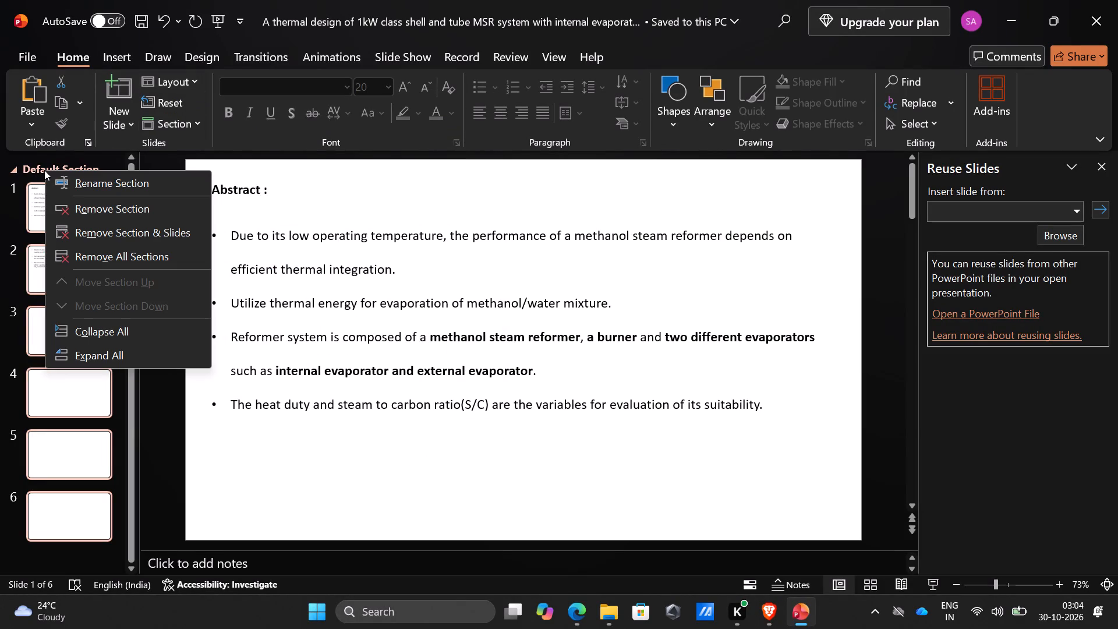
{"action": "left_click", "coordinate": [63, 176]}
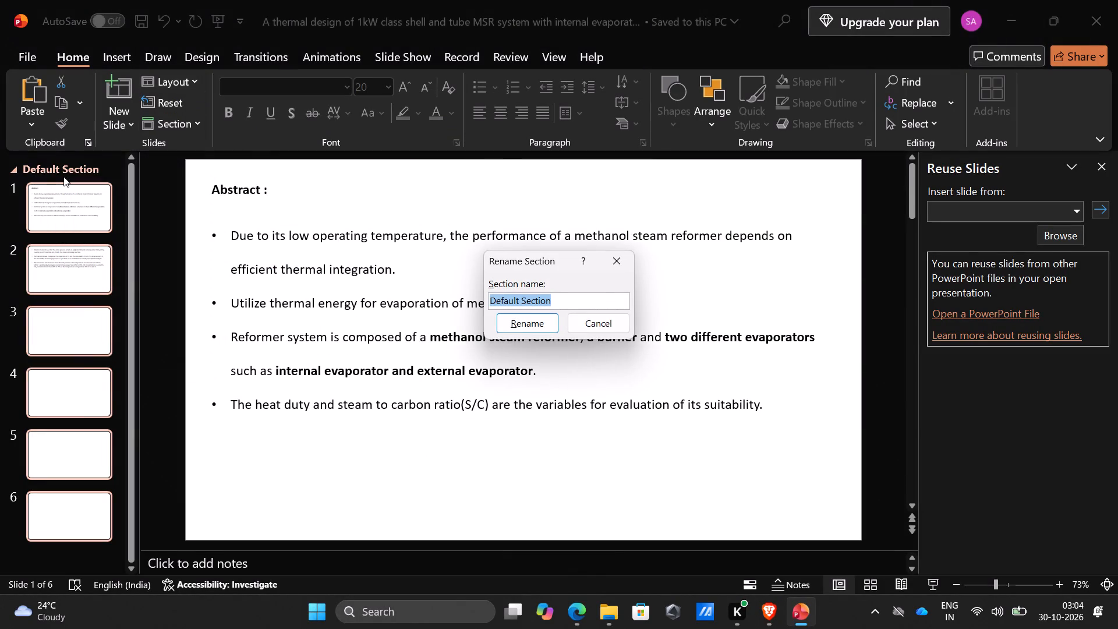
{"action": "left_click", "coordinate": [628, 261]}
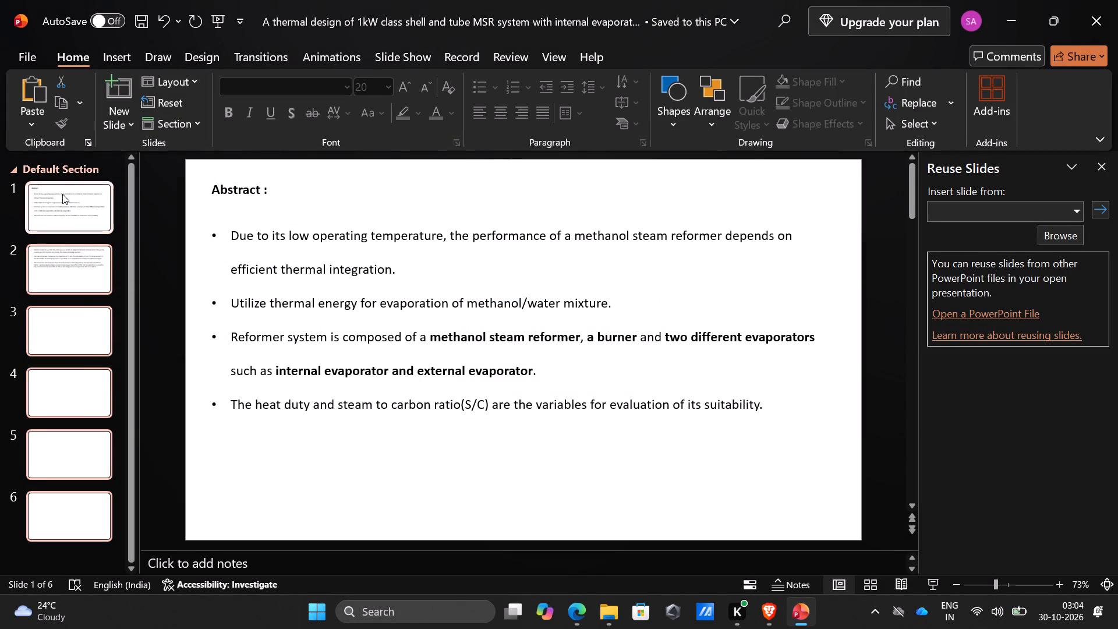
Remove all sections from the presentation while keeping the slides, and close the Reuse Slides options.
{"action": "right_click", "coordinate": [68, 170]}
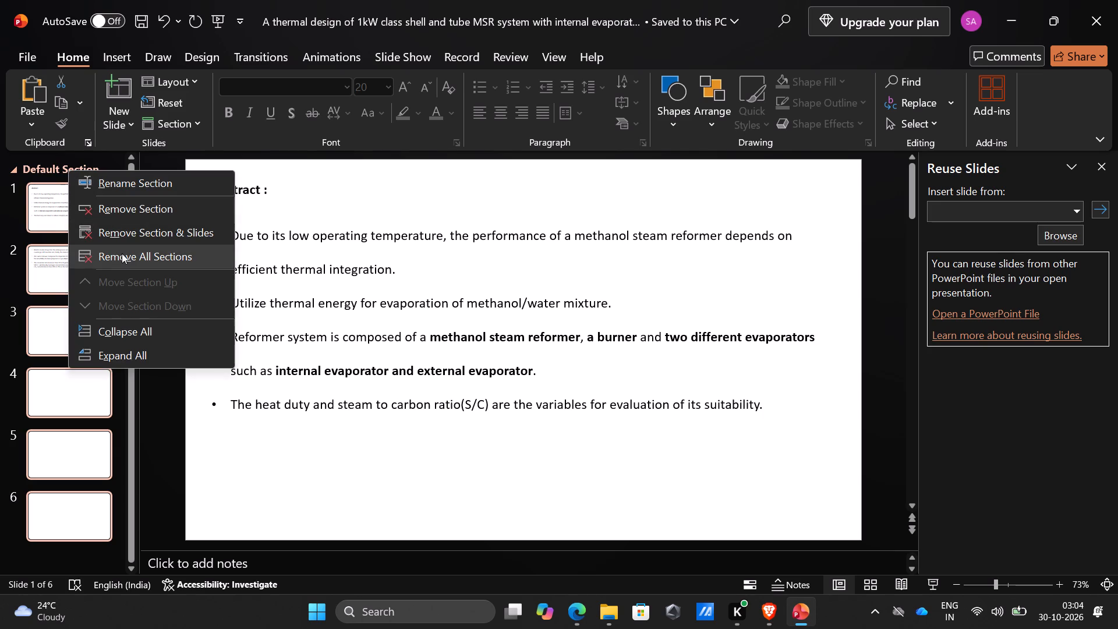
{"action": "left_click", "coordinate": [122, 253]}
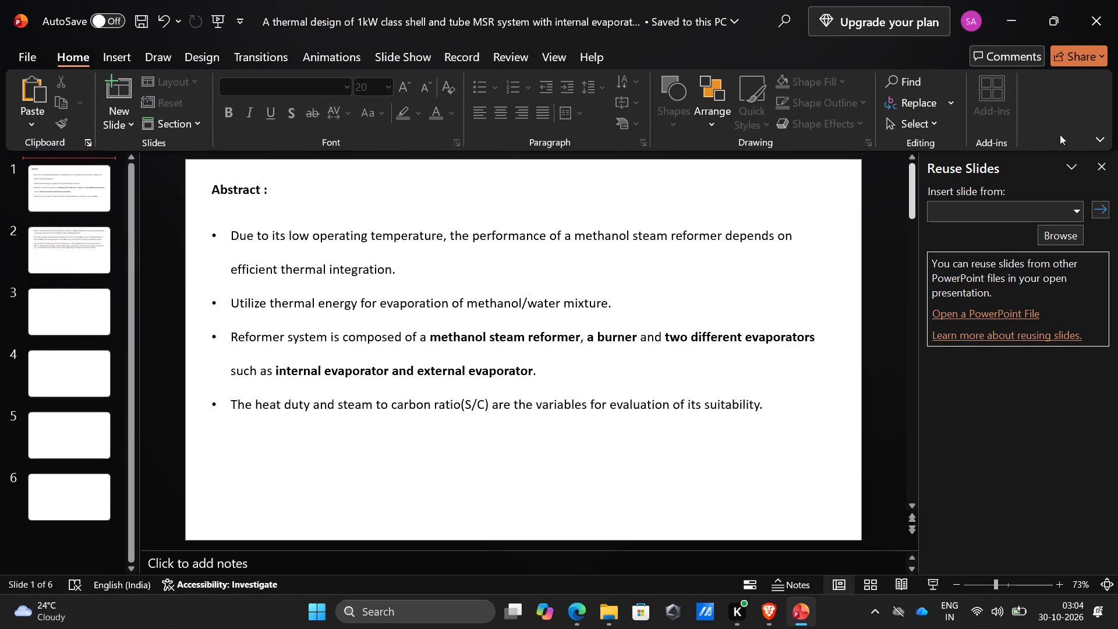
{"action": "left_click", "coordinate": [1108, 163]}
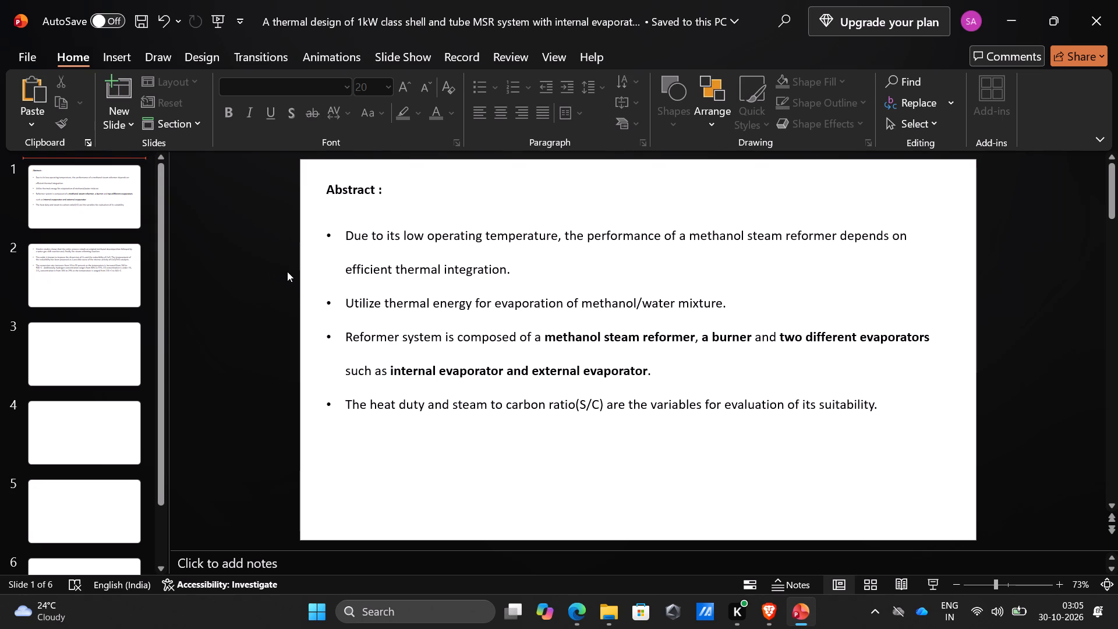
Apply the Title and Content layout to blank slide 3.
{"action": "scroll", "coordinate": [72, 401], "scroll_direction": "down", "scroll_amount": 4}
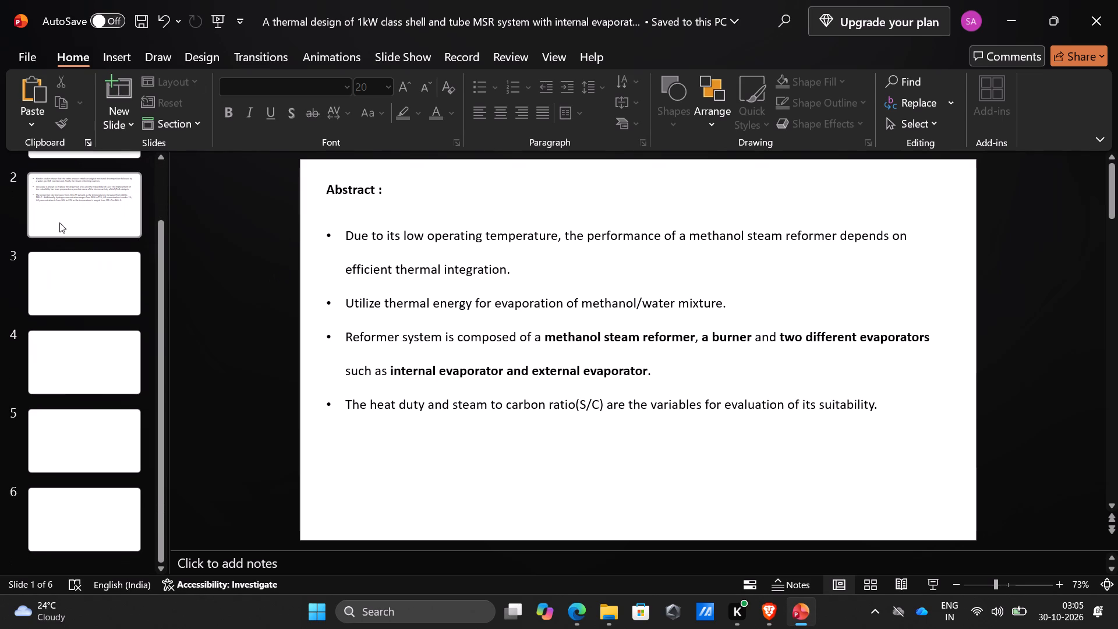
{"action": "left_click", "coordinate": [66, 308]}
{"action": "left_click", "coordinate": [189, 83]}
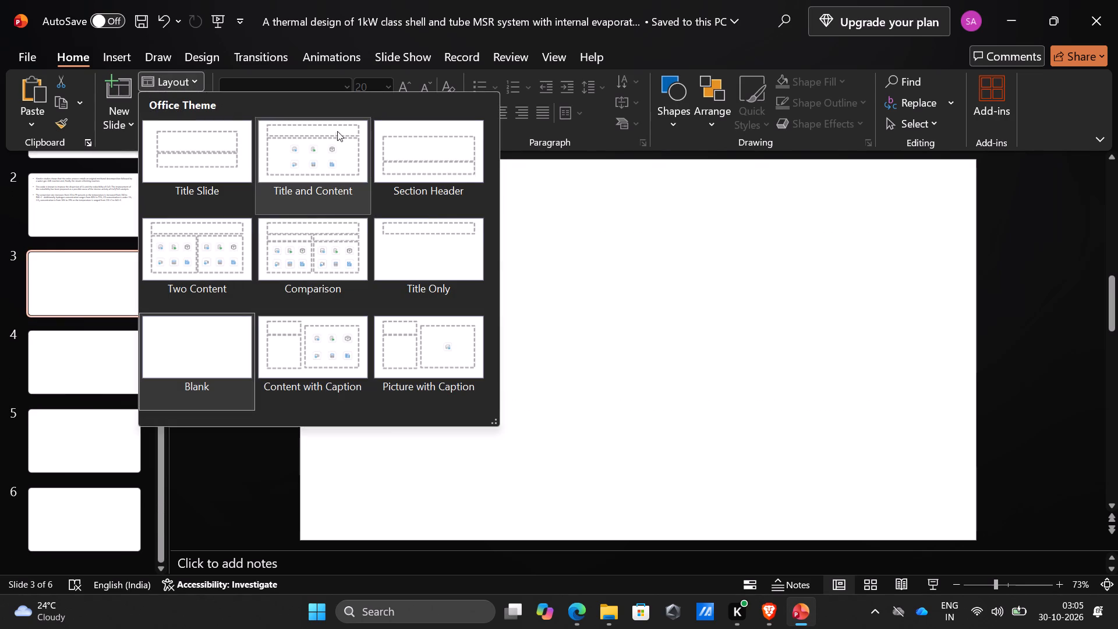
{"action": "left_click", "coordinate": [346, 160]}
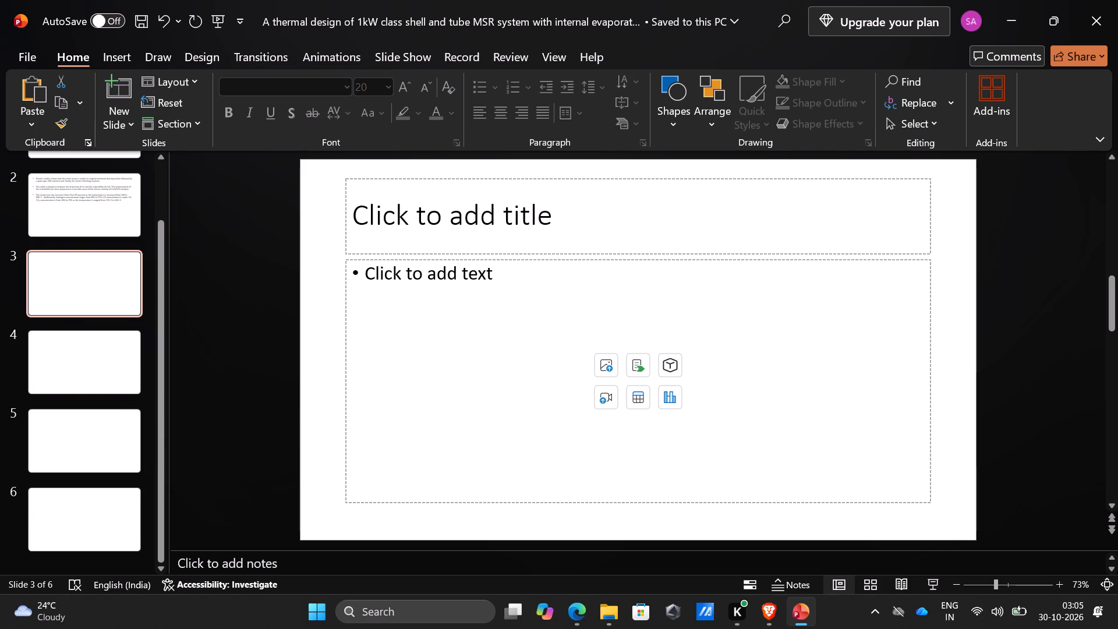
Reduce the height of slide 3's title placeholder and extend the content placeholder upward to just below it.
{"action": "left_click", "coordinate": [394, 253]}
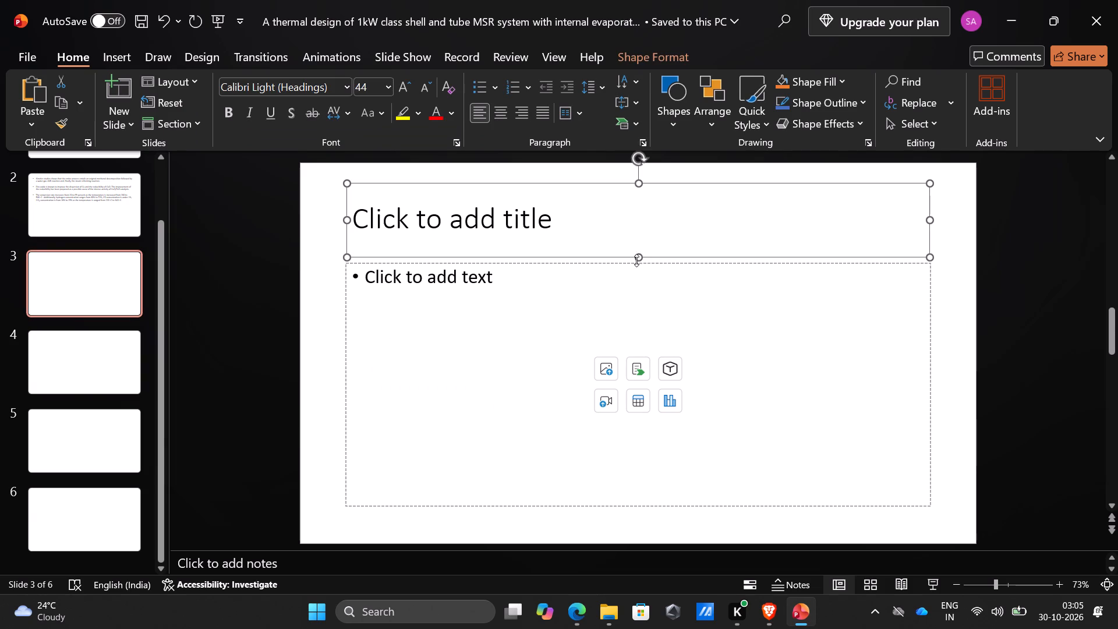
{"action": "left_click_drag", "start_coordinate": [638, 255], "coordinate": [636, 215]}
{"action": "left_click", "coordinate": [626, 263]}
{"action": "left_click_drag", "start_coordinate": [640, 261], "coordinate": [629, 221]}
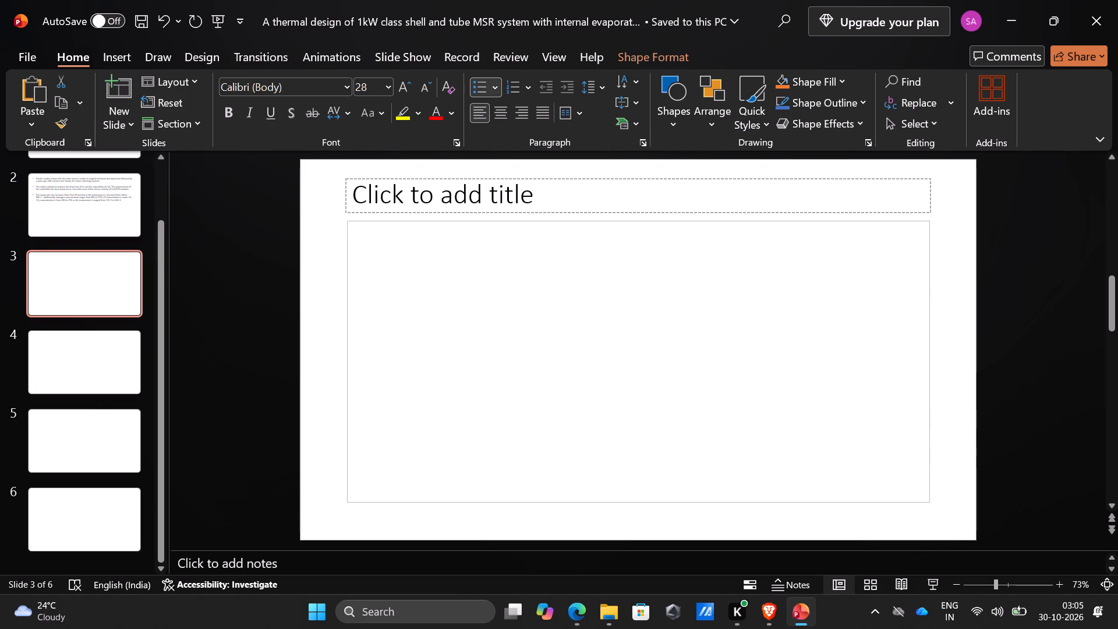
{"action": "left_click_drag", "start_coordinate": [629, 221], "coordinate": [620, 222]}
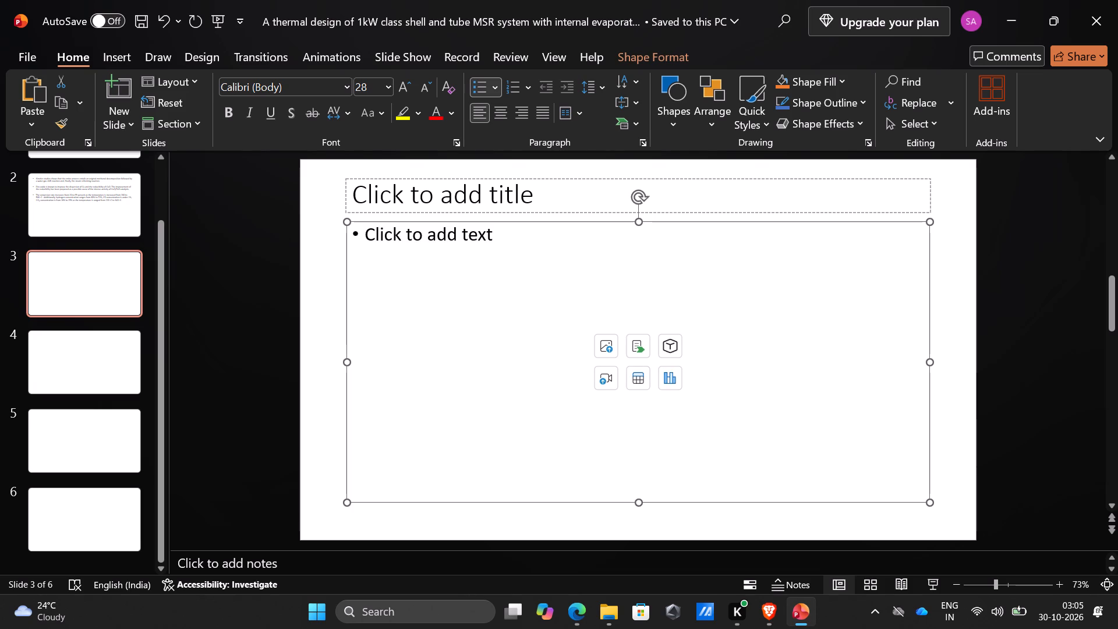
{"action": "left_click", "coordinate": [487, 281]}
Move the "Abstract :" heading from slide 1 into slide 3's title placeholder, without an extra empty line.
{"action": "scroll", "coordinate": [40, 292], "scroll_direction": "up", "scroll_amount": 5}
{"action": "left_click", "coordinate": [82, 168]}
{"action": "left_click_drag", "start_coordinate": [394, 189], "coordinate": [321, 188]}
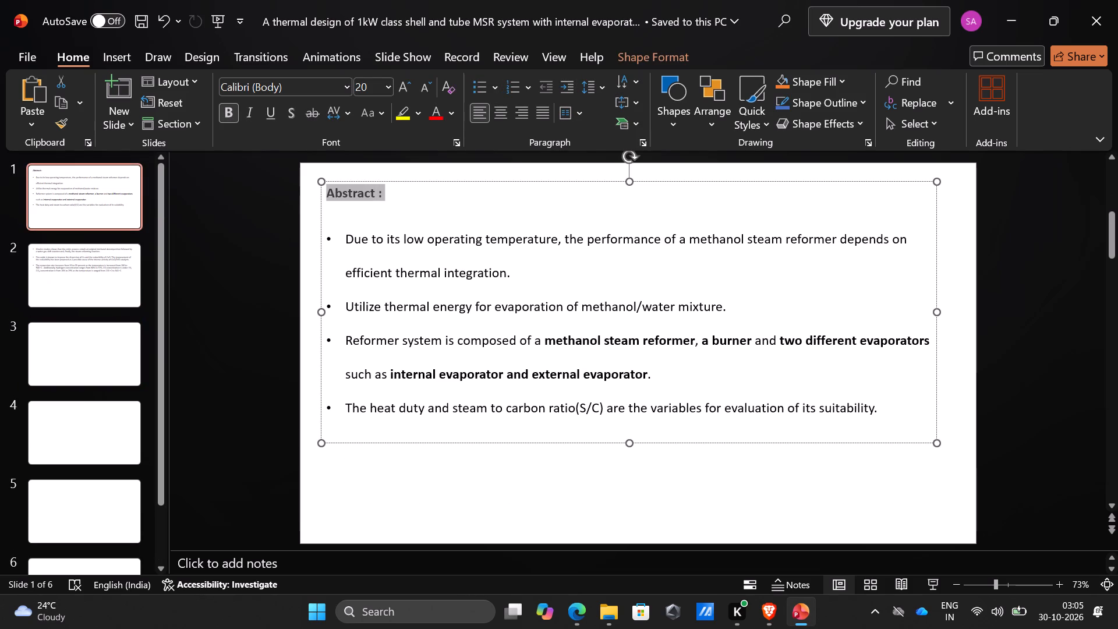
{"action": "left_click_drag", "start_coordinate": [321, 188], "coordinate": [300, 186]}
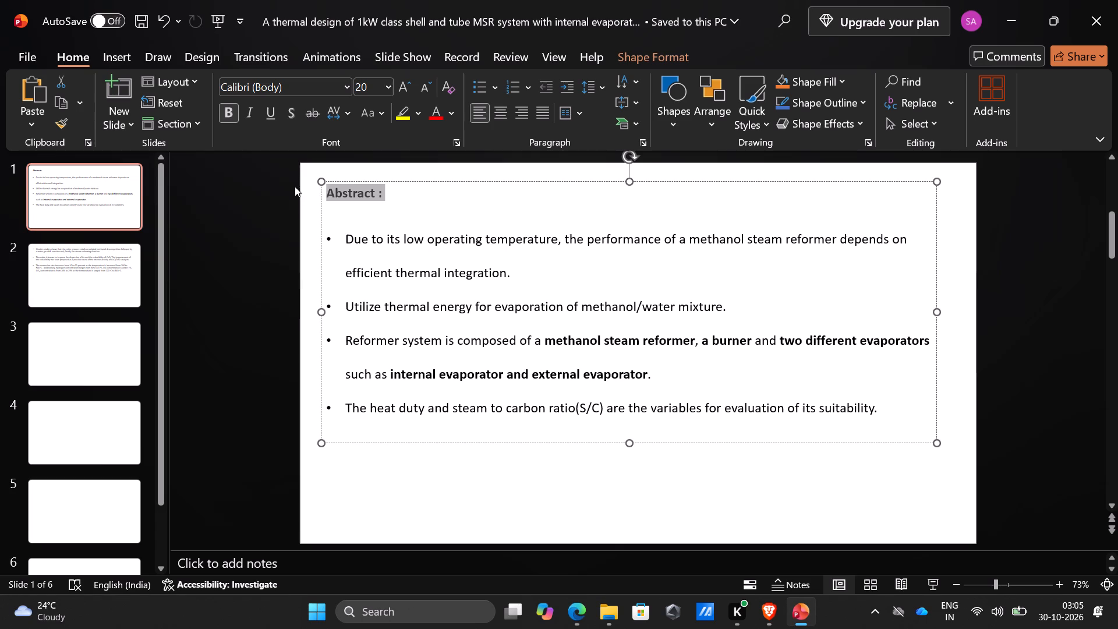
{"action": "key", "text": "ctrl+x"}
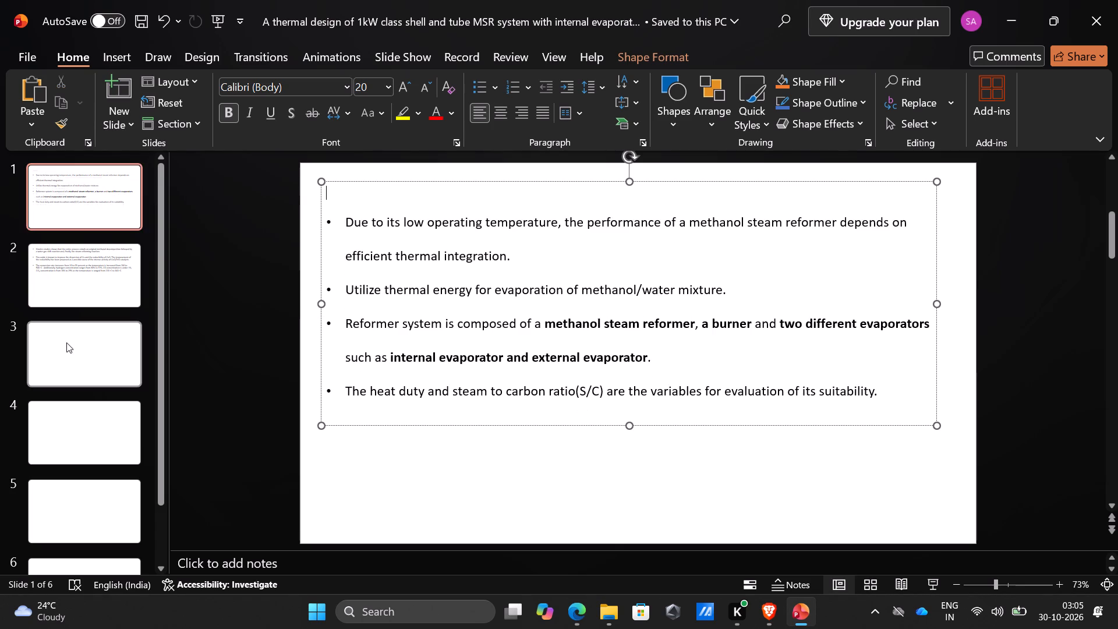
{"action": "left_click", "coordinate": [67, 344]}
{"action": "left_click", "coordinate": [431, 203]}
{"action": "key", "text": "ctrl+v"}
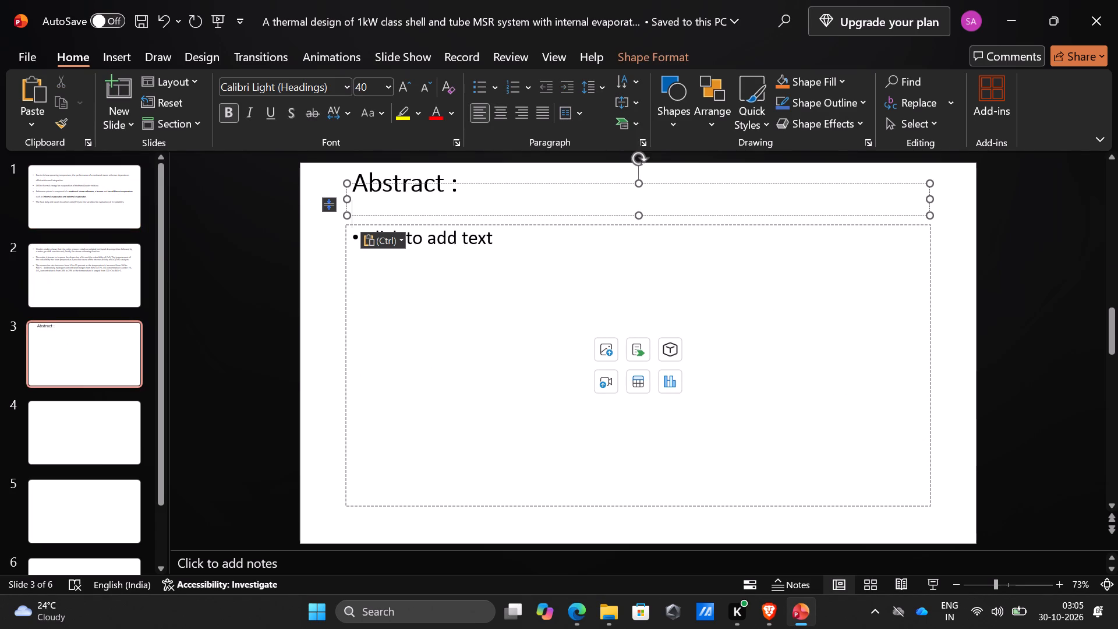
{"action": "key", "text": "BackSpace"}
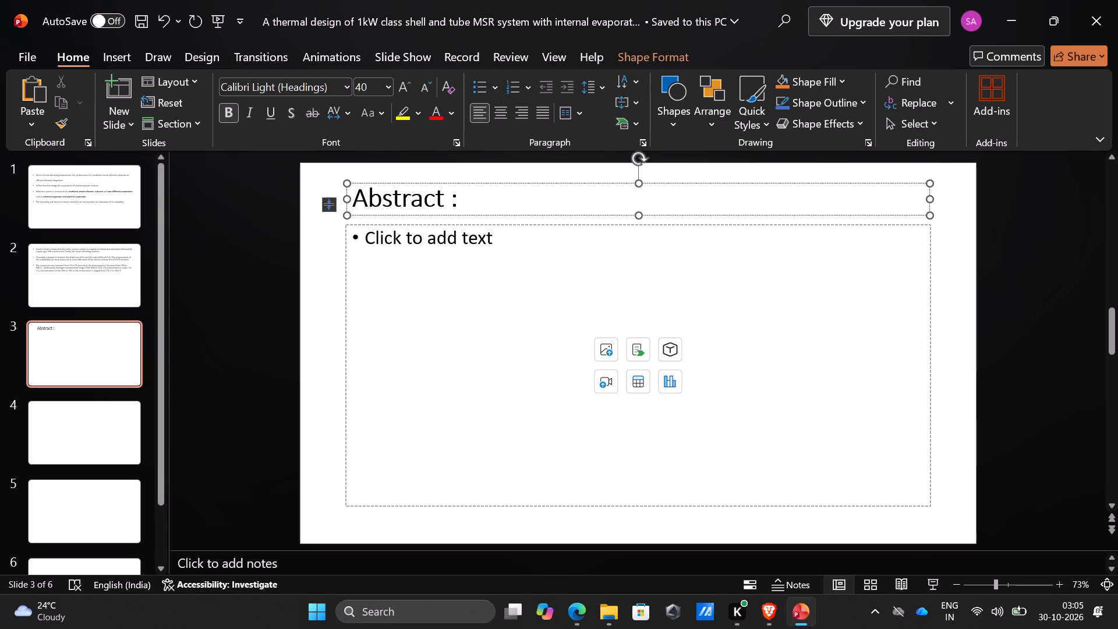
Set the "Abstract :" title on slide 3 to the Calibri (Body) font in bold.
{"action": "key", "text": "ctrl+a"}
{"action": "key", "text": "ctrl+b"}
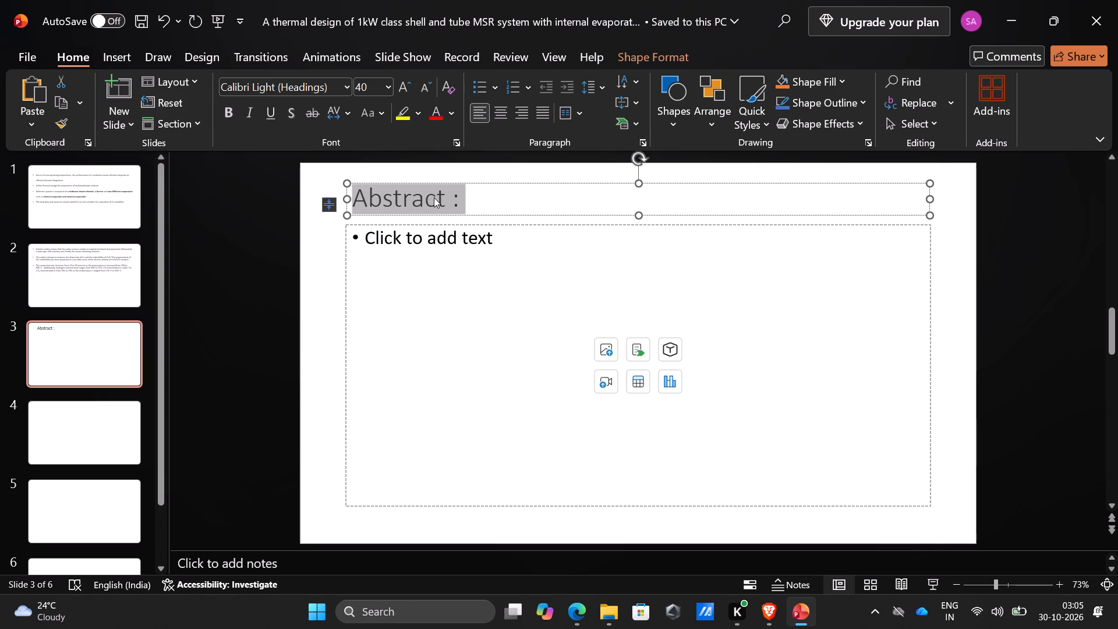
{"action": "key", "text": "ctrl+b"}
{"action": "left_click", "coordinate": [346, 88]}
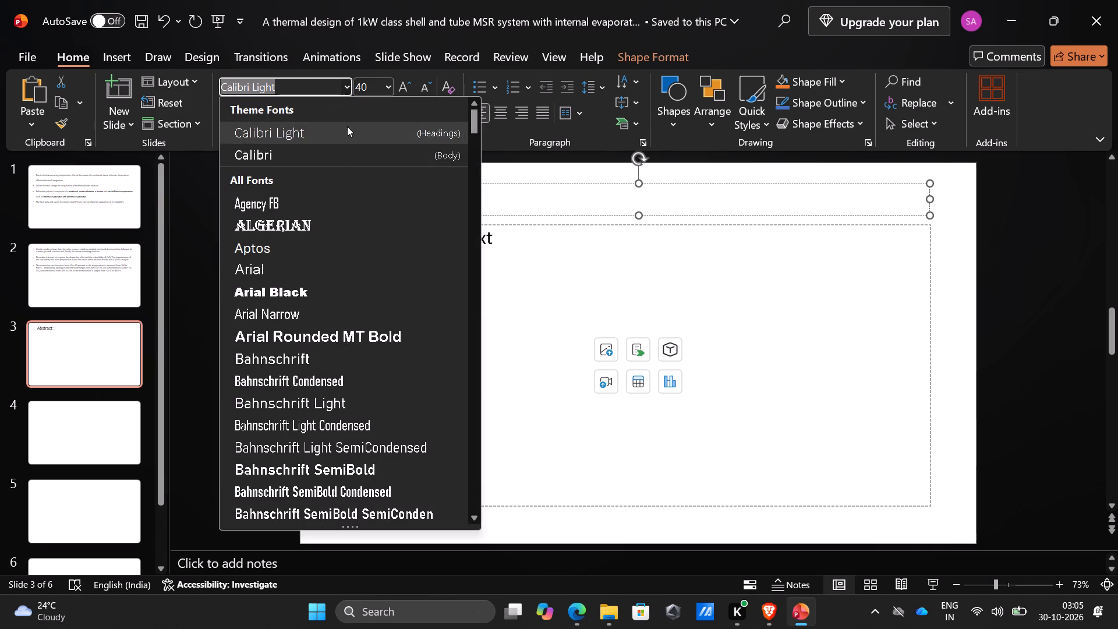
{"action": "left_click", "coordinate": [347, 154]}
{"action": "left_click", "coordinate": [347, 197]}
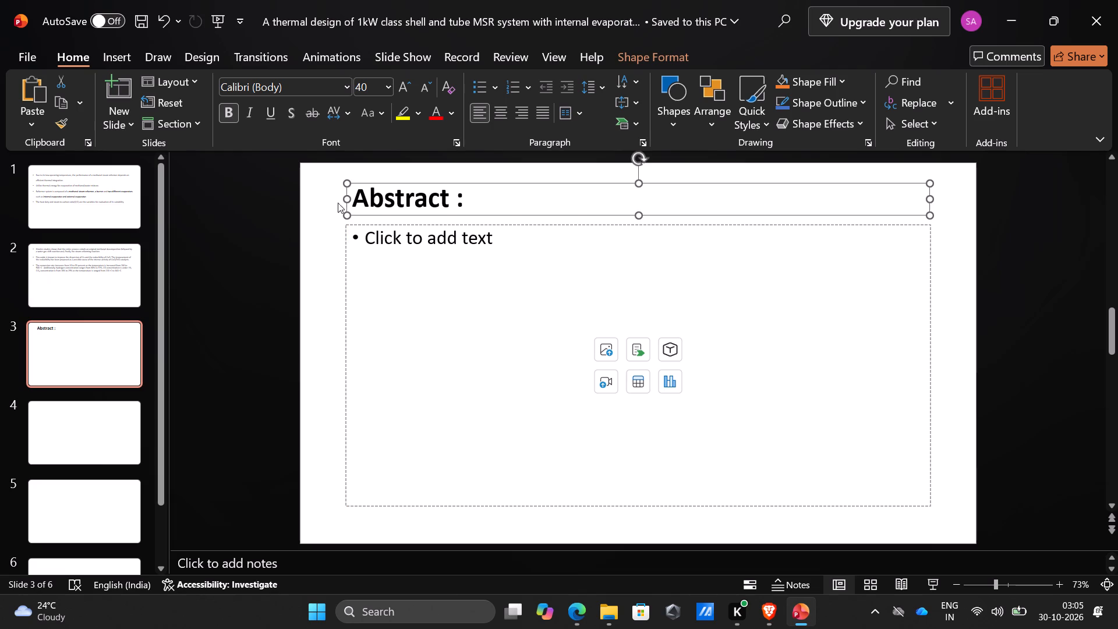
{"action": "left_click", "coordinate": [253, 242]}
Move all the abstract bullet points from slide 1 into slide 3's content placeholder.
{"action": "left_click", "coordinate": [104, 213]}
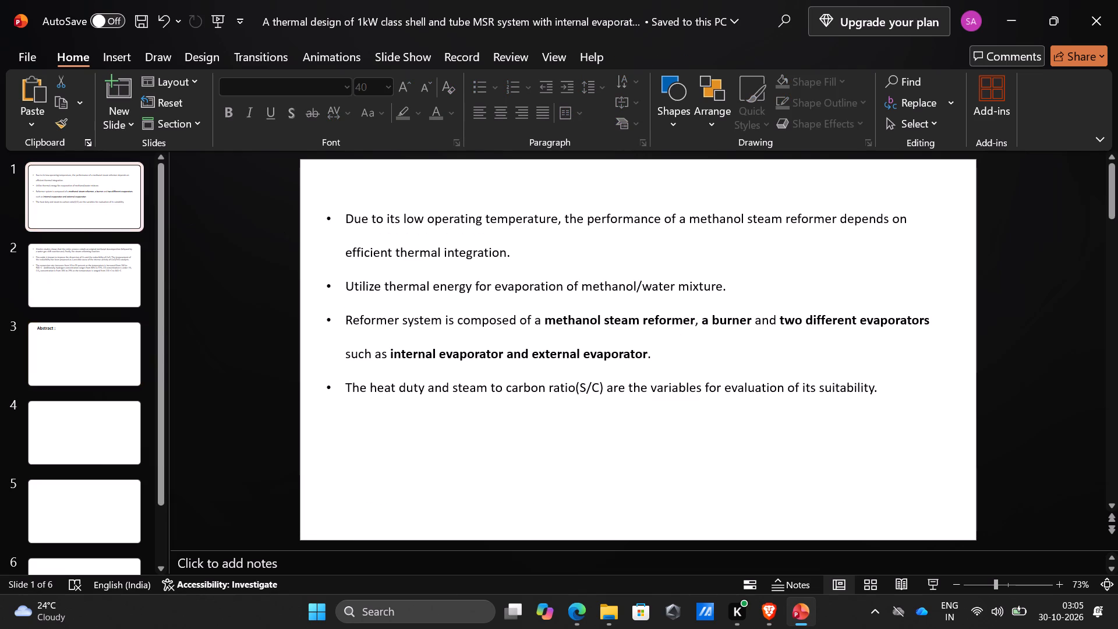
{"action": "left_click_drag", "start_coordinate": [341, 215], "coordinate": [837, 392]}
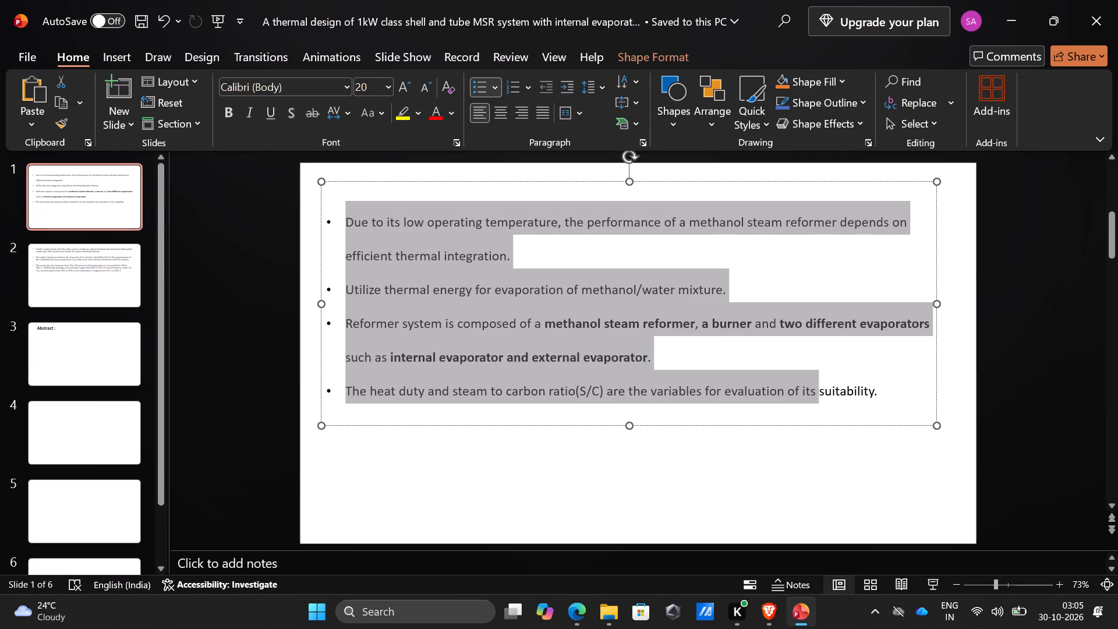
{"action": "left_click_drag", "start_coordinate": [837, 392], "coordinate": [892, 390]}
{"action": "key", "text": "ctrl+x"}
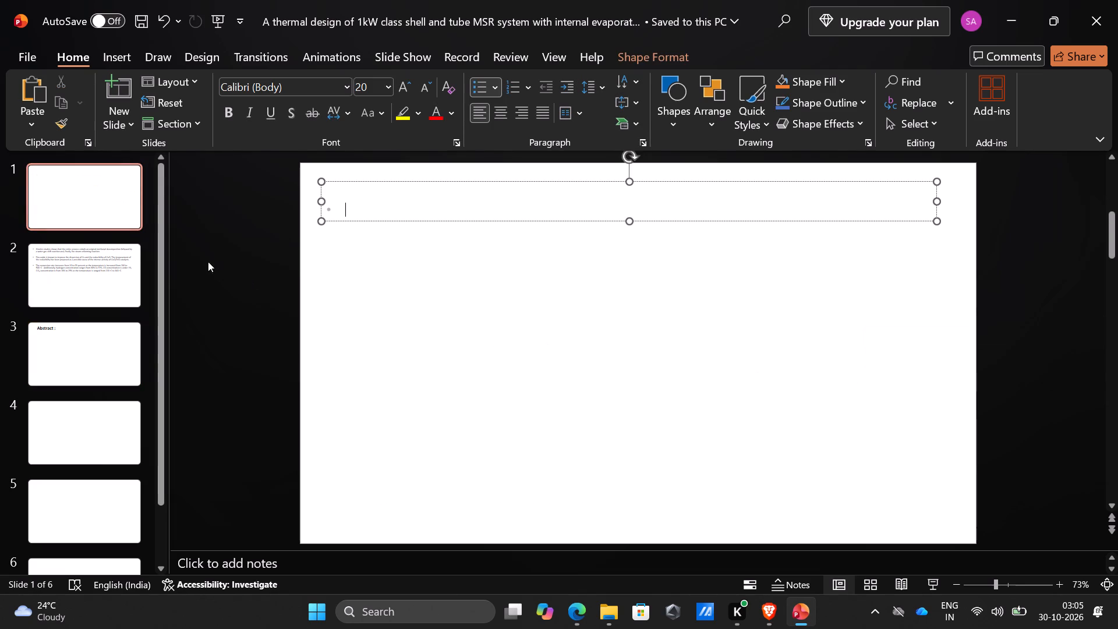
{"action": "left_click", "coordinate": [79, 341]}
{"action": "left_click", "coordinate": [487, 249]}
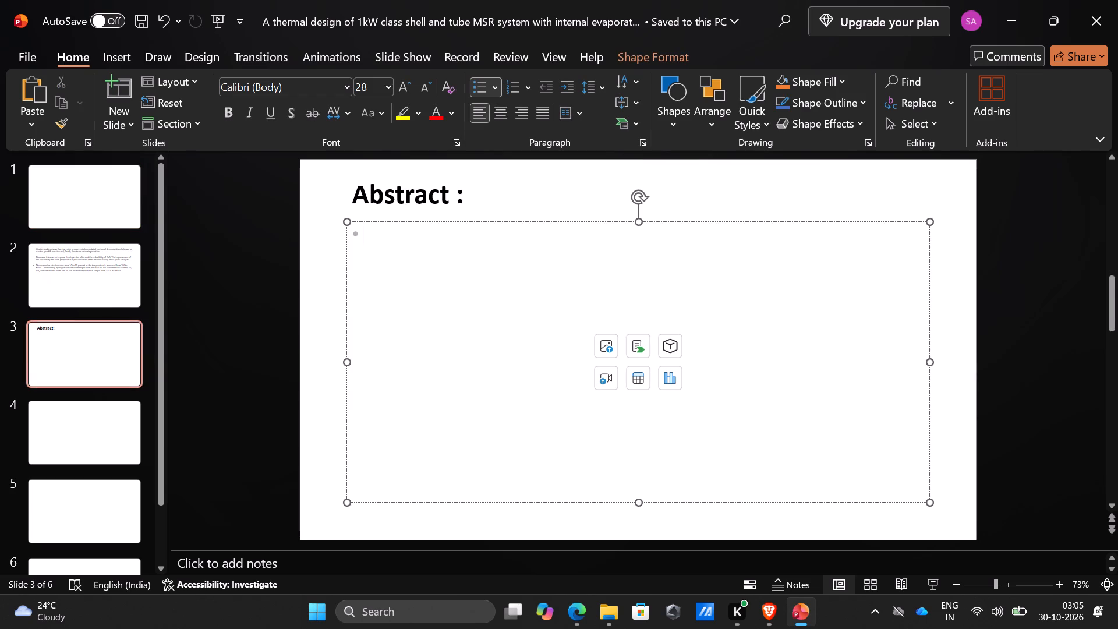
{"action": "key", "text": "ctrl+v"}
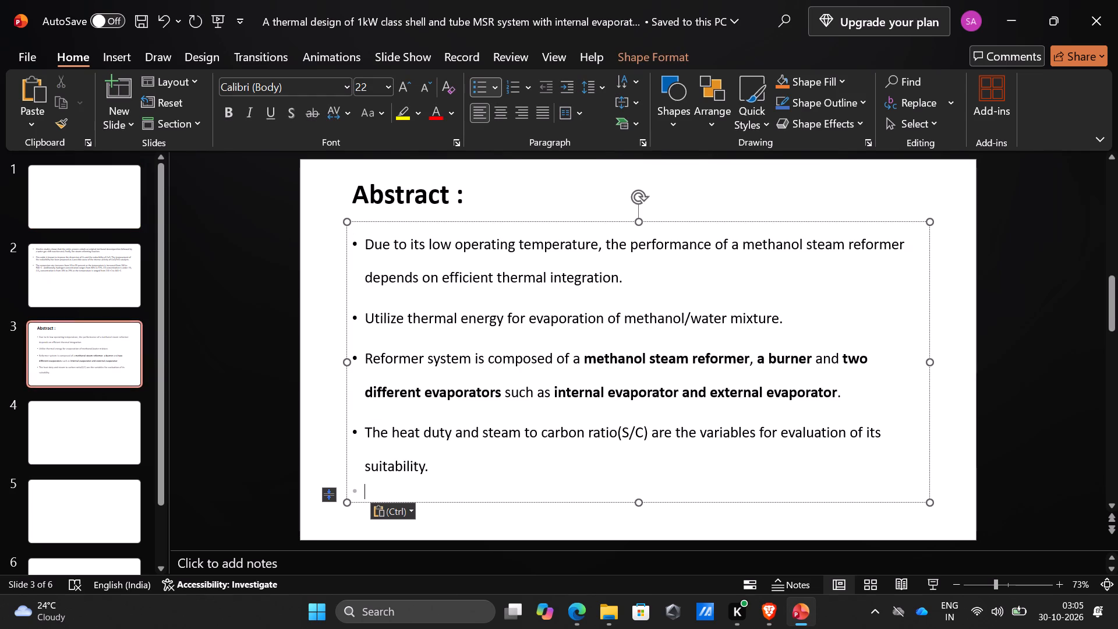
{"action": "left_click", "coordinate": [225, 243]}
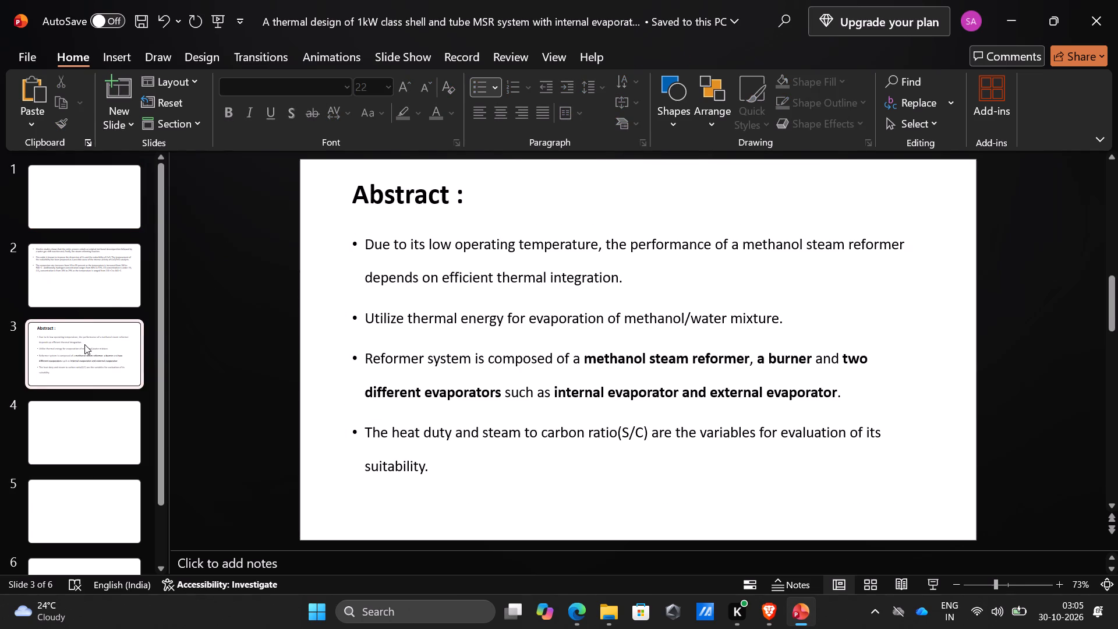
Move the completed Abstract slide from position 3 to the first position in the presentation.
{"action": "left_click_drag", "start_coordinate": [84, 344], "coordinate": [79, 181]}
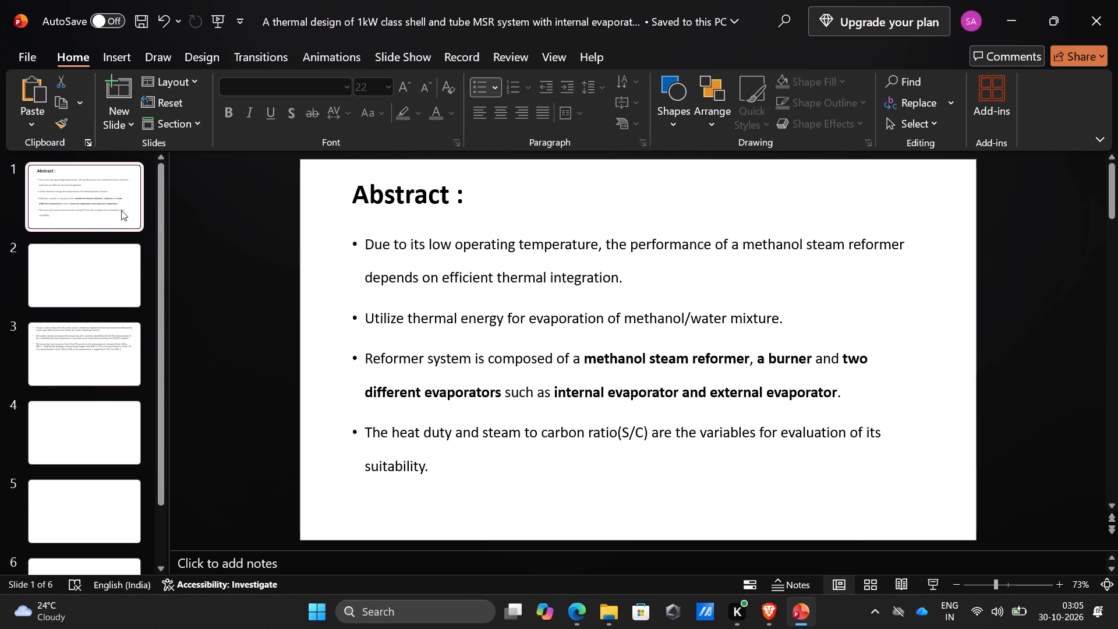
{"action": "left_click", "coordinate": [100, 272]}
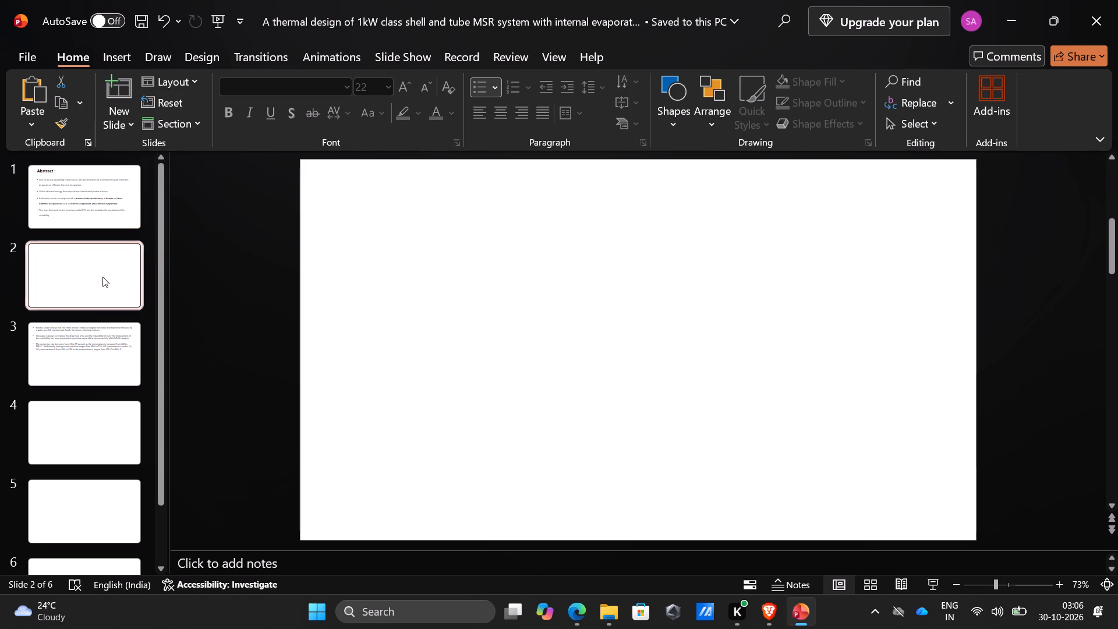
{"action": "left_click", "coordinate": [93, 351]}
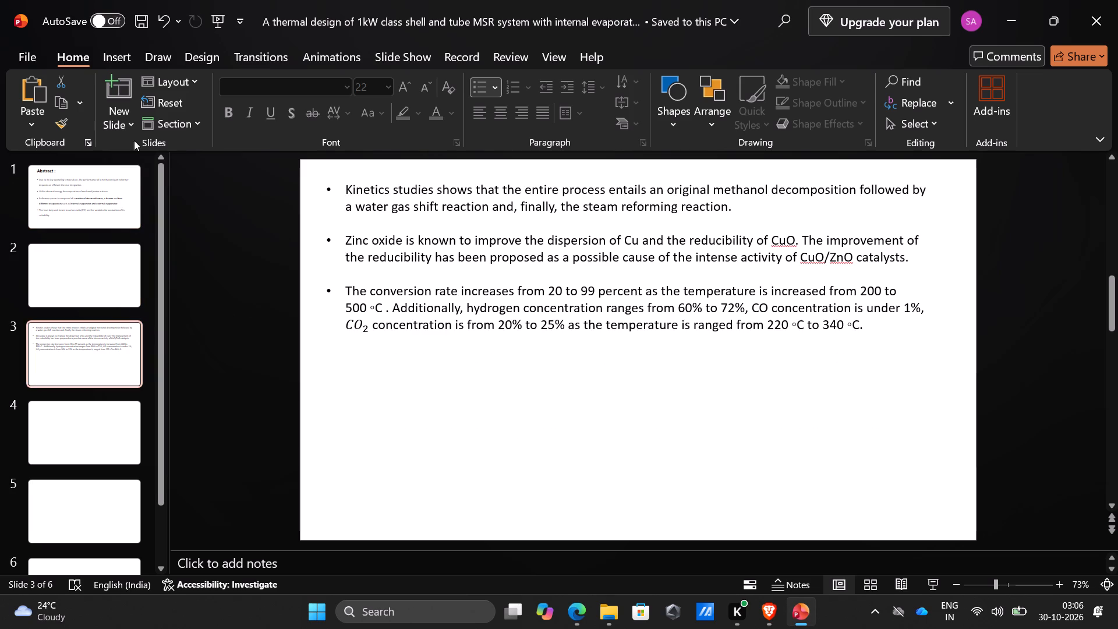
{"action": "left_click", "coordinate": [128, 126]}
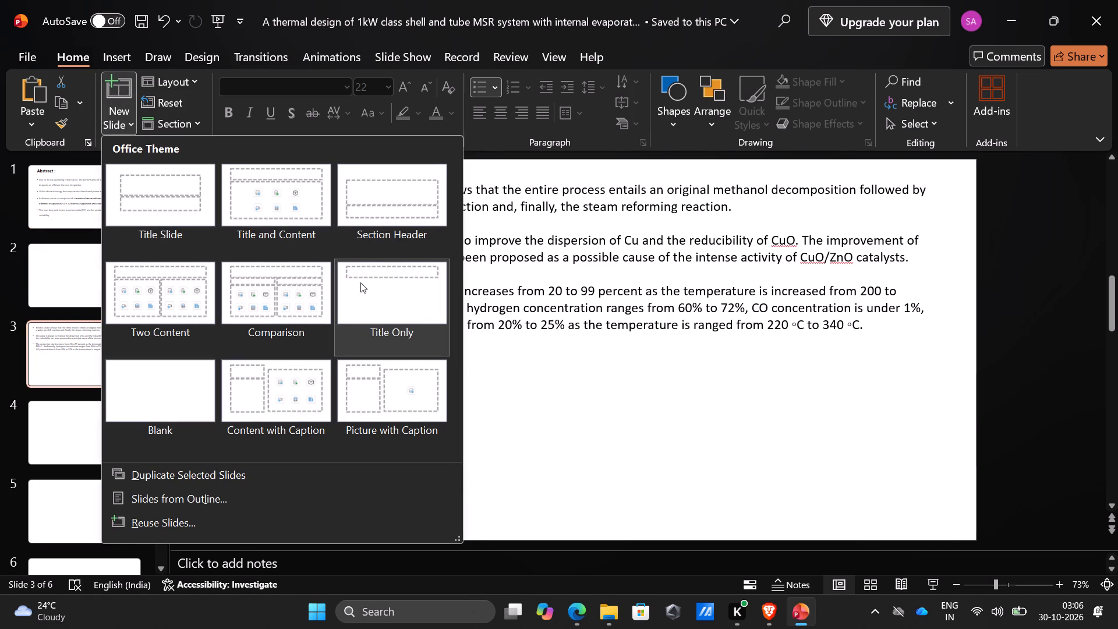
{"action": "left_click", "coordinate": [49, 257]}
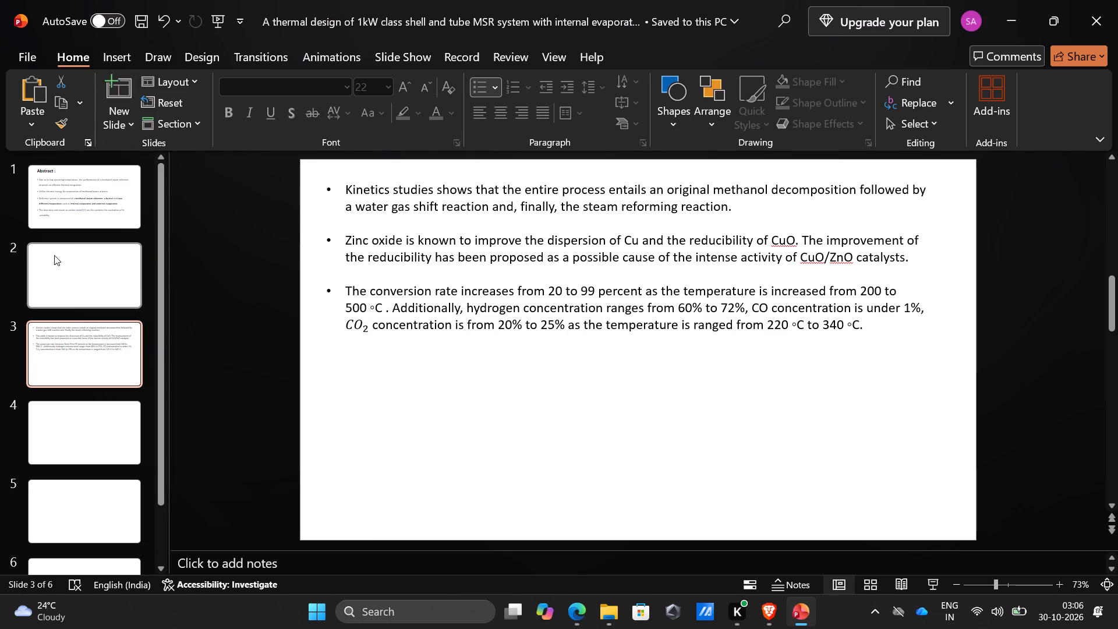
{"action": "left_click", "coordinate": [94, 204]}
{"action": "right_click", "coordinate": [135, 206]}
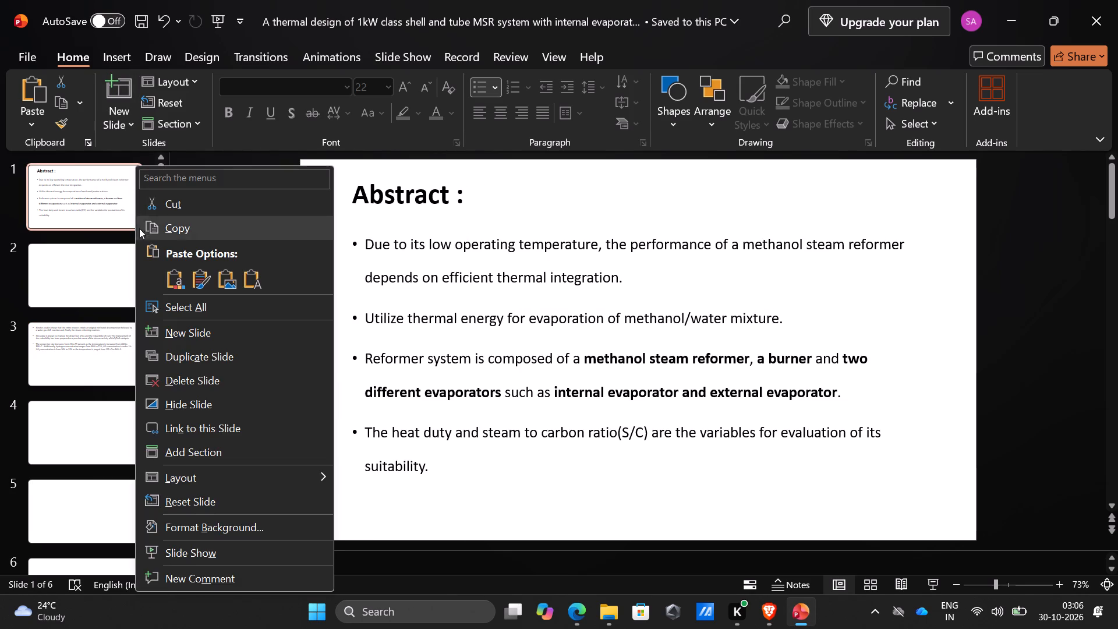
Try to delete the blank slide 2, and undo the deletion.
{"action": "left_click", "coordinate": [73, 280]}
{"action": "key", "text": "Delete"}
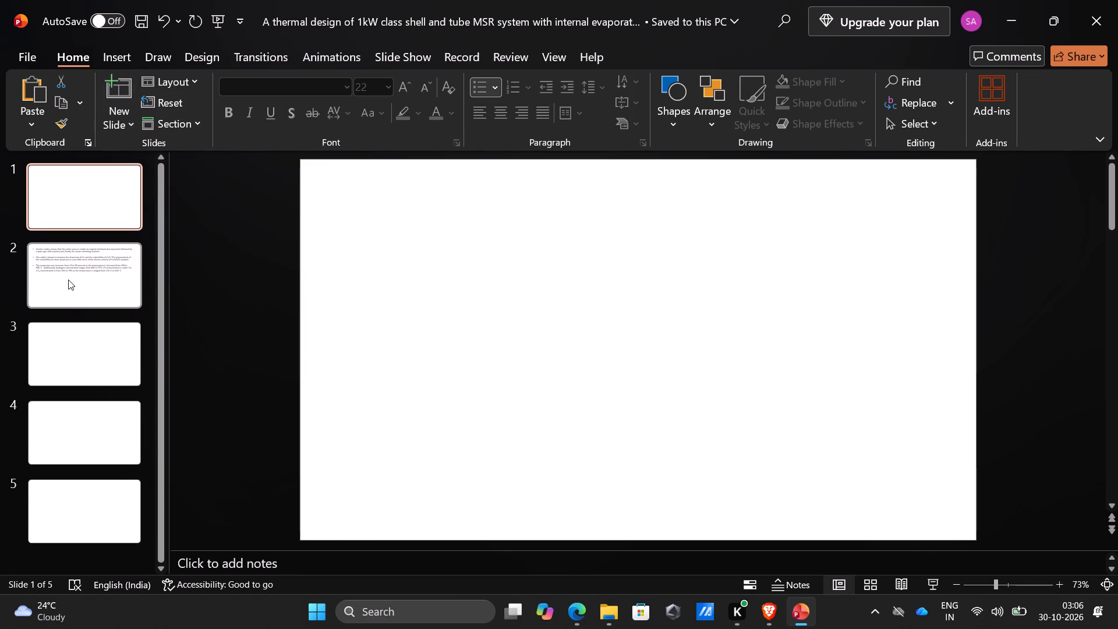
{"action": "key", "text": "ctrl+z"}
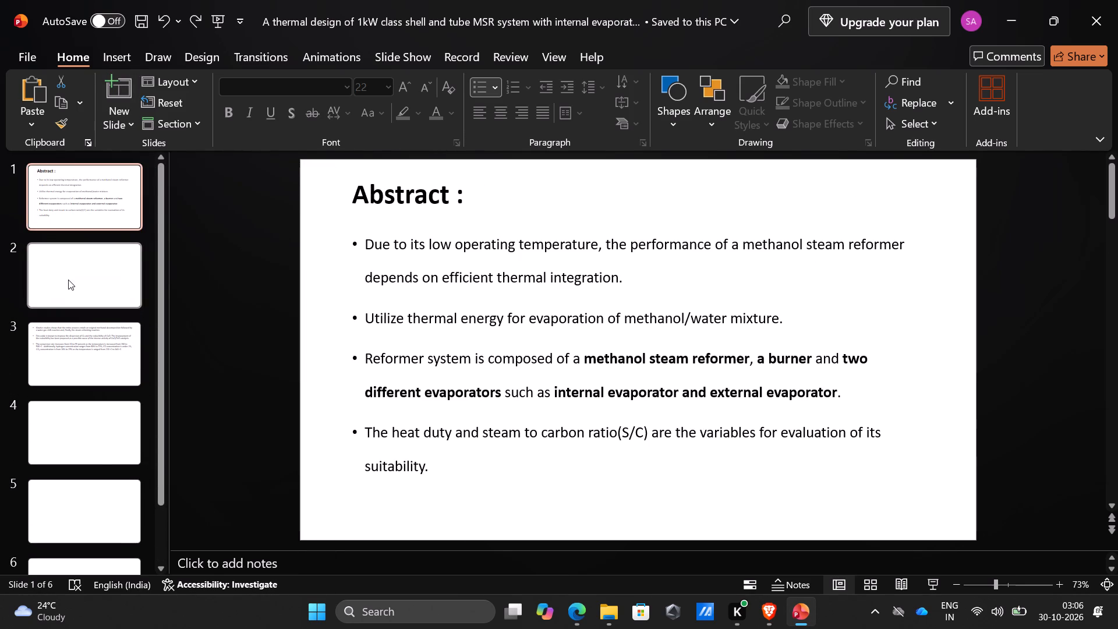
Delete the four blank slides, keeping only the Abstract slide and the slide with the kinetics studies bullets.
{"action": "left_click", "coordinate": [68, 280]}
{"action": "key", "text": "Delete"}
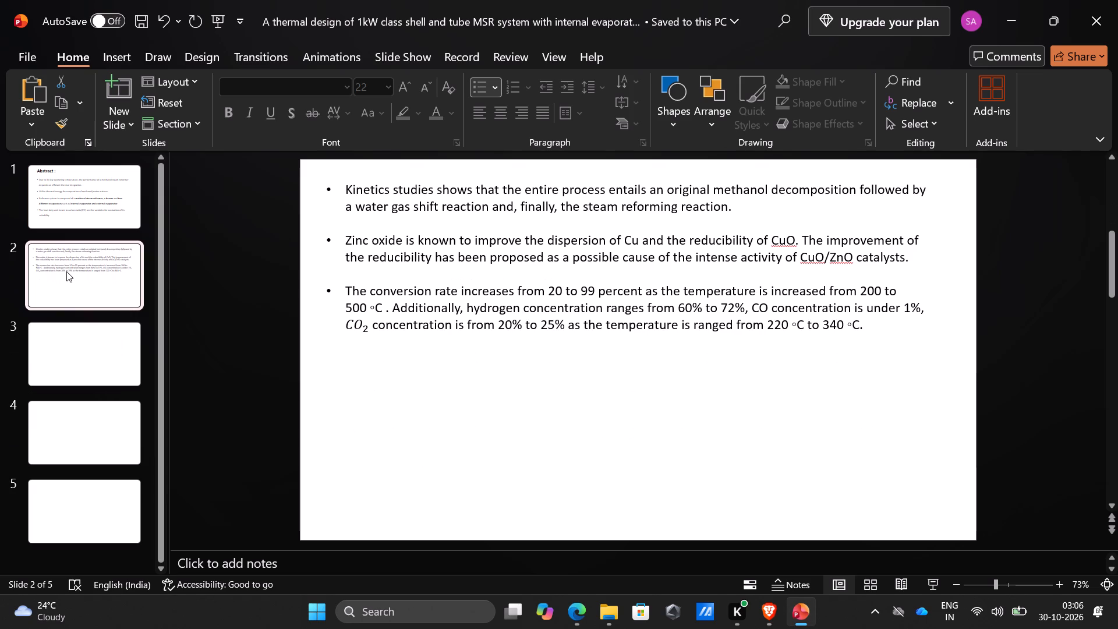
{"action": "left_click", "coordinate": [66, 271]}
{"action": "left_click", "coordinate": [91, 343]}
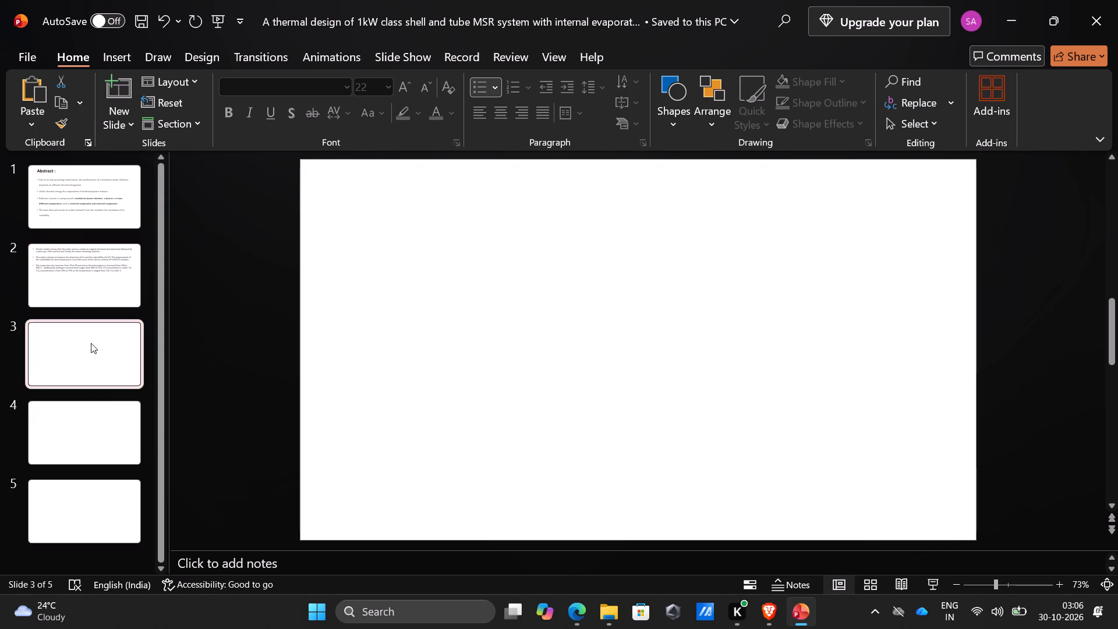
{"action": "key", "text": "Delete"}
{"action": "left_click", "coordinate": [90, 364]}
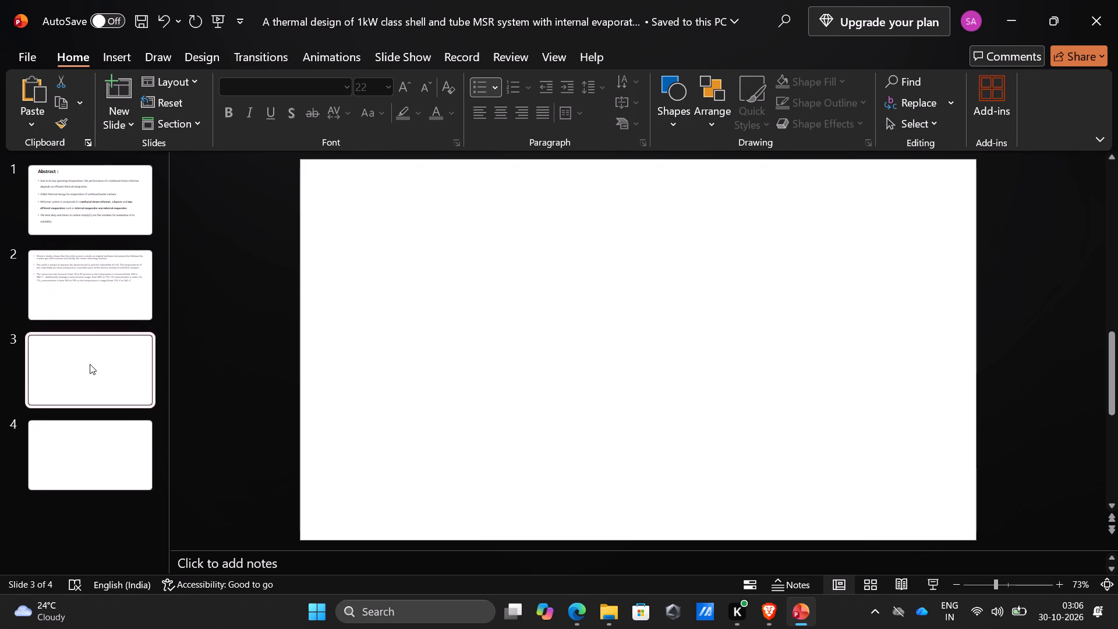
{"action": "key", "text": "Delete"}
{"action": "left_click", "coordinate": [97, 348]}
{"action": "key", "text": "Delete"}
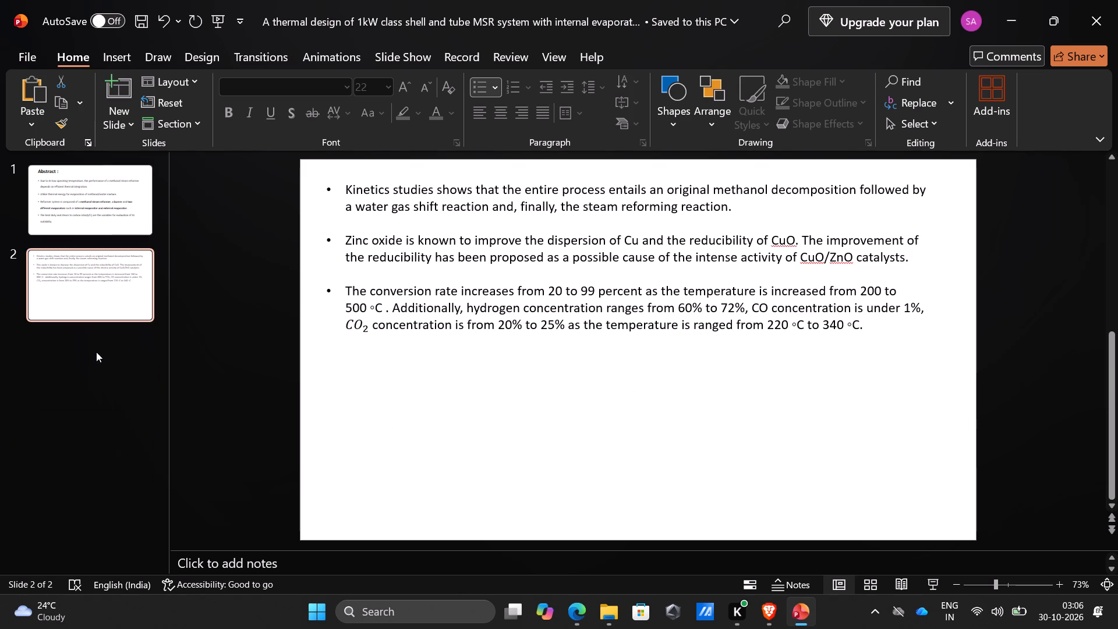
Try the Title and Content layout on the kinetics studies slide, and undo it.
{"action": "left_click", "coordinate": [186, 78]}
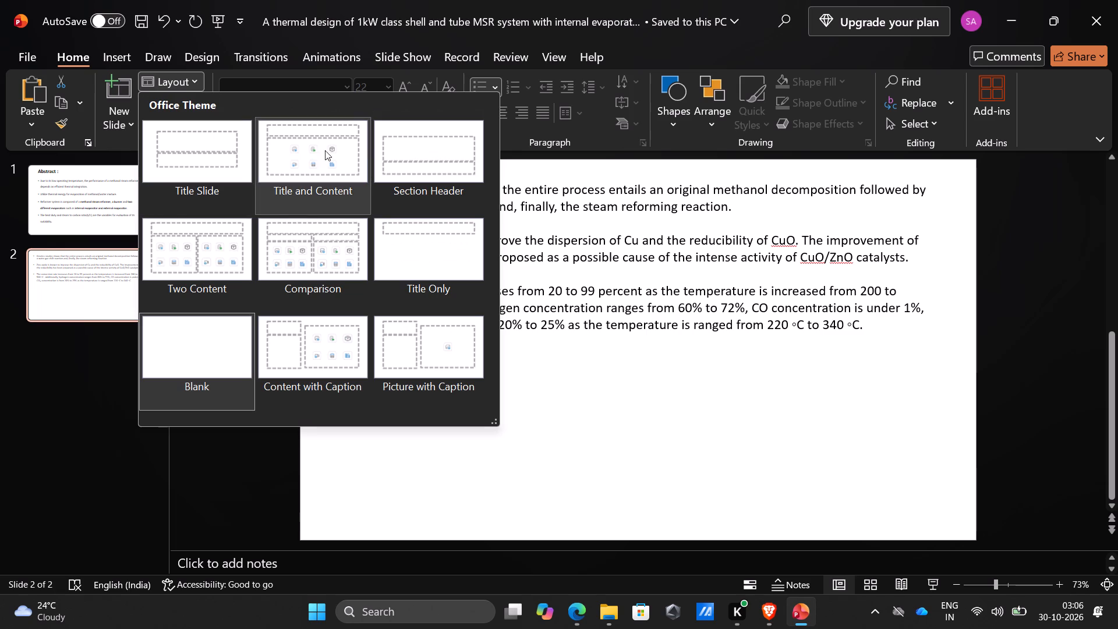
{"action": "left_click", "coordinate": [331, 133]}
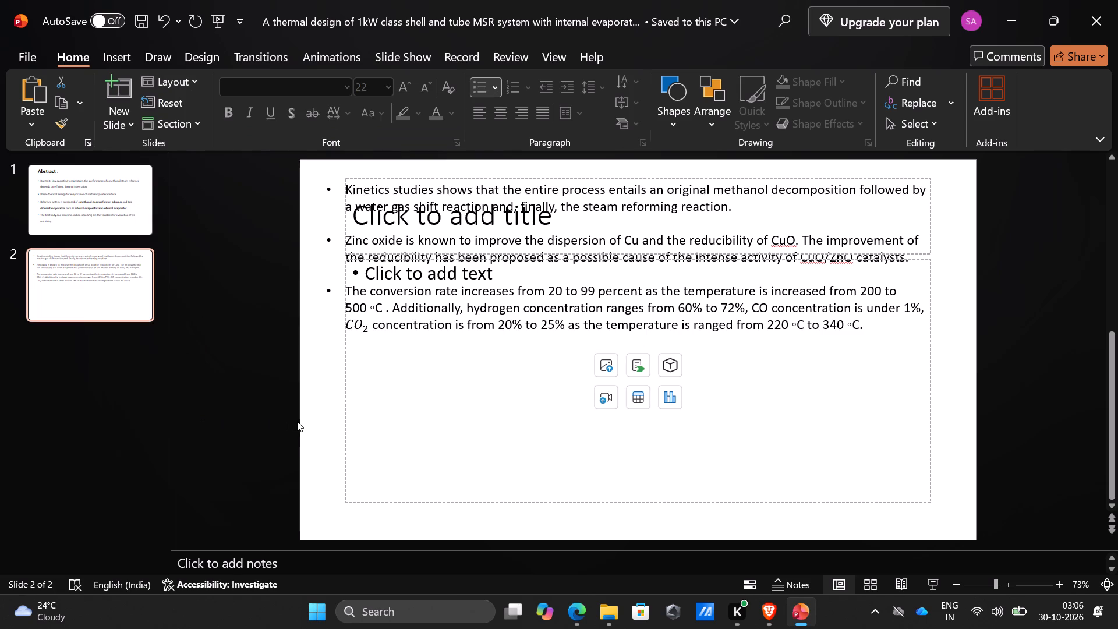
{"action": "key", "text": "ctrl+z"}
Add a new Title and Content slide after the kinetics studies slide.
{"action": "left_click", "coordinate": [91, 400]}
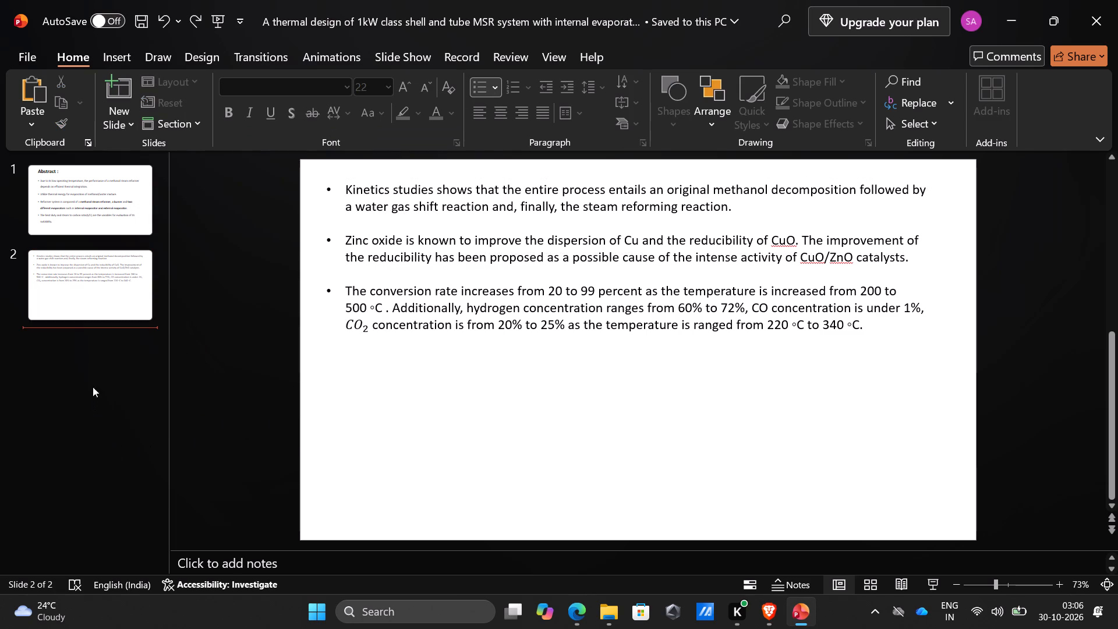
{"action": "left_click", "coordinate": [271, 285]}
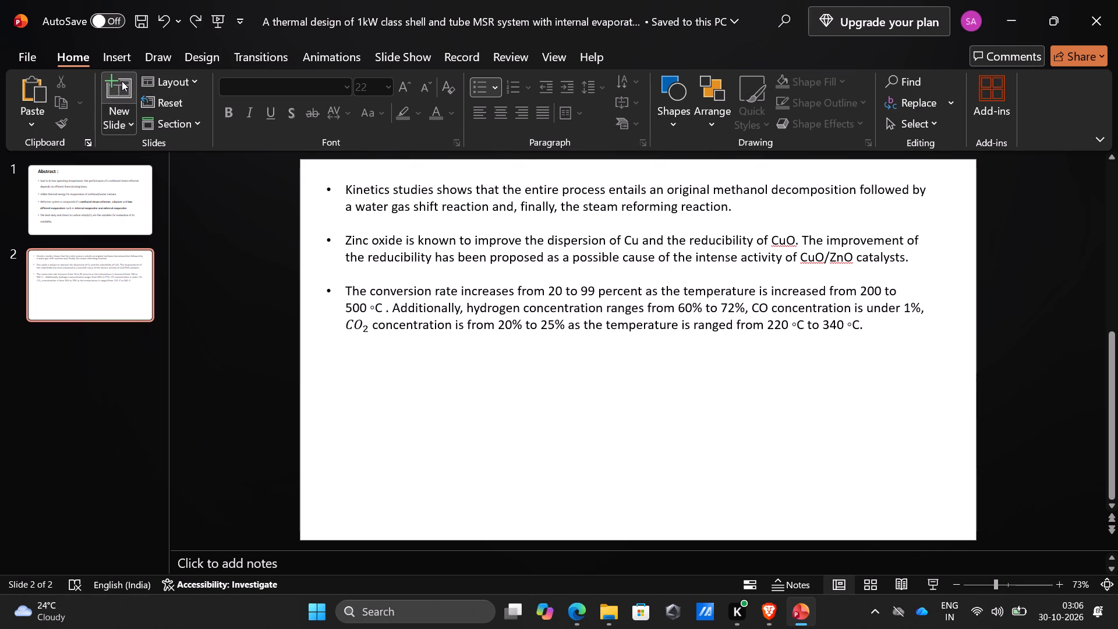
{"action": "left_click", "coordinate": [132, 131]}
{"action": "left_click", "coordinate": [281, 181]}
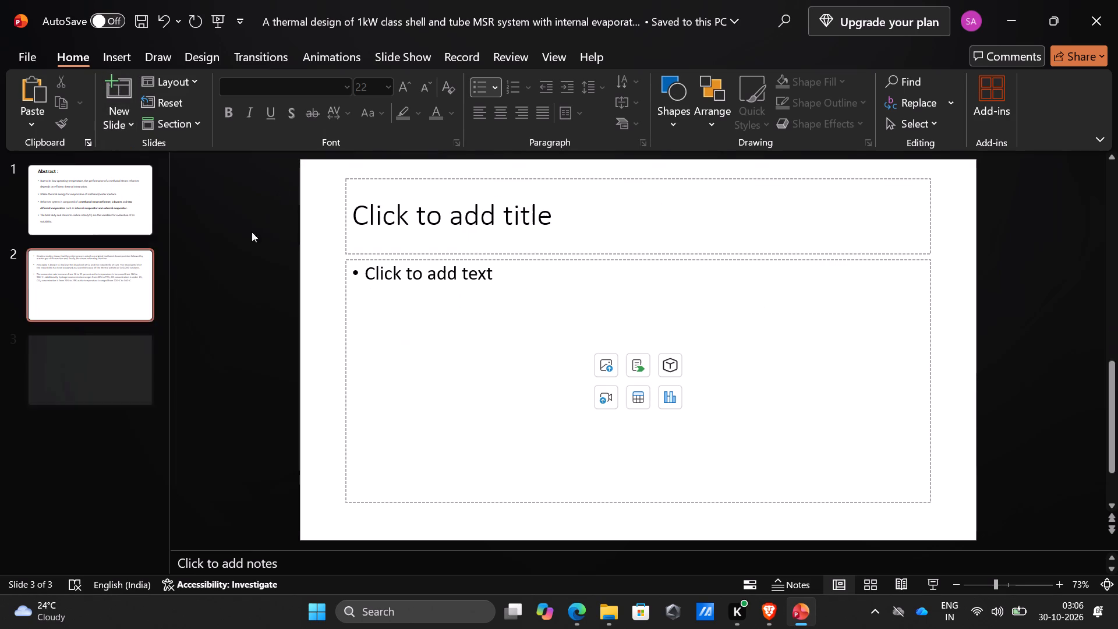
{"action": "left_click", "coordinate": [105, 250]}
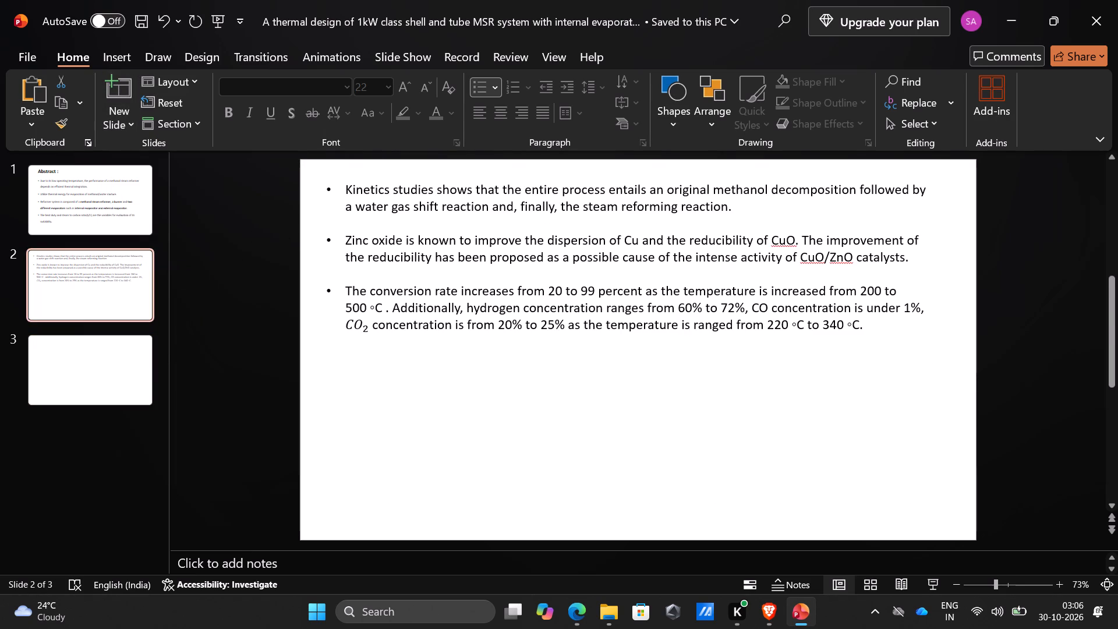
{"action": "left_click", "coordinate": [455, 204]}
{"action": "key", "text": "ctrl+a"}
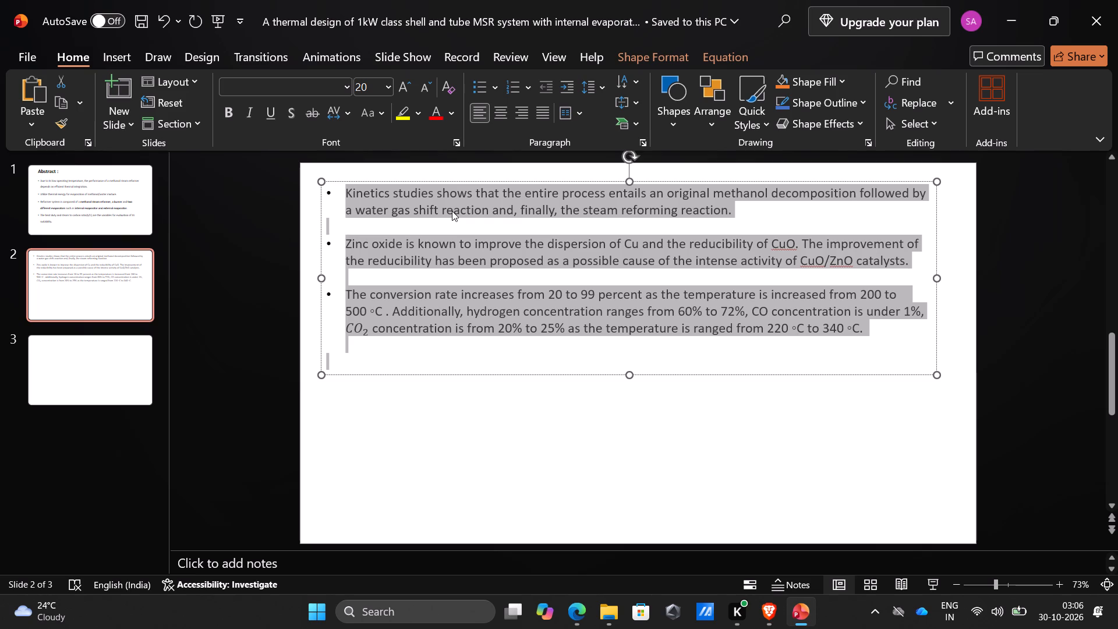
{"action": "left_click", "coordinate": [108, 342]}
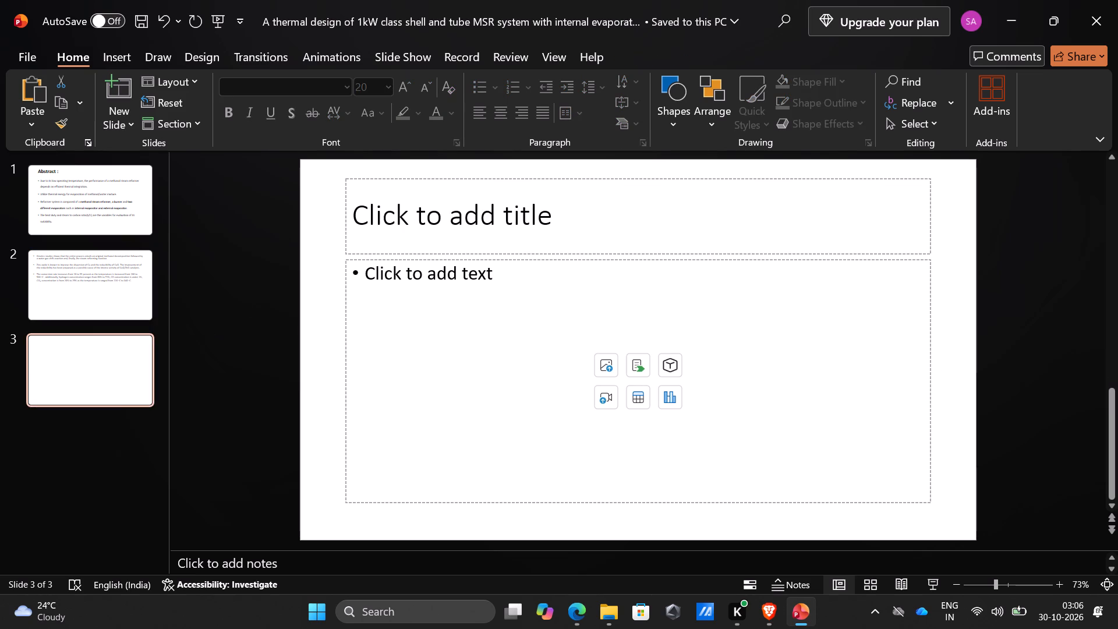
On slide 3, shorten the title placeholder to about half its height and extend the content placeholder up to just below it.
{"action": "left_click", "coordinate": [512, 251]}
{"action": "left_click_drag", "start_coordinate": [639, 254], "coordinate": [632, 224]}
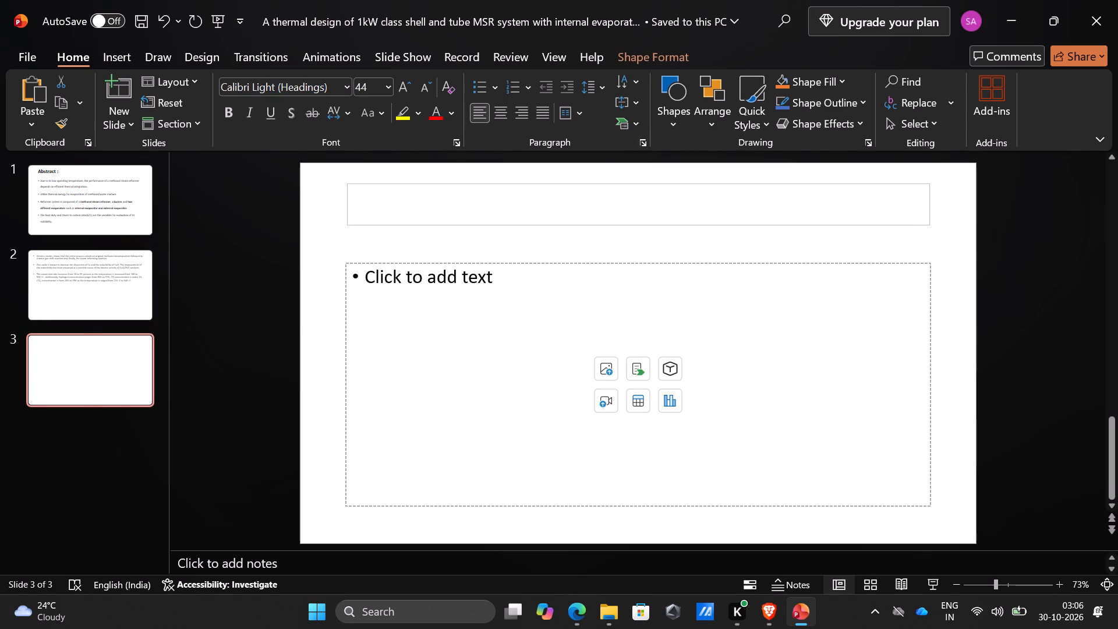
{"action": "left_click_drag", "start_coordinate": [632, 224], "coordinate": [630, 219]}
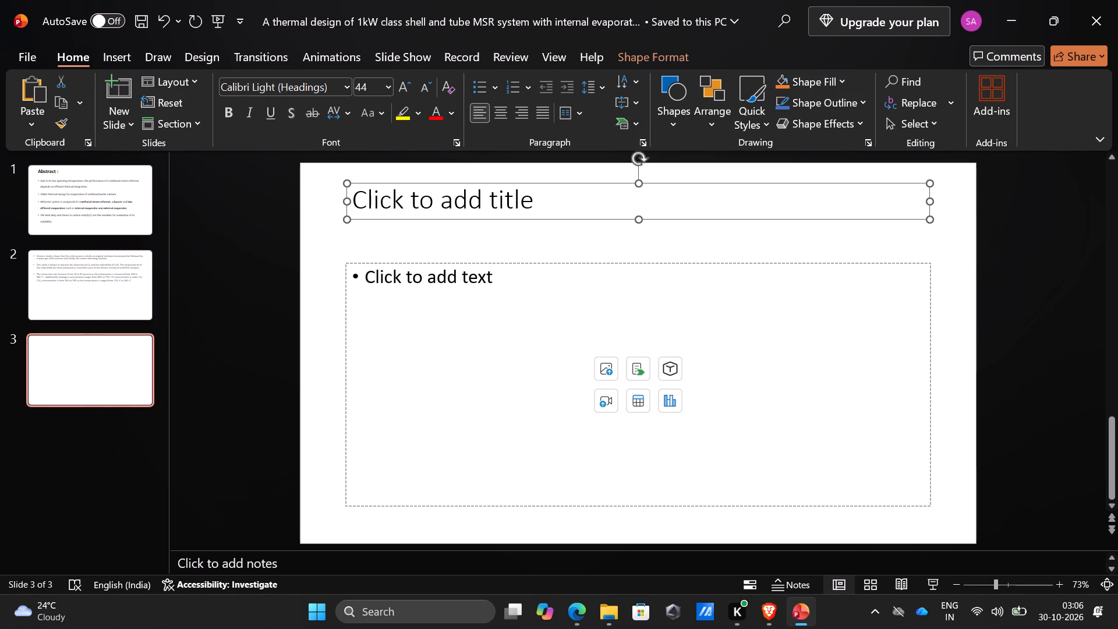
{"action": "left_click", "coordinate": [624, 264]}
{"action": "left_click_drag", "start_coordinate": [638, 259], "coordinate": [631, 224]}
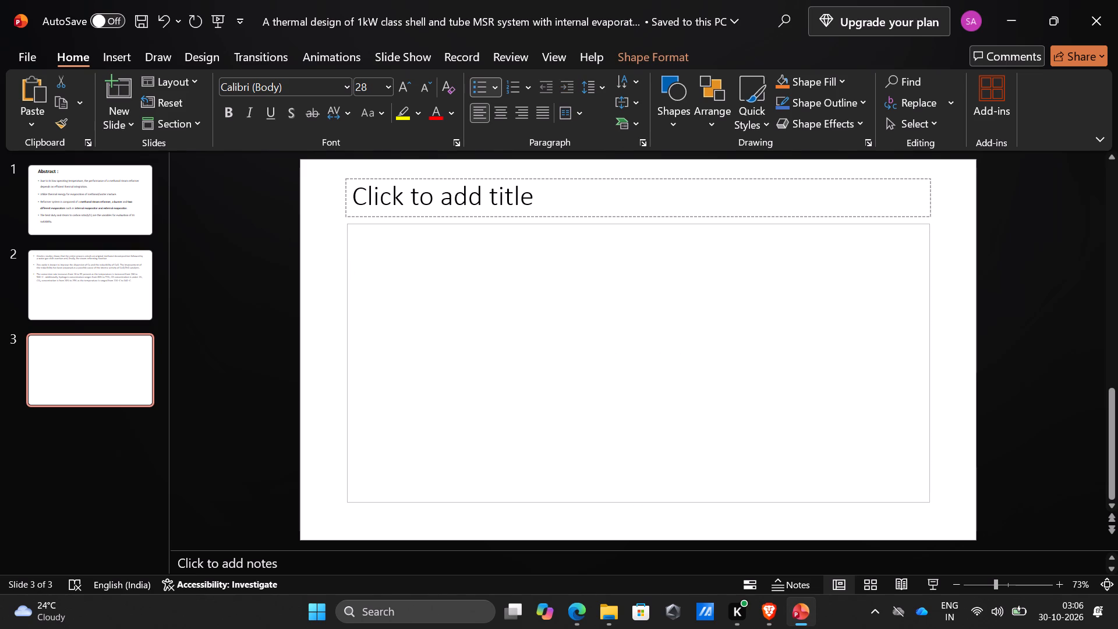
{"action": "left_click_drag", "start_coordinate": [631, 224], "coordinate": [631, 224]}
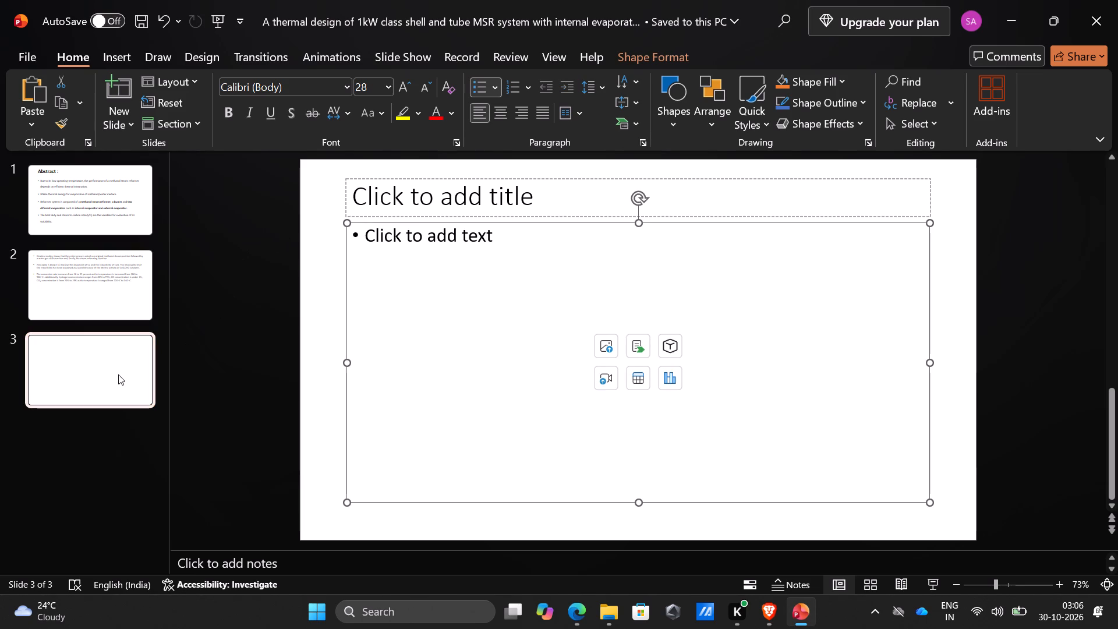
Duplicate the empty slide 3 with the resized placeholders three times.
{"action": "right_click", "coordinate": [114, 370]}
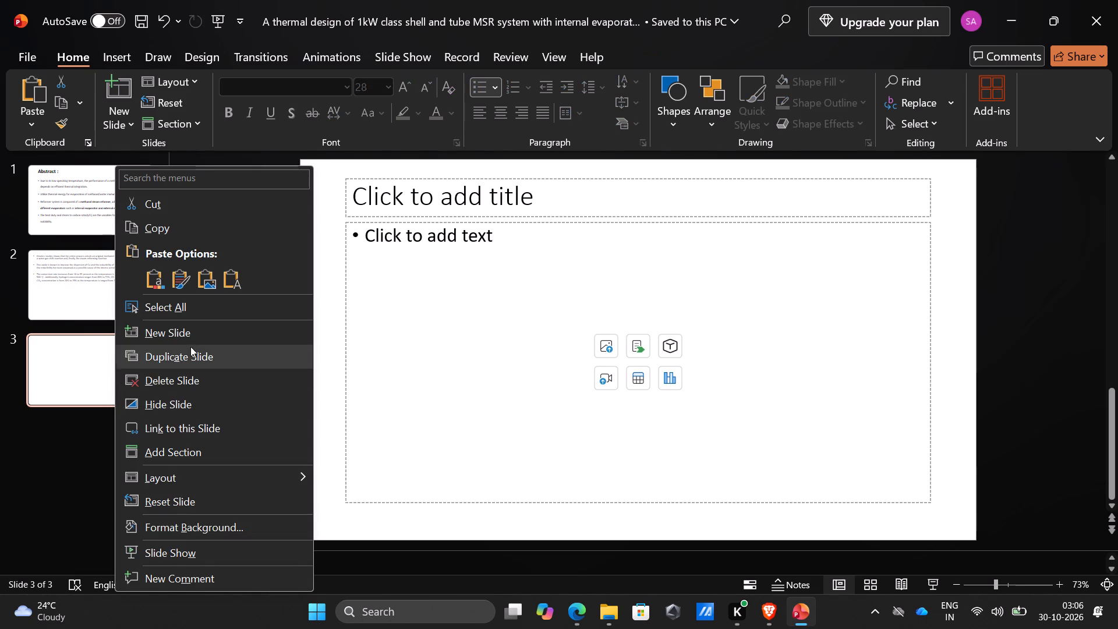
{"action": "left_click", "coordinate": [196, 355]}
{"action": "right_click", "coordinate": [100, 357]}
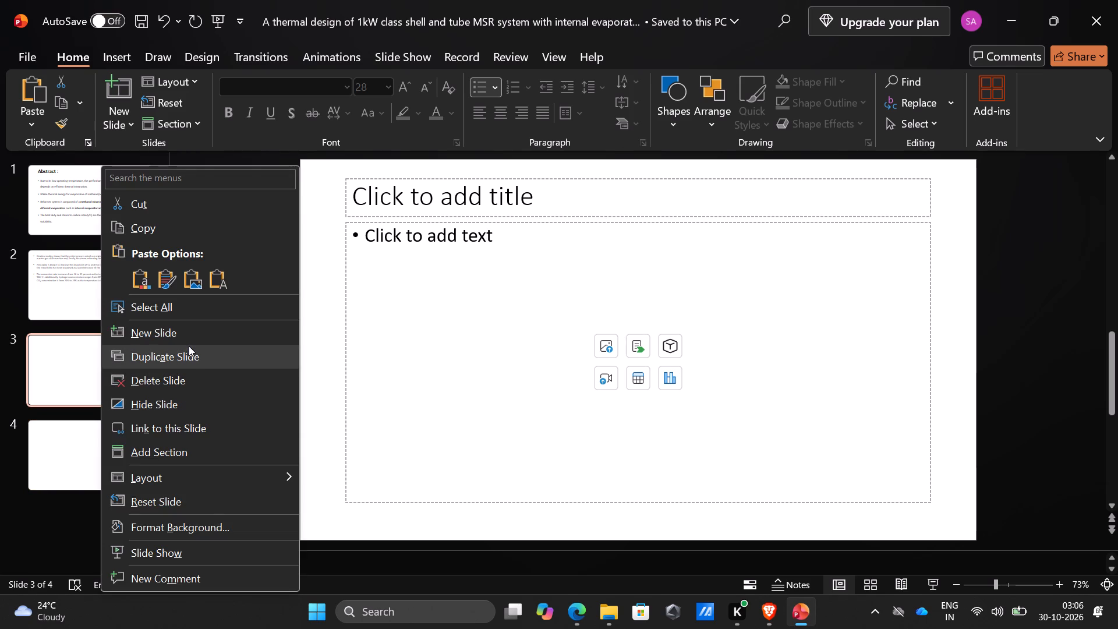
{"action": "left_click", "coordinate": [188, 362]}
{"action": "right_click", "coordinate": [85, 357]}
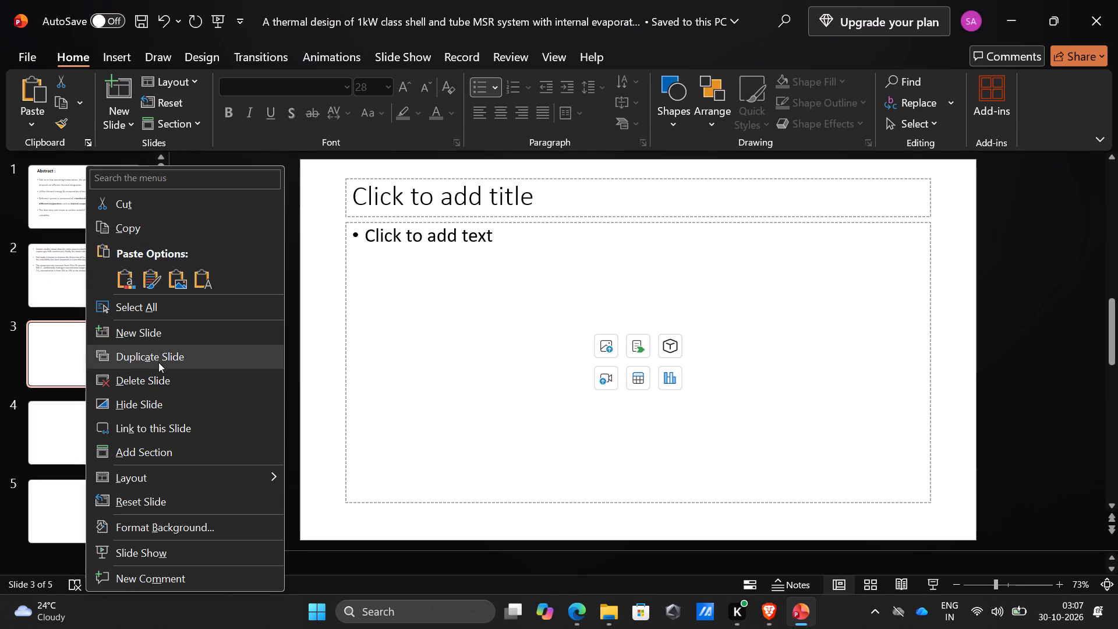
{"action": "left_click", "coordinate": [164, 359]}
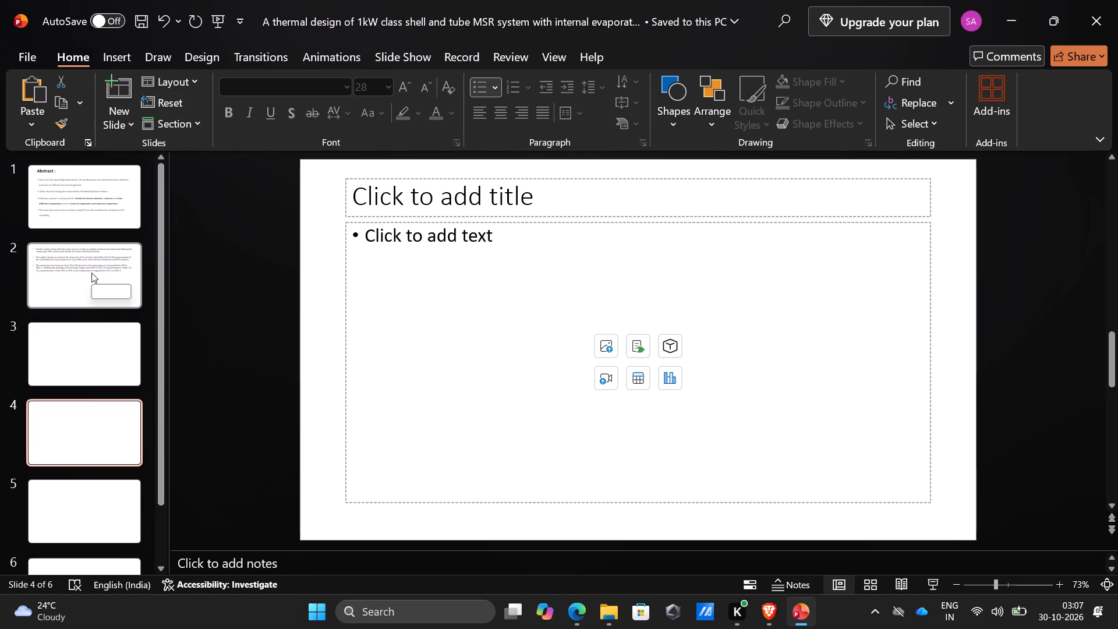
Move all the kinetics studies bullet text from slide 2 into slide 3's content placeholder.
{"action": "left_click", "coordinate": [104, 276]}
{"action": "left_click", "coordinate": [529, 270]}
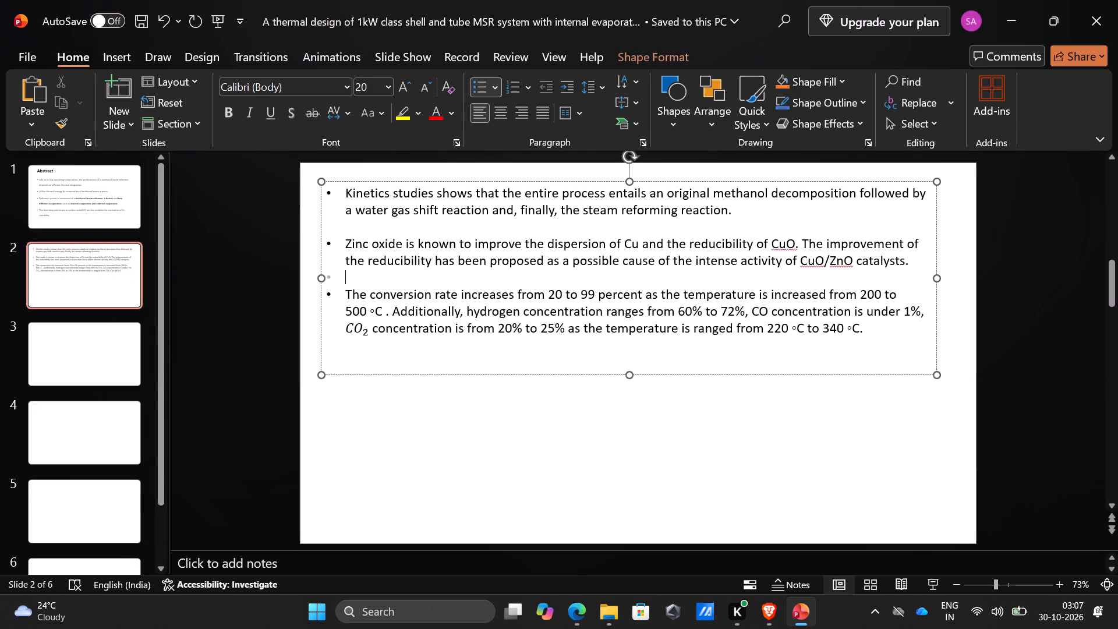
{"action": "key", "text": "ctrl+a"}
{"action": "key", "text": "ctrl+x"}
{"action": "left_click", "coordinate": [75, 342]}
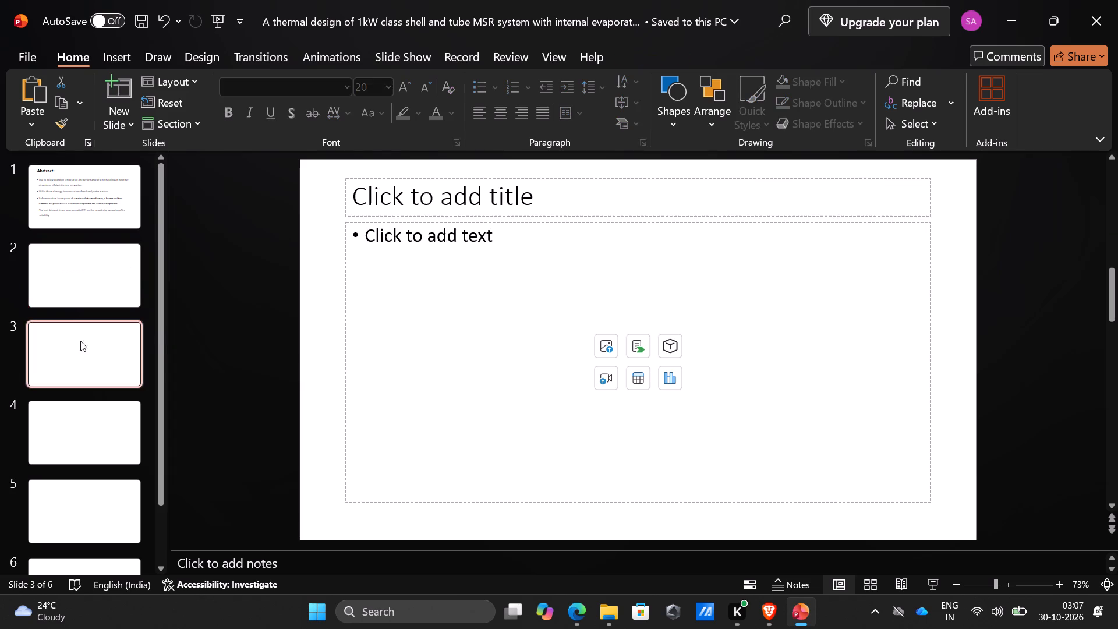
{"action": "left_click", "coordinate": [560, 331]}
{"action": "key", "text": "ctrl+v"}
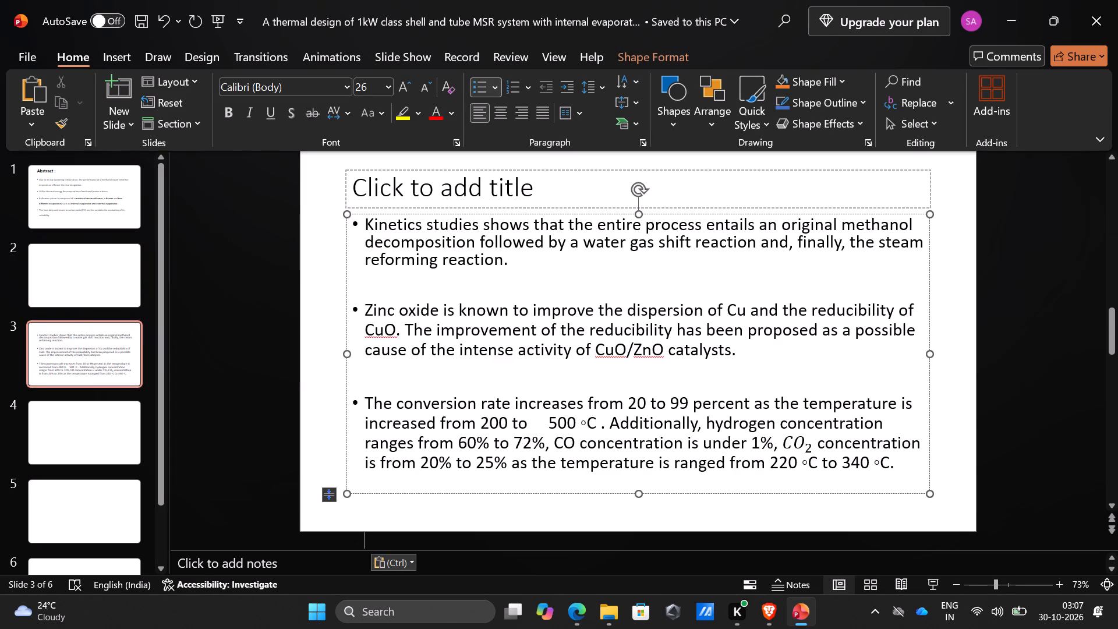
Set the empty title placeholder on slide 3 to bold text in the Calibri (Body) font.
{"action": "scroll", "coordinate": [365, 386], "scroll_direction": "down", "scroll_amount": 1}
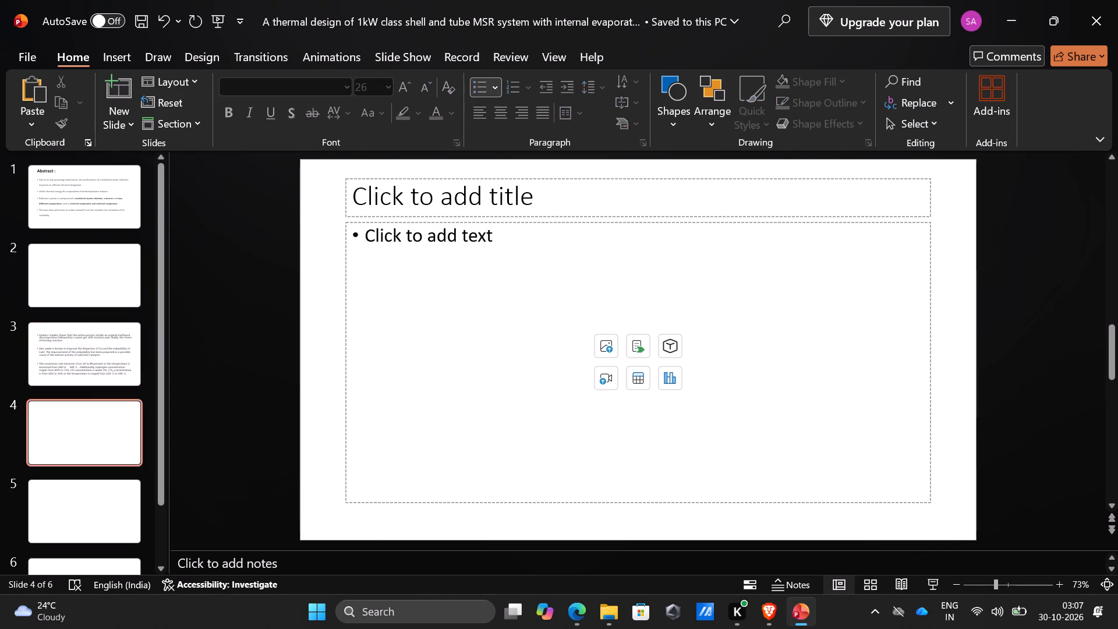
{"action": "scroll", "coordinate": [365, 386], "scroll_direction": "down", "scroll_amount": 2}
{"action": "scroll", "coordinate": [365, 383], "scroll_direction": "up", "scroll_amount": 4}
{"action": "scroll", "coordinate": [365, 383], "scroll_direction": "down", "scroll_amount": 1}
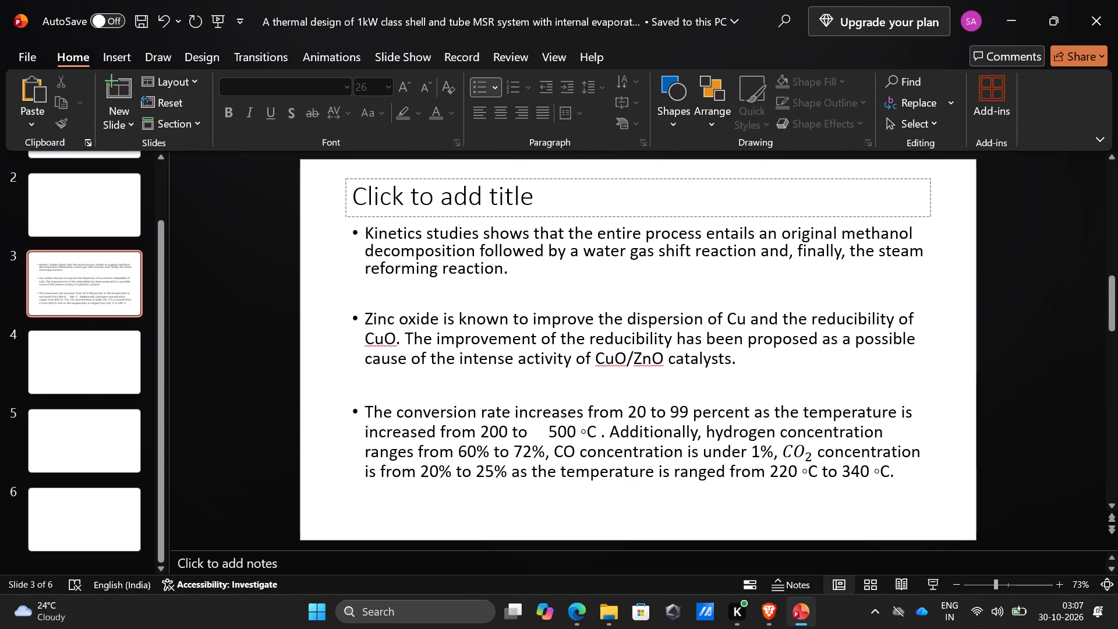
{"action": "left_click", "coordinate": [448, 201]}
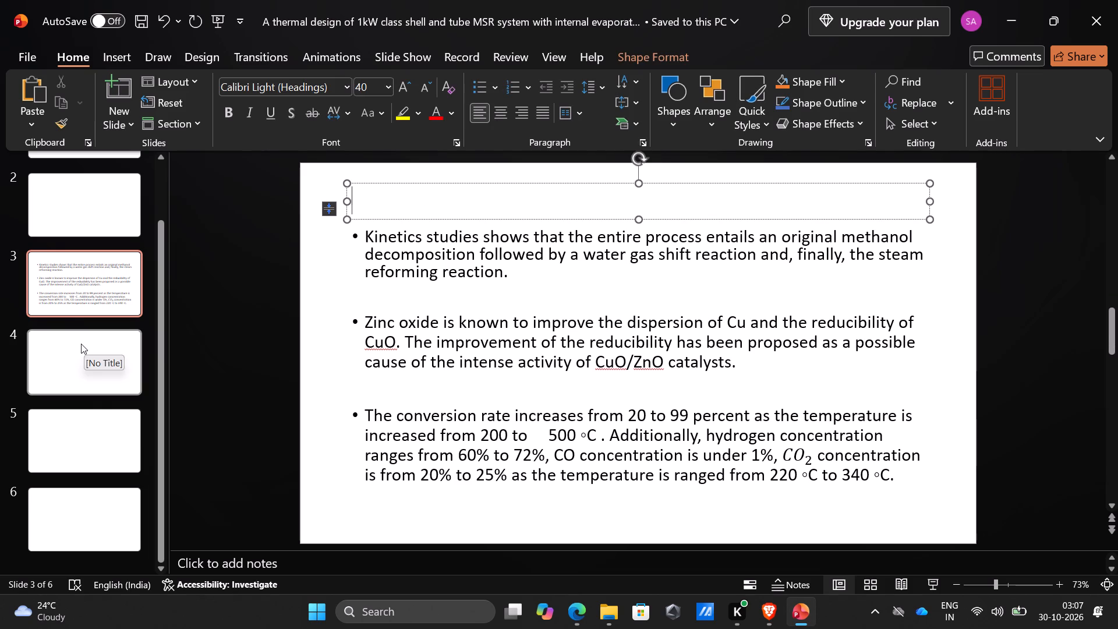
{"action": "type", "text": "Inr"}
{"action": "key", "text": "BackSpace"}
{"action": "key", "text": "BackSpace"}
{"action": "key", "text": "BackSpace"}
{"action": "key", "text": "ctrl+b"}
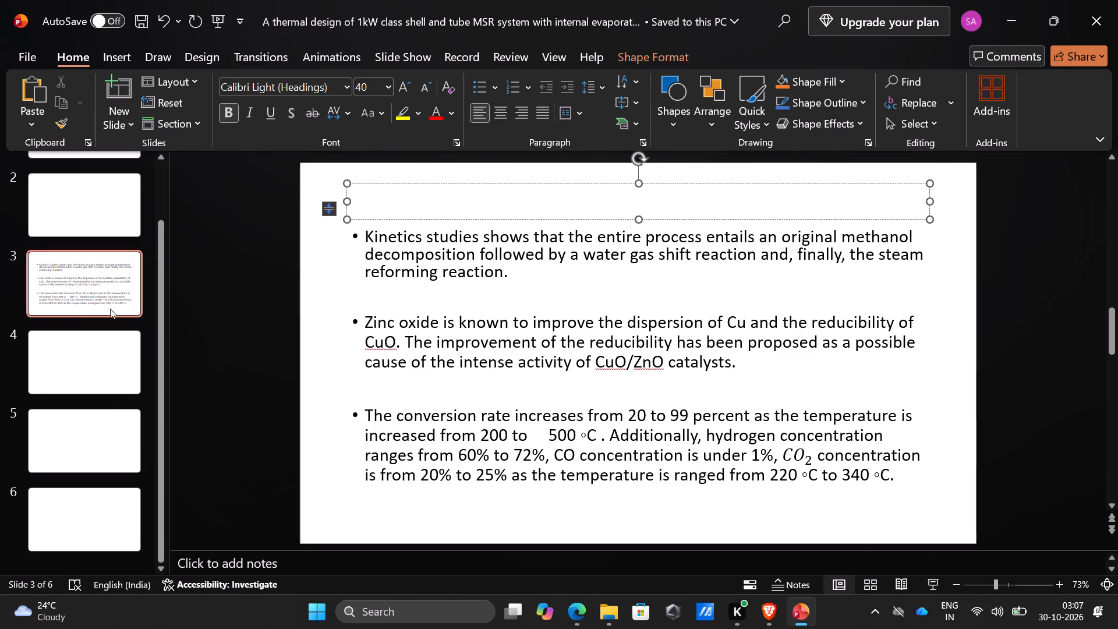
{"action": "left_click", "coordinate": [349, 87]}
{"action": "left_click", "coordinate": [334, 154]}
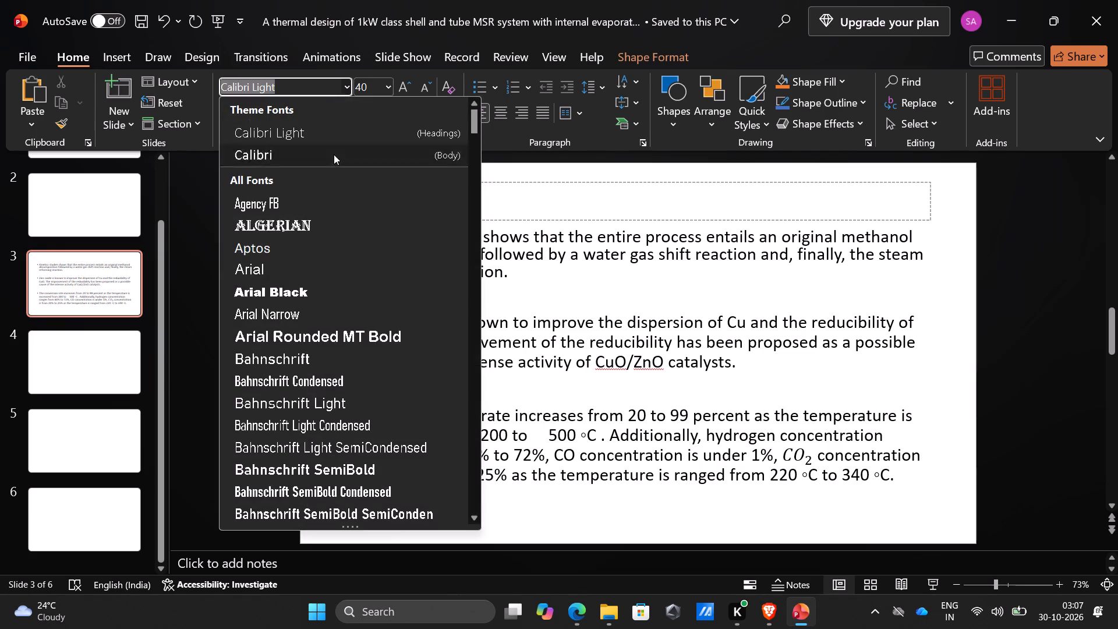
Enter "Introduction:" as the title of slide 3.
{"action": "type", "text": "In"}
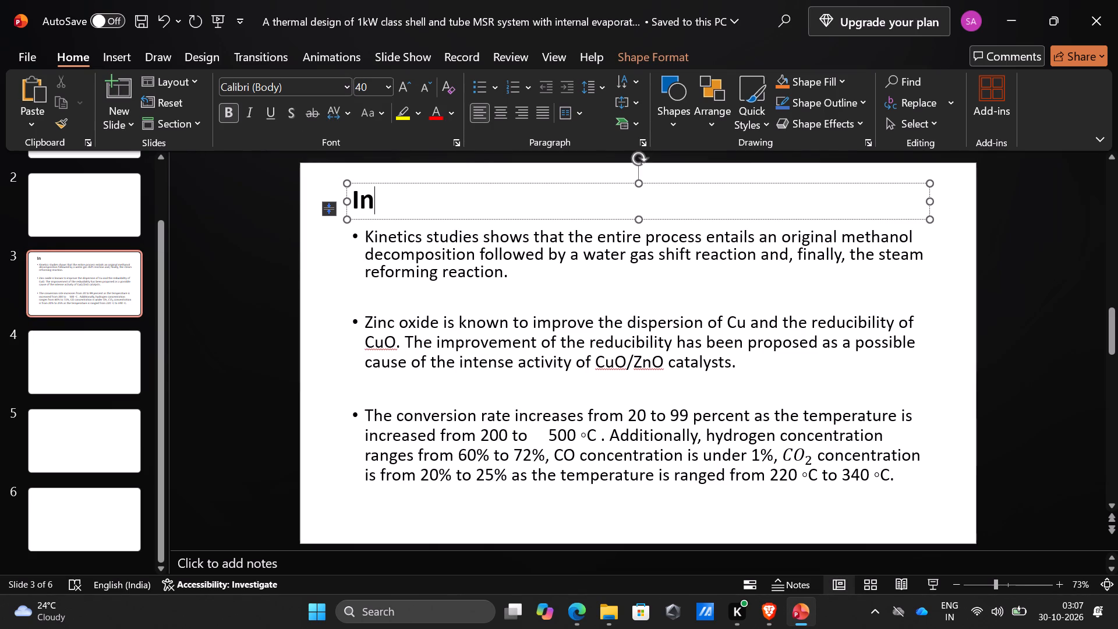
{"action": "key", "text": "t"}
{"action": "type", "text": "rus"}
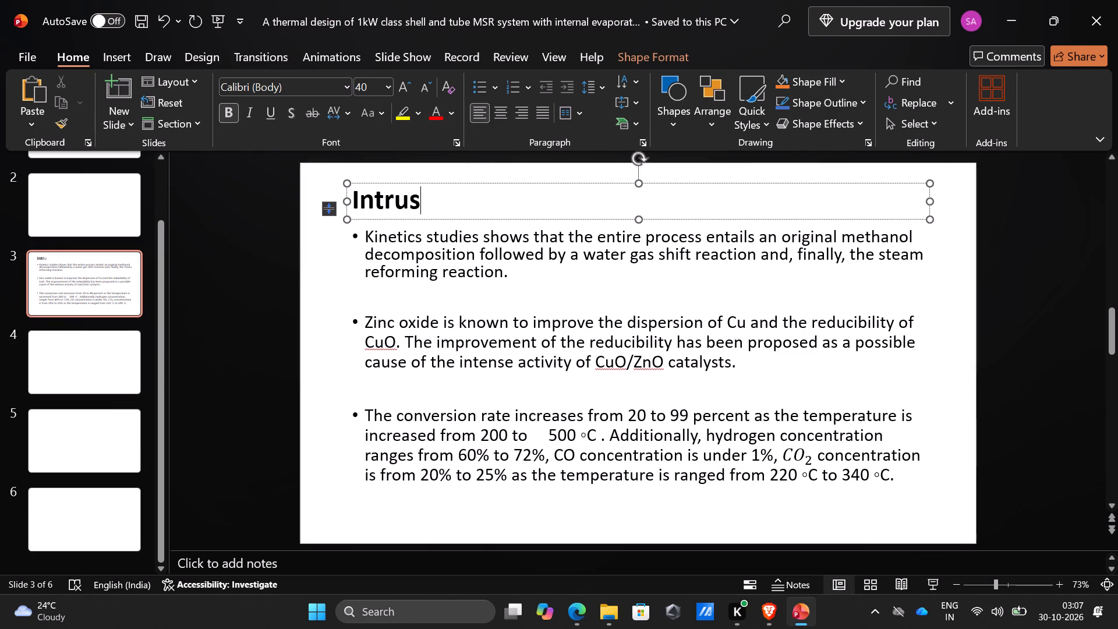
{"action": "key", "text": "BackSpace"}
{"action": "type", "text": "duction"}
{"action": "key", "text": "space"}
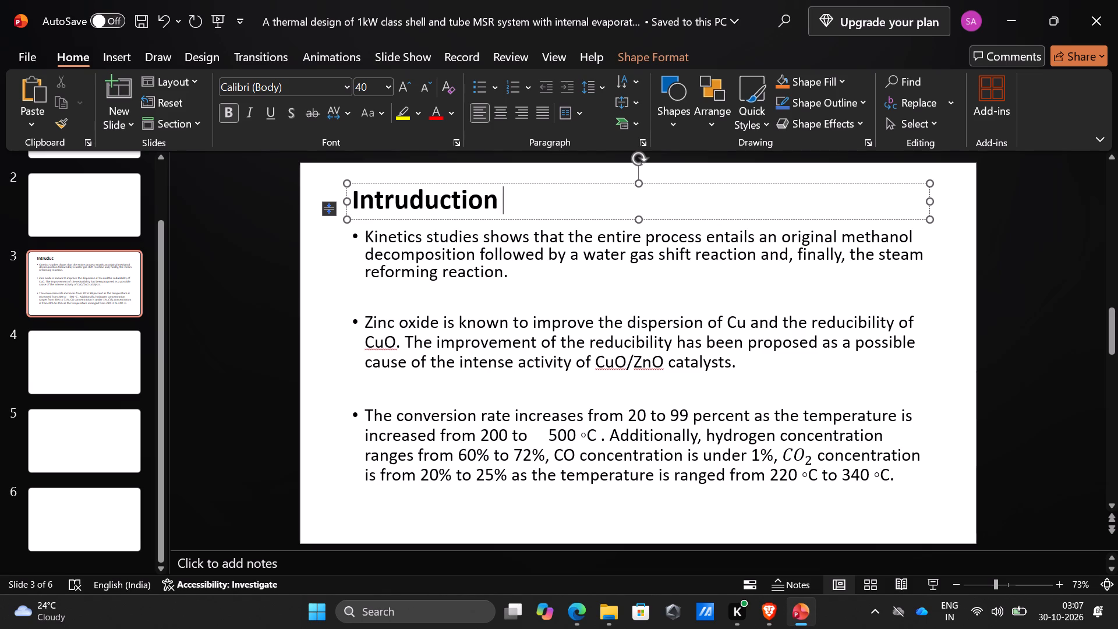
{"action": "key", "text": "BackSpace"}
{"action": "key", "text": "BackSpace"}
{"action": "key", "text": "BackSpace"}
{"action": "key", "text": "BackSpace"}
{"action": "key", "text": "BackSpace"}
{"action": "key", "text": "BackSpace"}
{"action": "key", "text": "BackSpace"}
{"action": "key", "text": "BackSpace"}
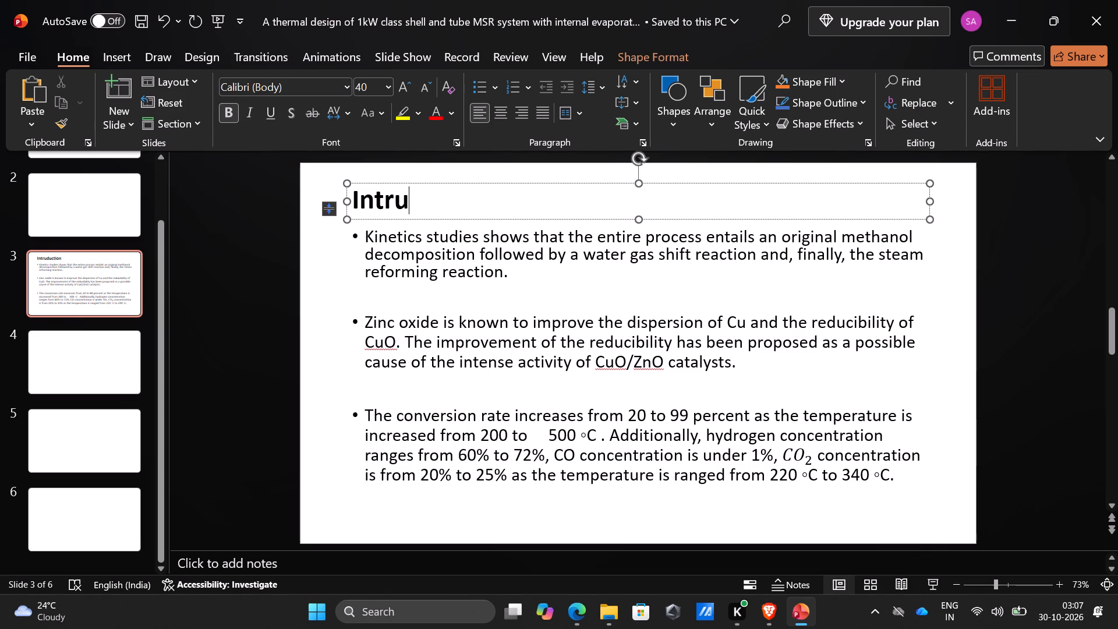
{"action": "key", "text": "BackSpace"}
{"action": "type", "text": "oduction"}
{"action": "key", "text": "space"}
{"action": "key", "text": "BackSpace"}
{"action": "key", "text": "shift+colon"}
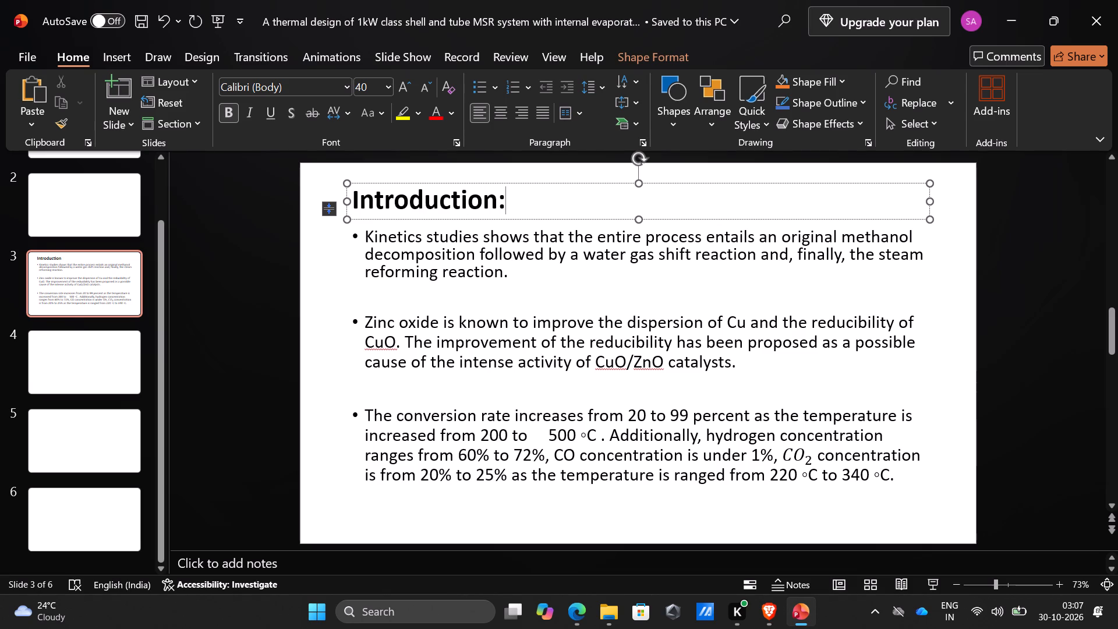
Delete the blank slide between the Abstract and Introduction slides, and go to the empty slide 3.
{"action": "left_click", "coordinate": [106, 203]}
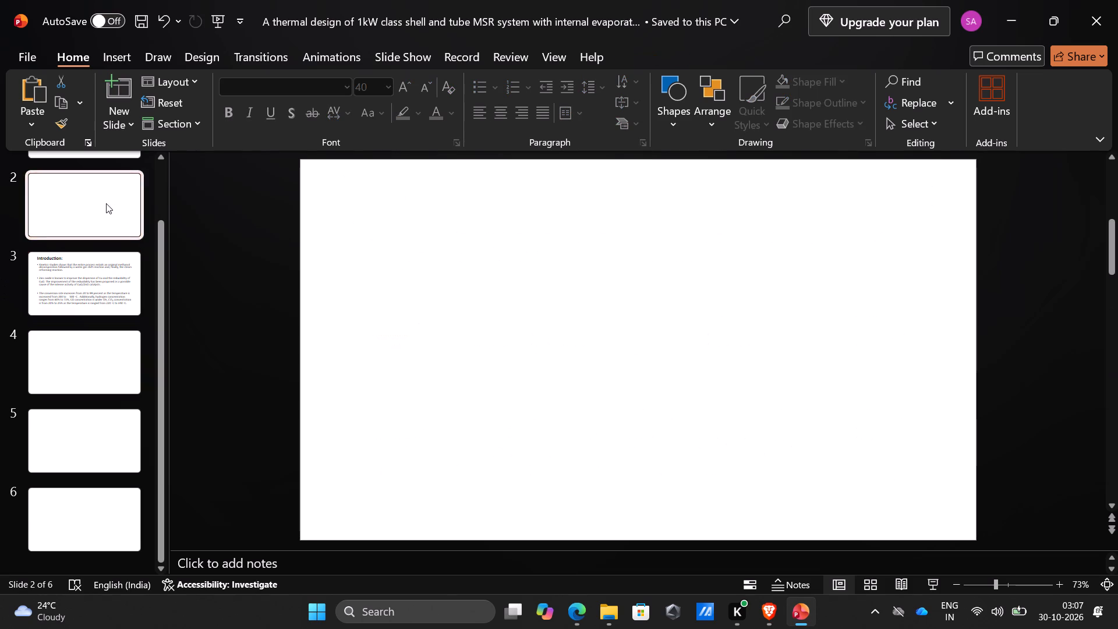
{"action": "key", "text": "Delete"}
{"action": "left_click", "coordinate": [73, 355]}
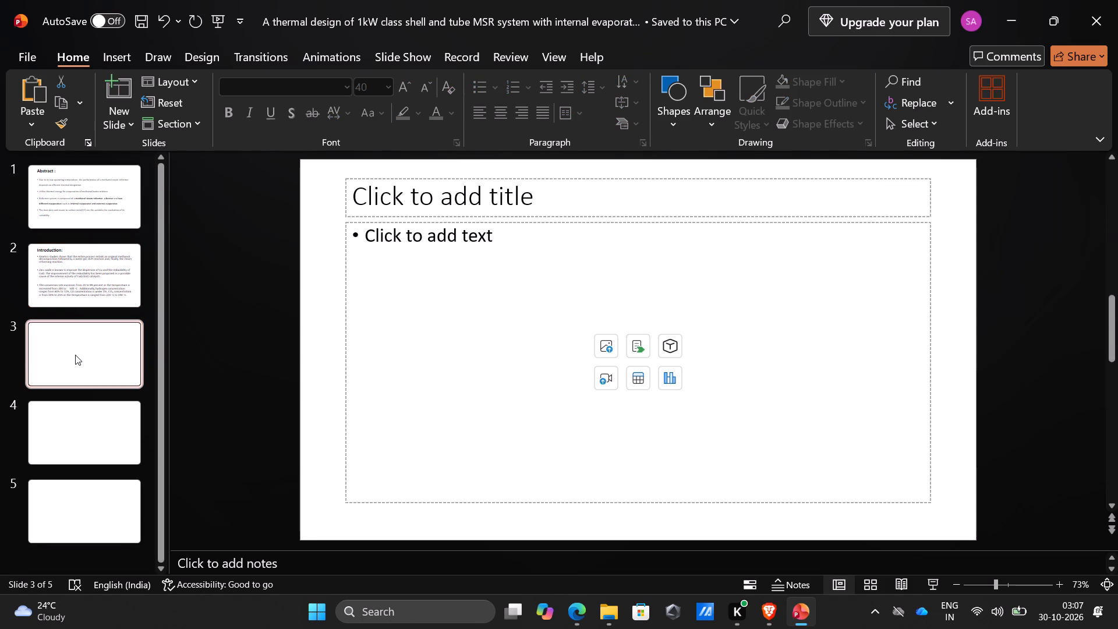
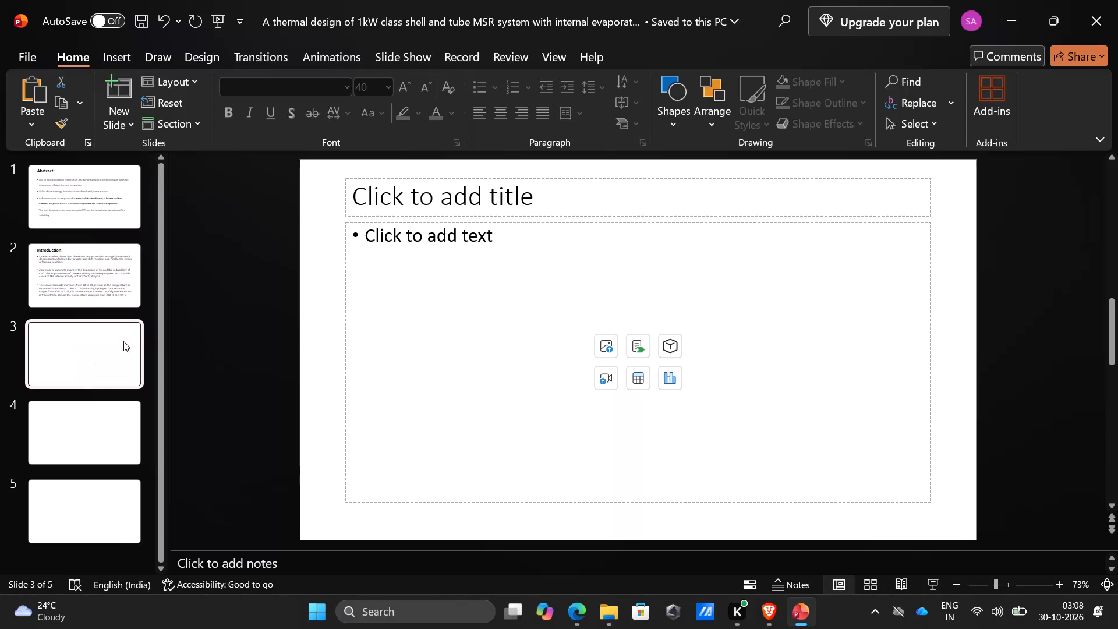
Enter "Design and Experiment of MSR:" as the title of slide 3 in the Calibri (Body) font.
{"action": "left_click", "coordinate": [454, 204]}
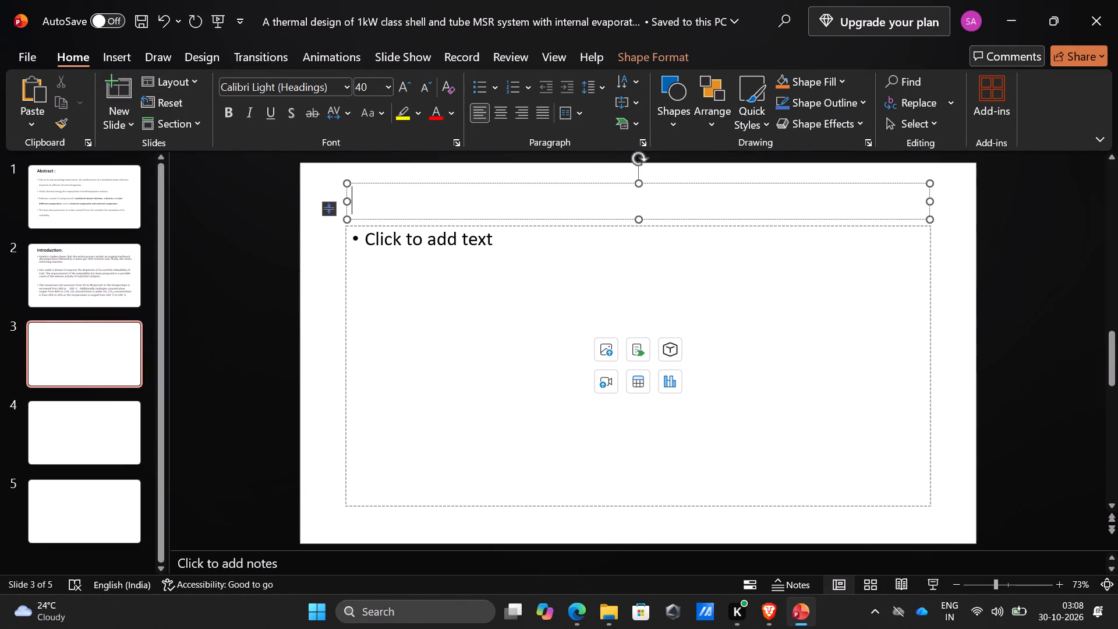
{"action": "left_click", "coordinate": [345, 84]}
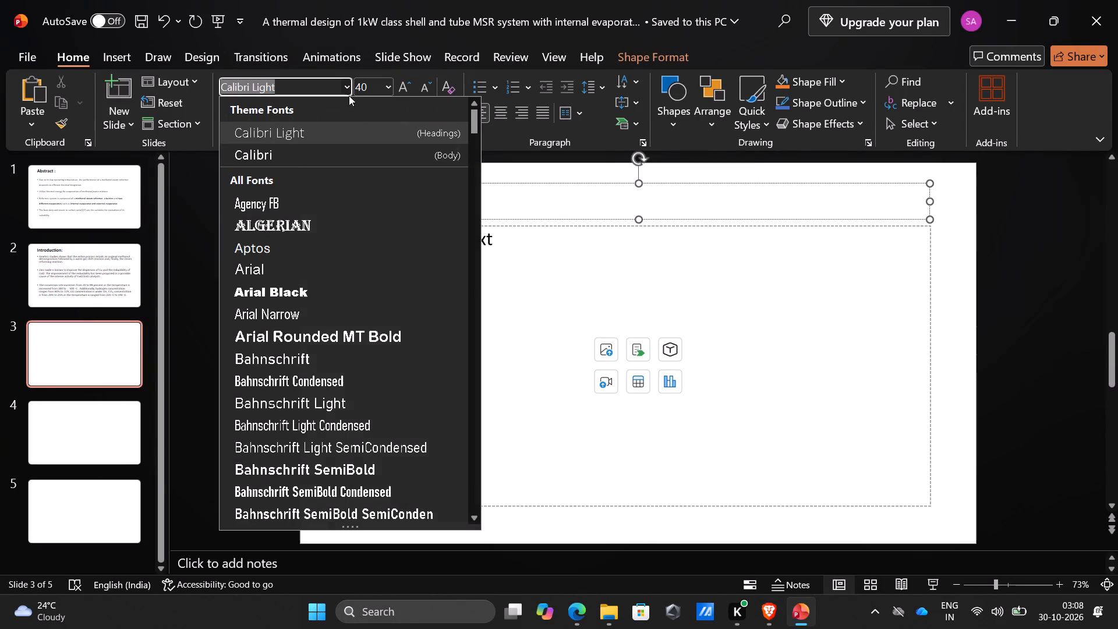
{"action": "left_click", "coordinate": [359, 151]}
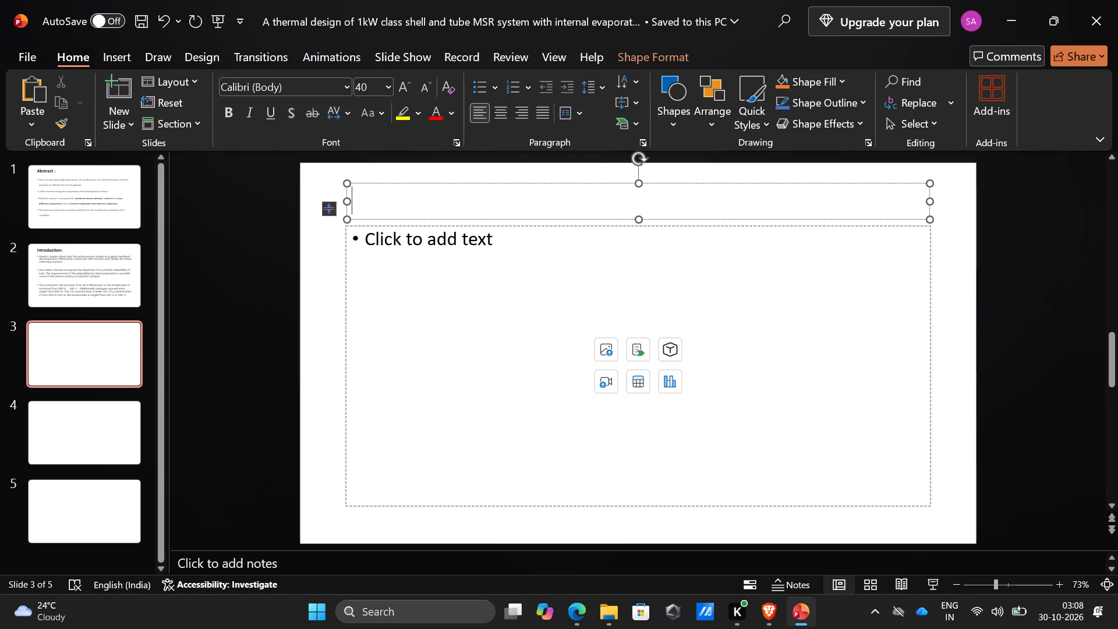
{"action": "key", "text": "shift+s"}
{"action": "key", "text": "shift+BackSpace"}
{"action": "type", "text": "Desingn"}
{"action": "key", "text": "space"}
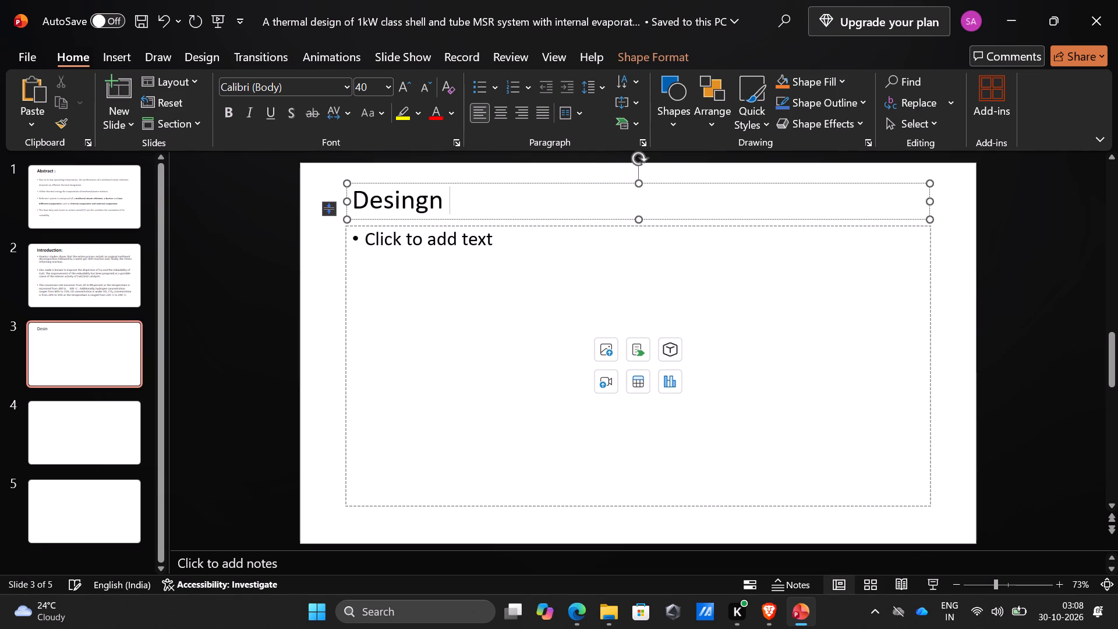
{"action": "key", "text": "BackSpace"}
{"action": "key", "text": "BackSpace"}
{"action": "key", "text": "BackSpace"}
{"action": "key", "text": "BackSpace"}
{"action": "key", "text": "BackSpace"}
{"action": "type", "text": "ing"}
{"action": "key", "text": "BackSpace"}
{"action": "key", "text": "BackSpace"}
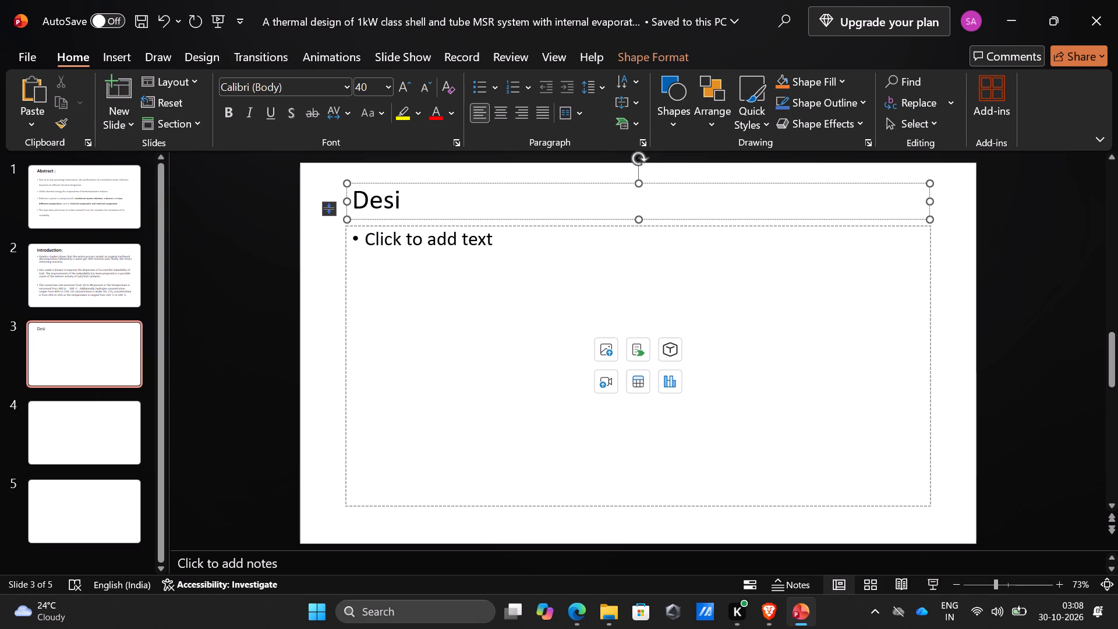
{"action": "type", "text": "gn and"}
{"action": "key", "text": "space"}
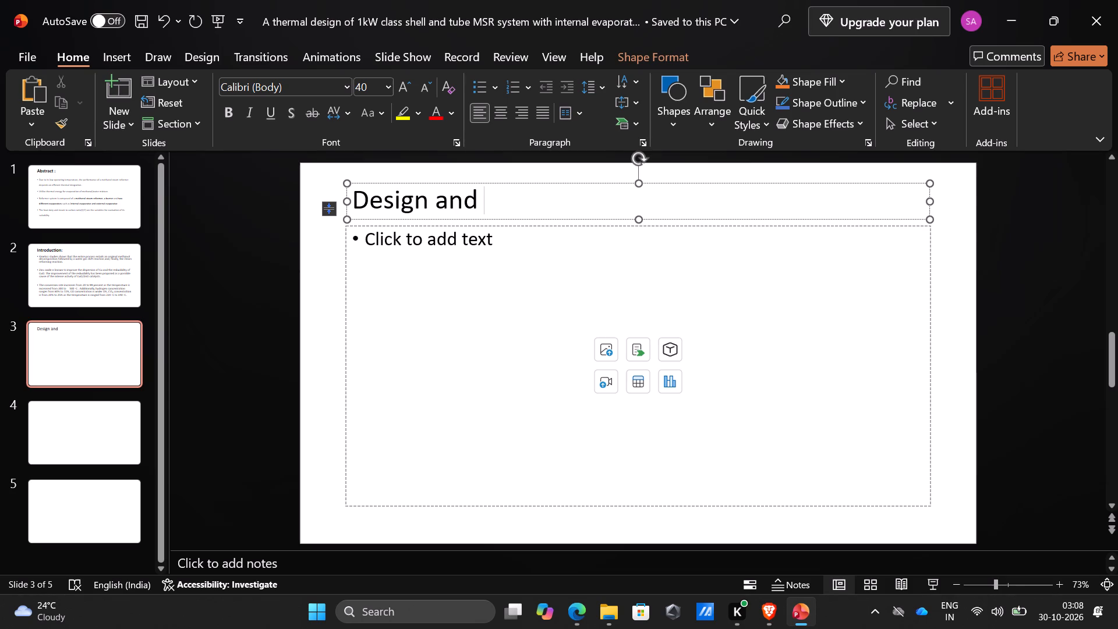
{"action": "key", "text": "e"}
{"action": "key", "text": "shift+BackSpace"}
{"action": "key", "text": "e"}
{"action": "key", "text": "BackSpace"}
{"action": "type", "text": "EXP"}
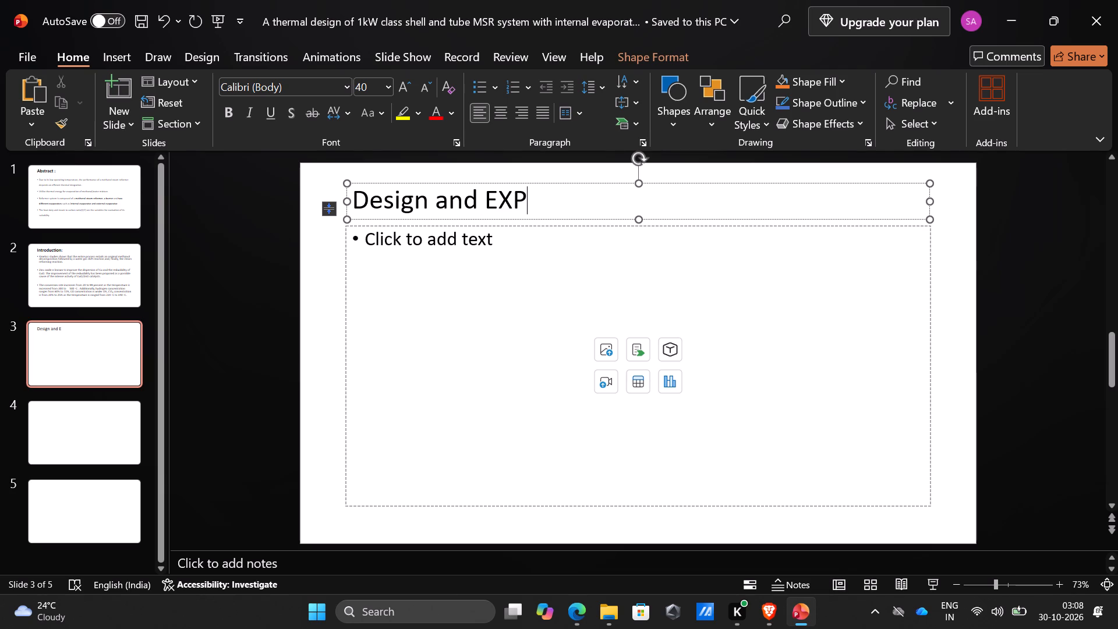
{"action": "key", "text": "BackSpace"}
{"action": "key", "text": "BackSpace"}
{"action": "key", "text": "e"}
{"action": "key", "text": "BackSpace"}
{"action": "type", "text": "xperimenr"}
{"action": "key", "text": "BackSpace"}
{"action": "type", "text": "t"}
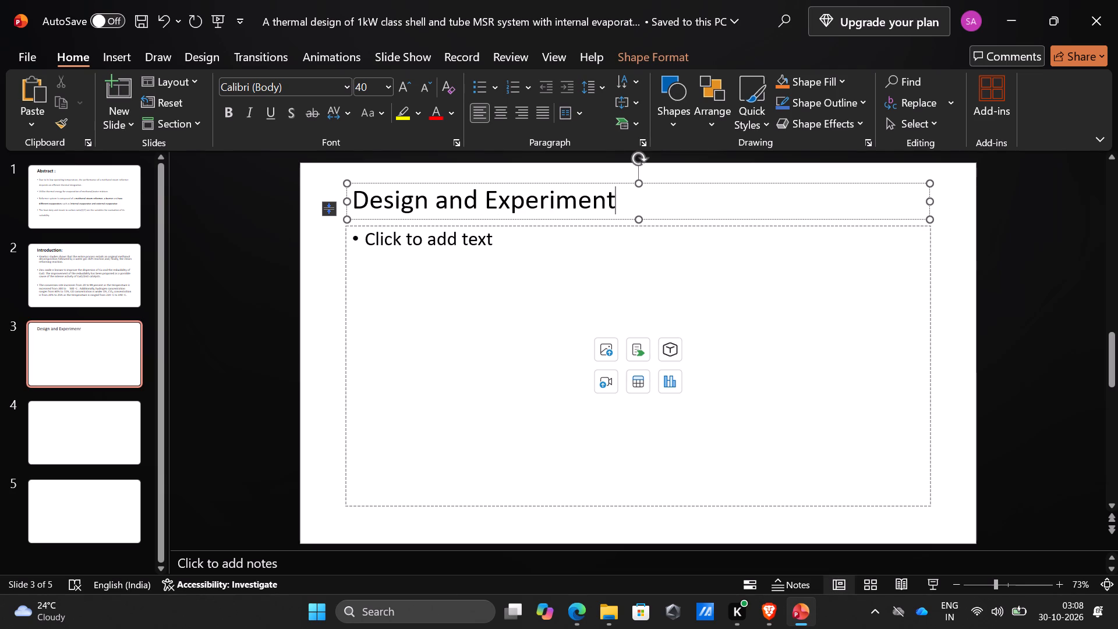
{"action": "key", "text": "space"}
{"action": "type", "text": "of MS"}
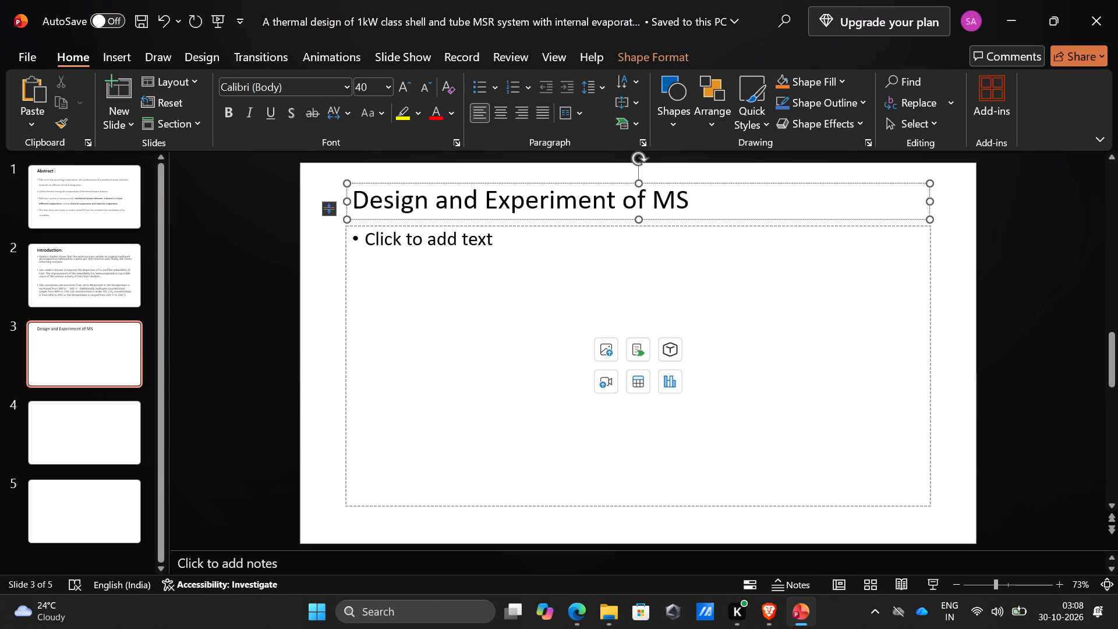
{"action": "type", "text": "R"}
{"action": "key", "text": "space"}
{"action": "key", "text": "BackSpace"}
{"action": "key", "text": "shift+colon"}
Switch to the reference PDF in Edge and capture figure (a), Methanol steam reformer, with its caption from page 3 to the clipboard.
{"action": "left_click", "coordinate": [411, 252]}
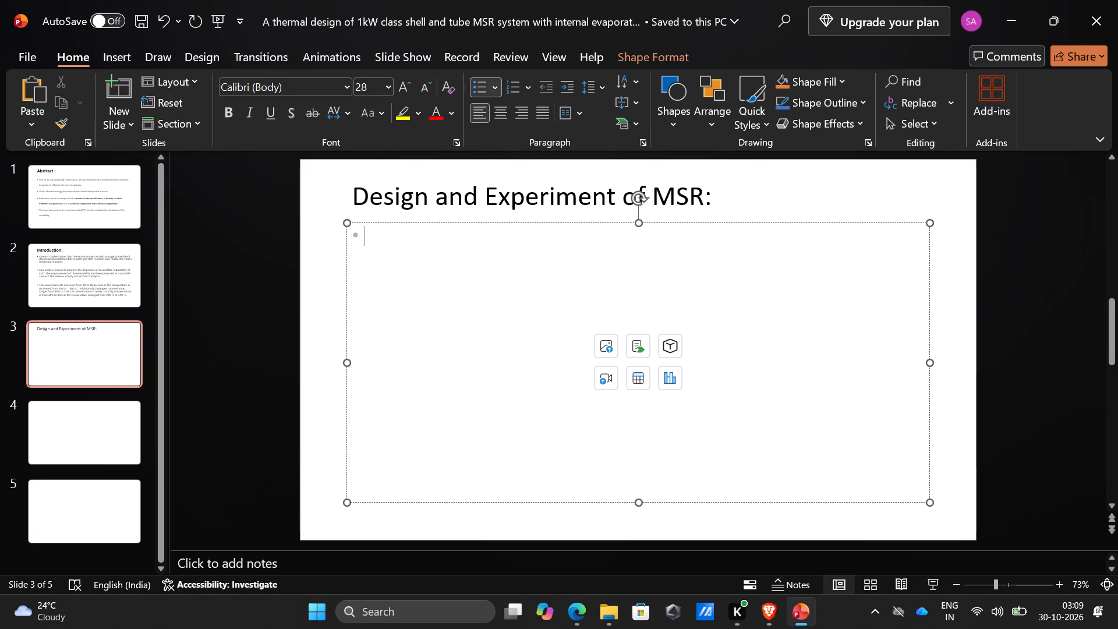
{"action": "left_click", "coordinate": [583, 608]}
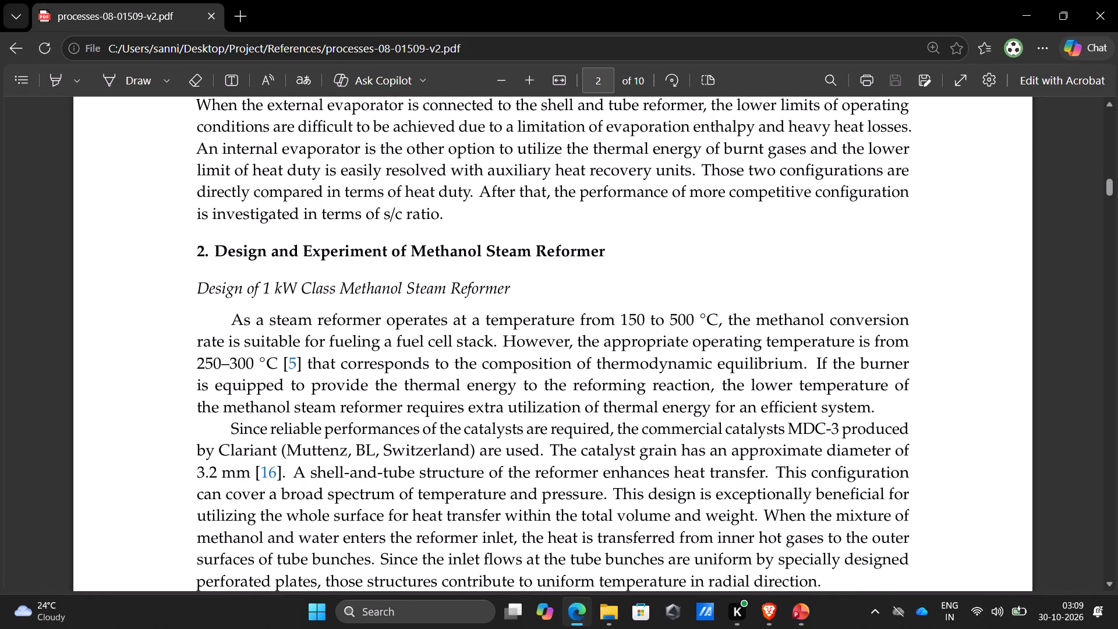
{"action": "scroll", "coordinate": [499, 319], "scroll_direction": "up", "scroll_amount": 5}
{"action": "scroll", "coordinate": [491, 319], "scroll_direction": "down", "scroll_amount": 16}
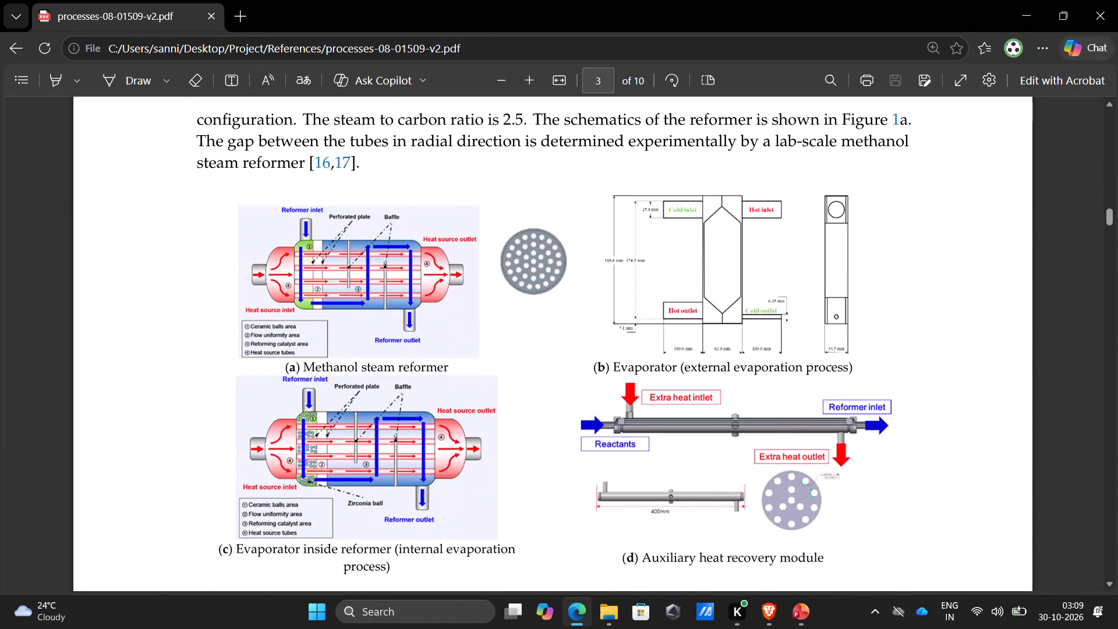
{"action": "key", "text": "ctrl+shift+s"}
{"action": "left_click_drag", "start_coordinate": [218, 188], "coordinate": [318, 308]}
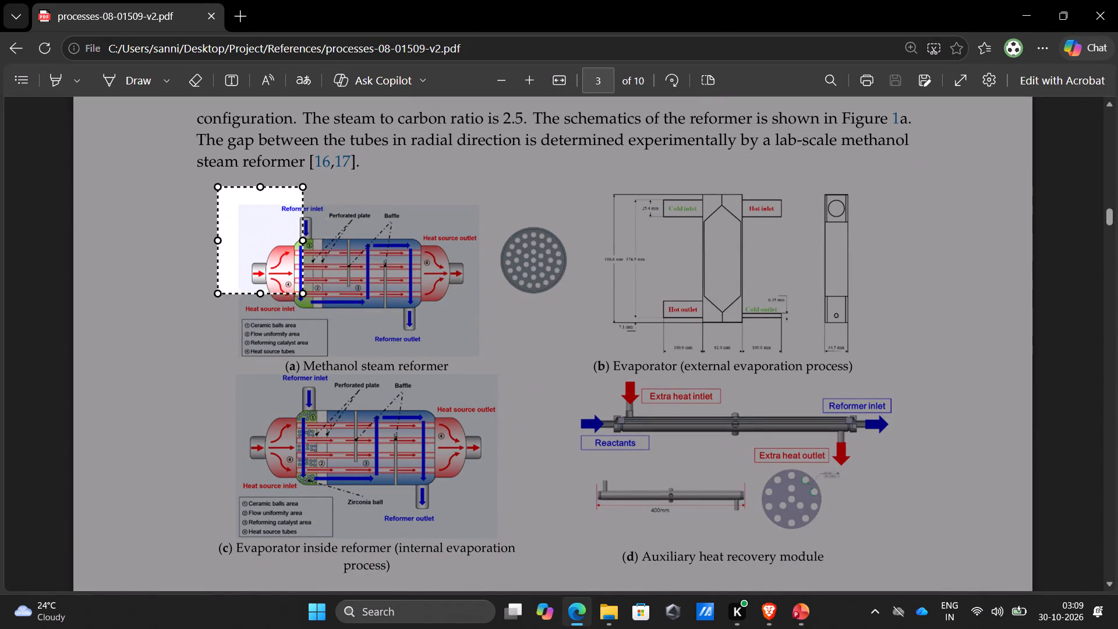
{"action": "left_click_drag", "start_coordinate": [318, 308], "coordinate": [493, 372]}
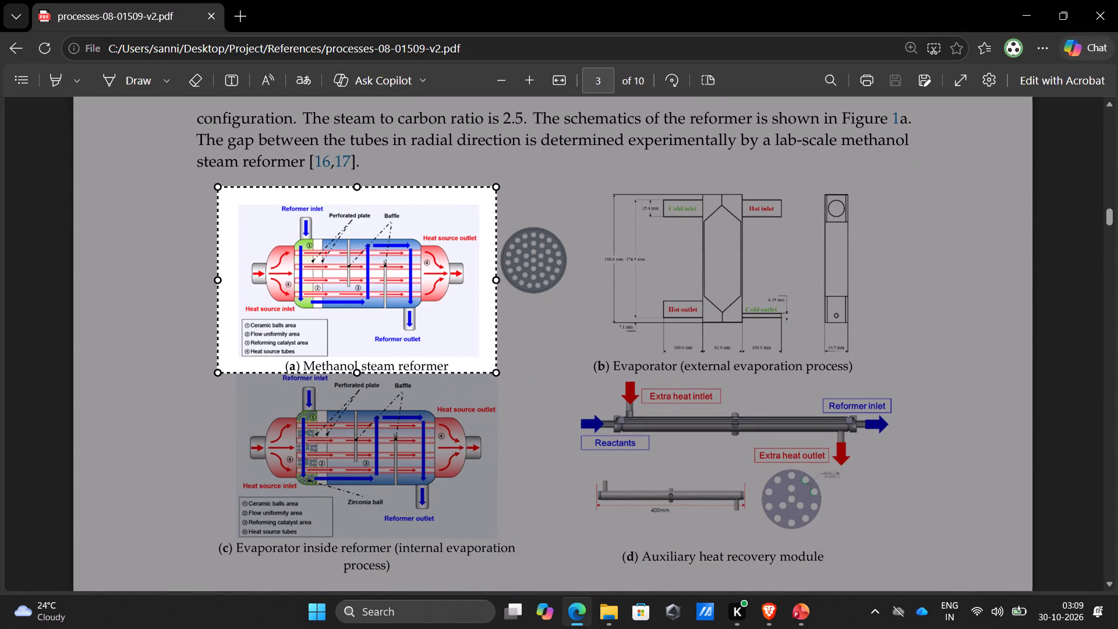
{"action": "left_click_drag", "start_coordinate": [493, 372], "coordinate": [490, 373]}
{"action": "left_click", "coordinate": [519, 397]}
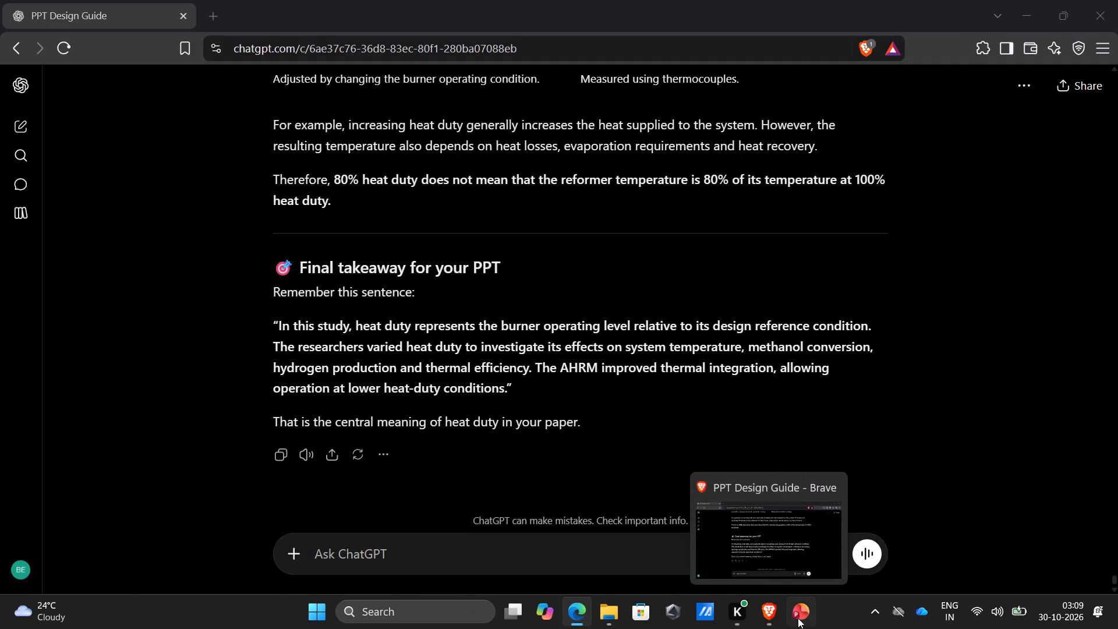
Back in PowerPoint, paste the captured reformer figure on slide 3 and place it just below the title, aligned with the title's left edge.
{"action": "left_click", "coordinate": [806, 610]}
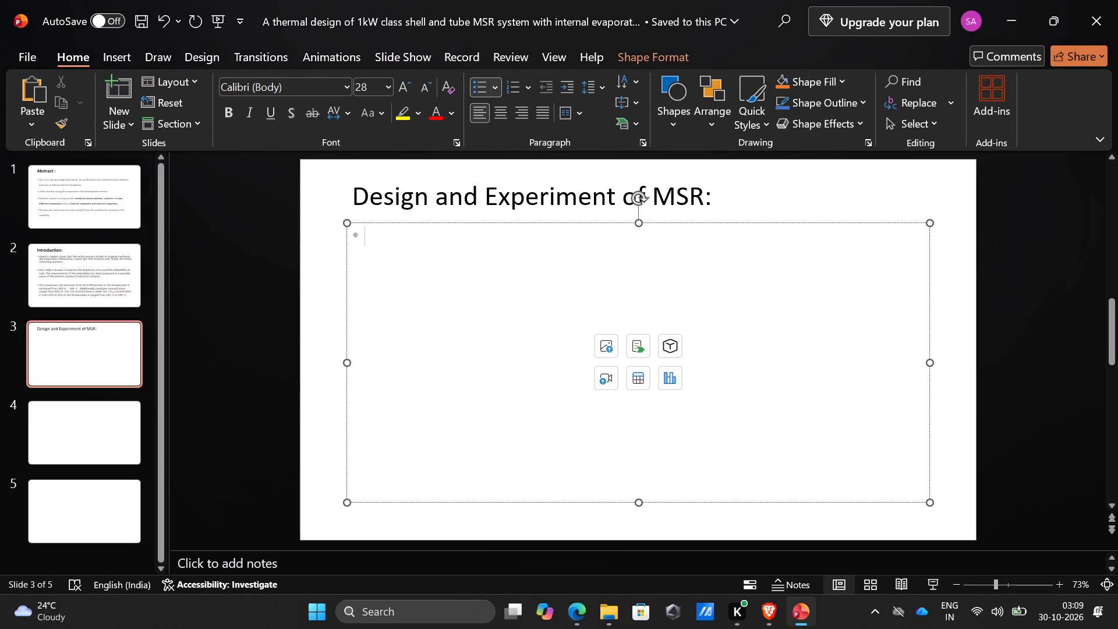
{"action": "key", "text": "ctrl+v"}
{"action": "left_click_drag", "start_coordinate": [571, 315], "coordinate": [397, 250]}
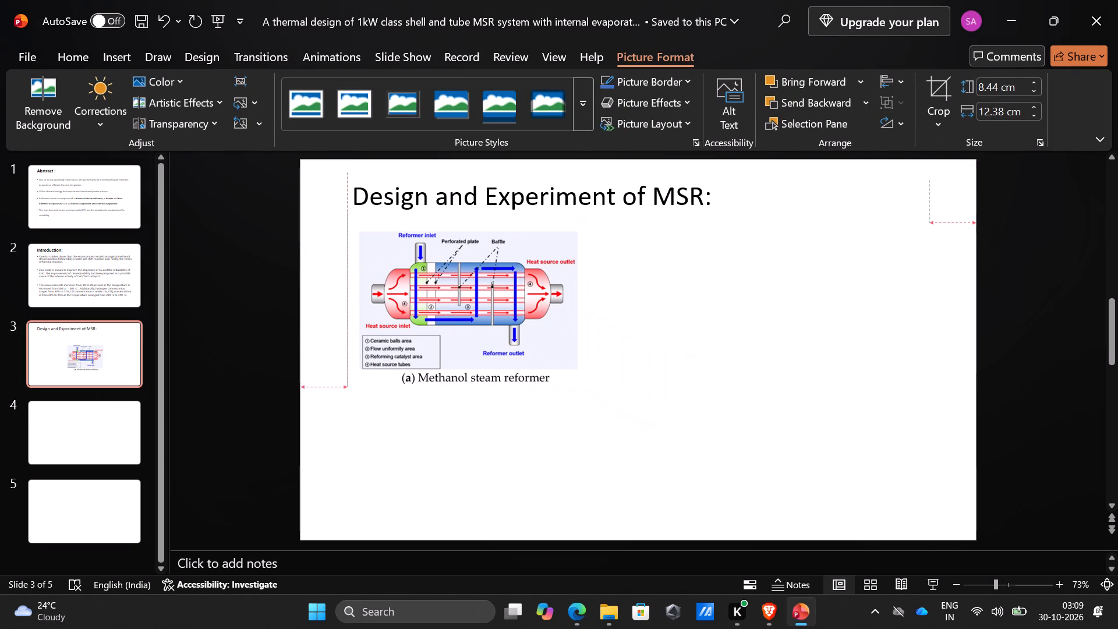
{"action": "left_click_drag", "start_coordinate": [397, 250], "coordinate": [391, 251]}
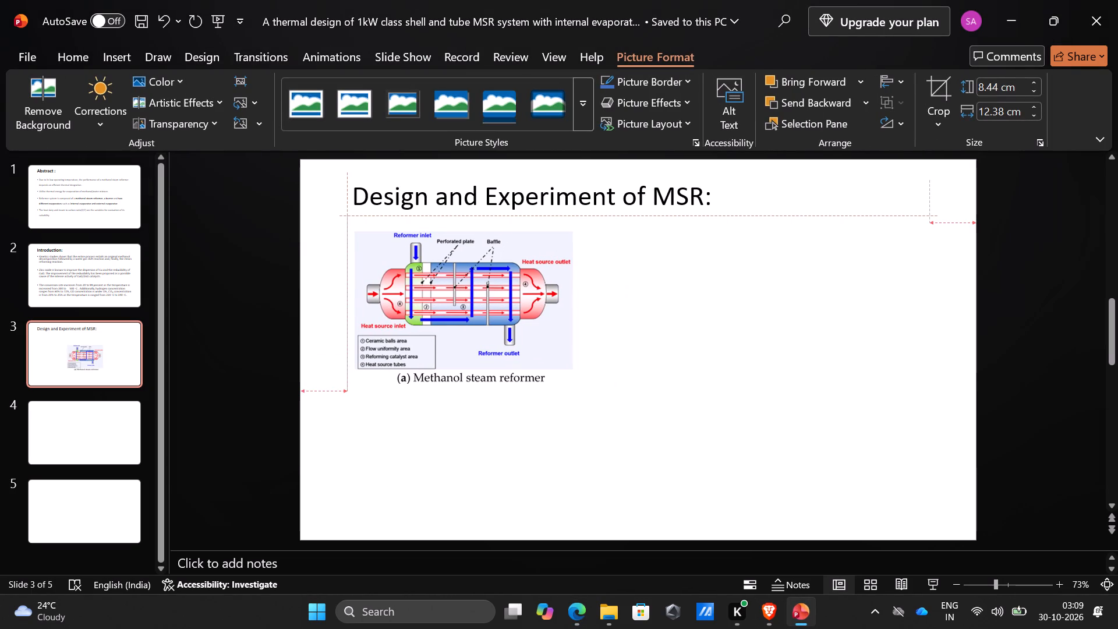
{"action": "left_click_drag", "start_coordinate": [391, 251], "coordinate": [389, 250]}
{"action": "left_click", "coordinate": [682, 296]}
{"action": "left_click", "coordinate": [659, 273]}
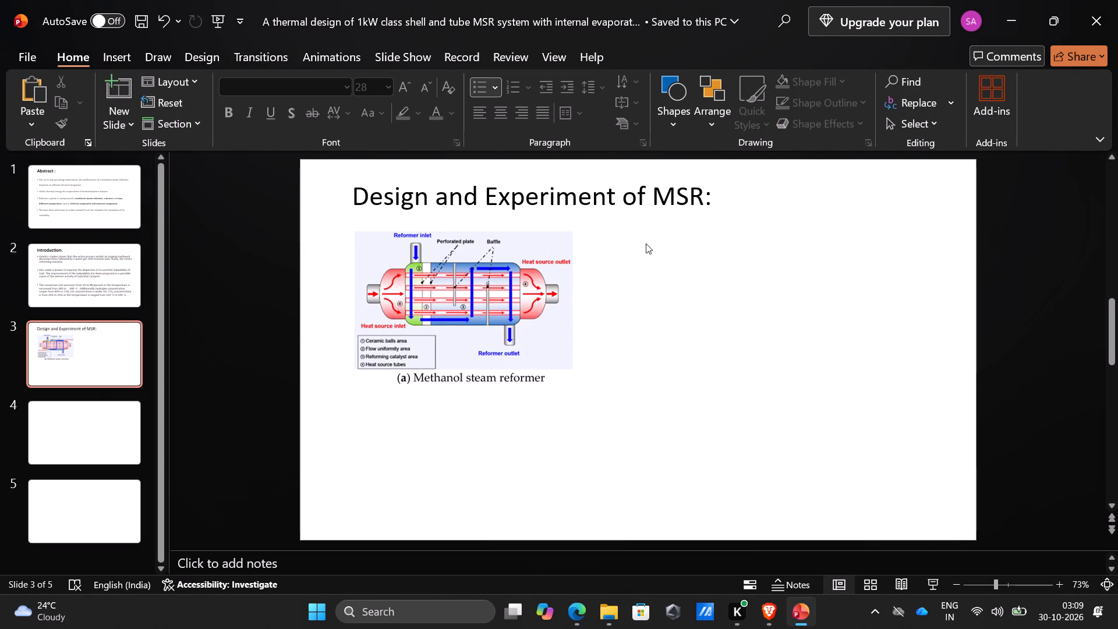
Add an empty text box beside the reformer figure on slide 3 and enlarge it to fill the free area to the figure's right.
{"action": "left_click", "coordinate": [526, 284]}
{"action": "triple_click", "coordinate": [695, 285]}
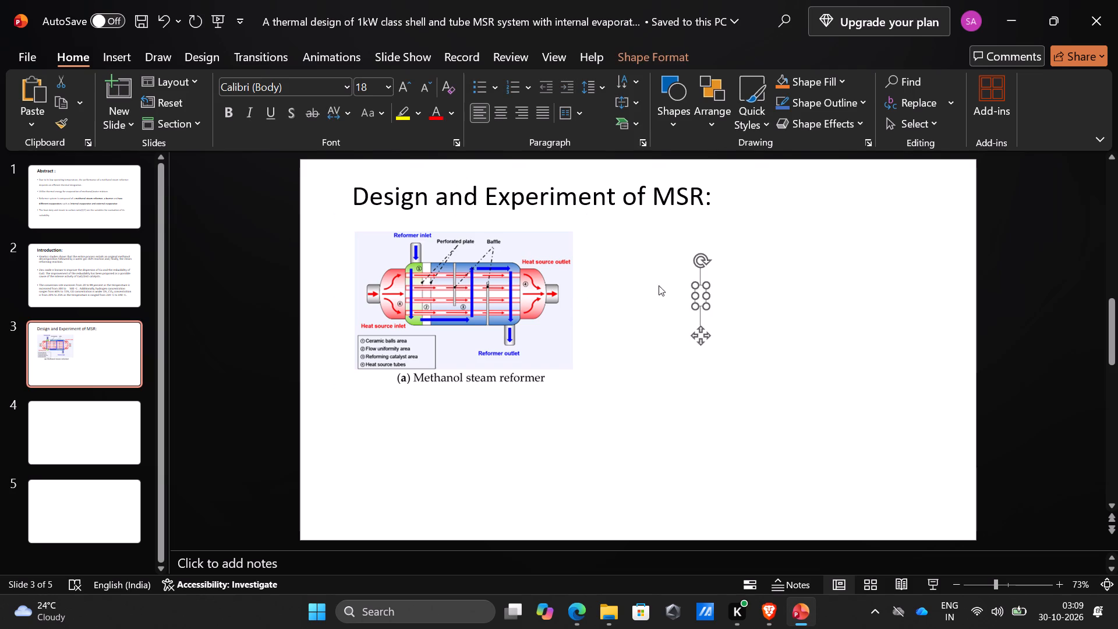
{"action": "left_click", "coordinate": [649, 277]}
{"action": "double_click", "coordinate": [592, 238]}
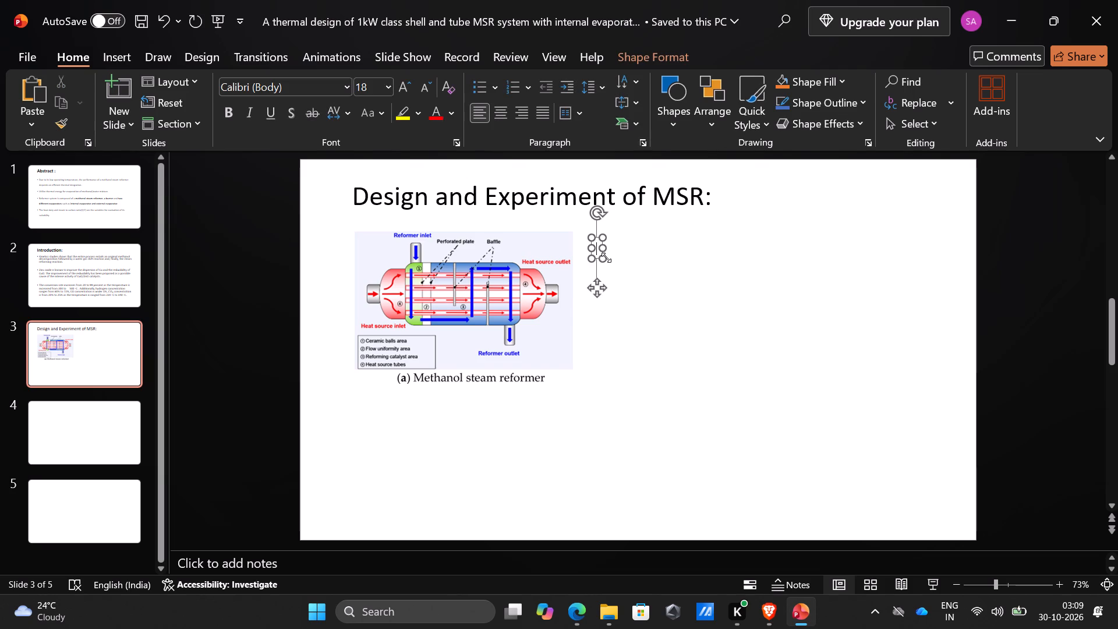
{"action": "left_click_drag", "start_coordinate": [604, 257], "coordinate": [935, 472]}
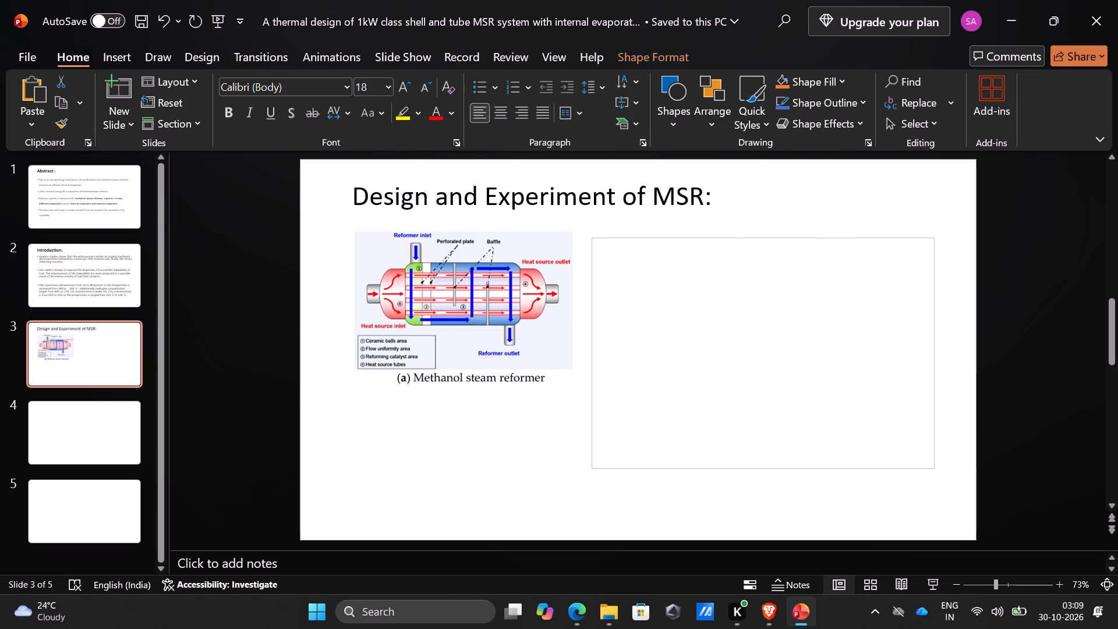
{"action": "left_click_drag", "start_coordinate": [935, 472], "coordinate": [953, 518]}
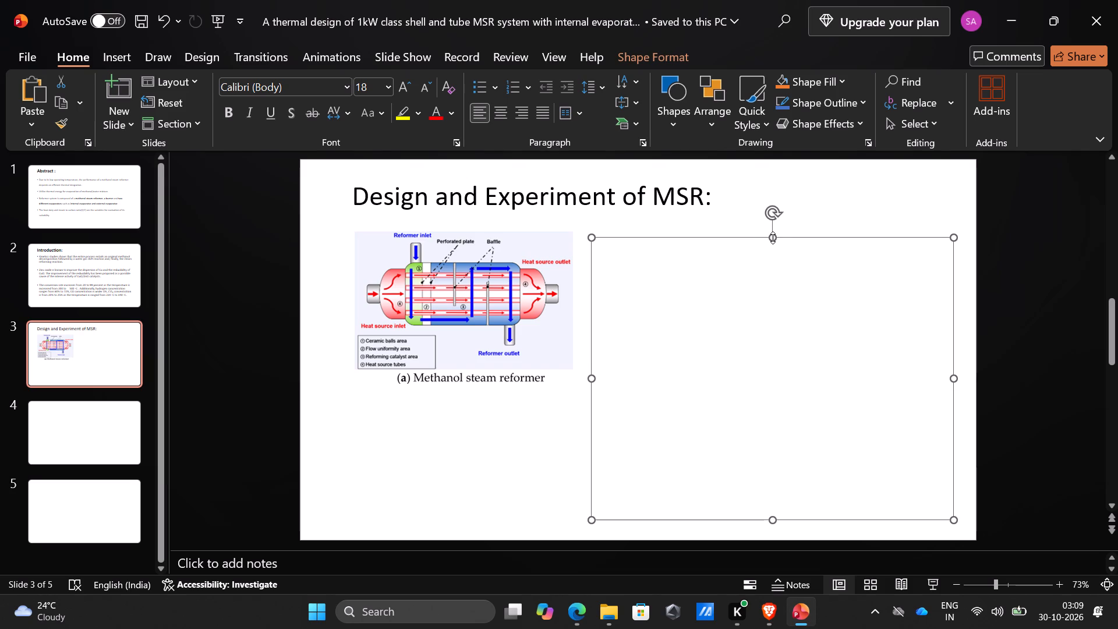
{"action": "left_click_drag", "start_coordinate": [773, 238], "coordinate": [765, 229]}
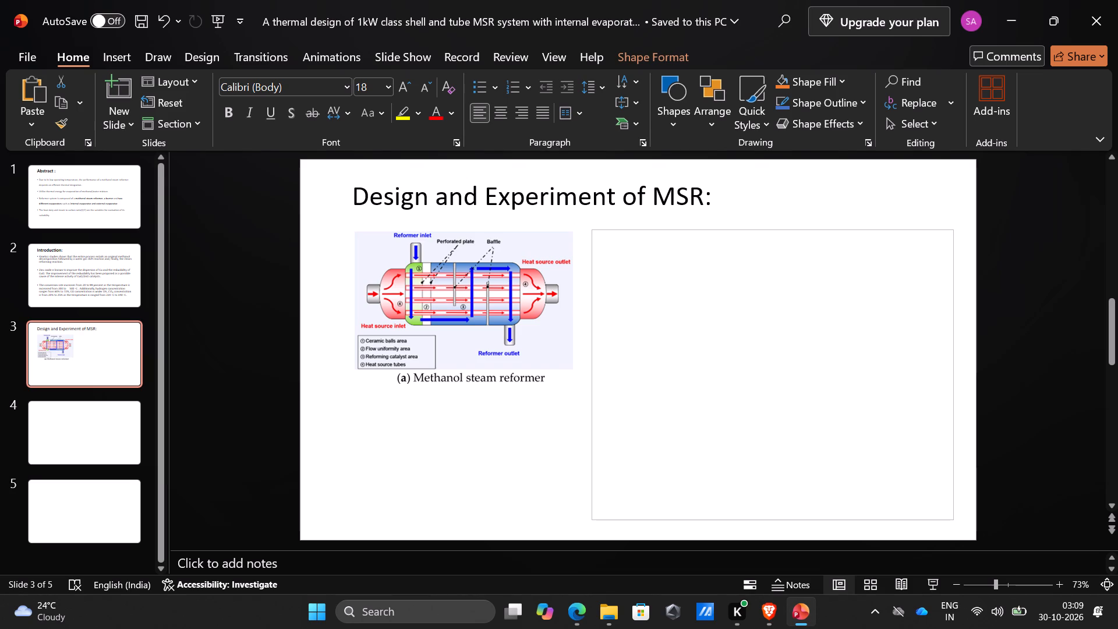
{"action": "left_click_drag", "start_coordinate": [765, 229], "coordinate": [762, 230]}
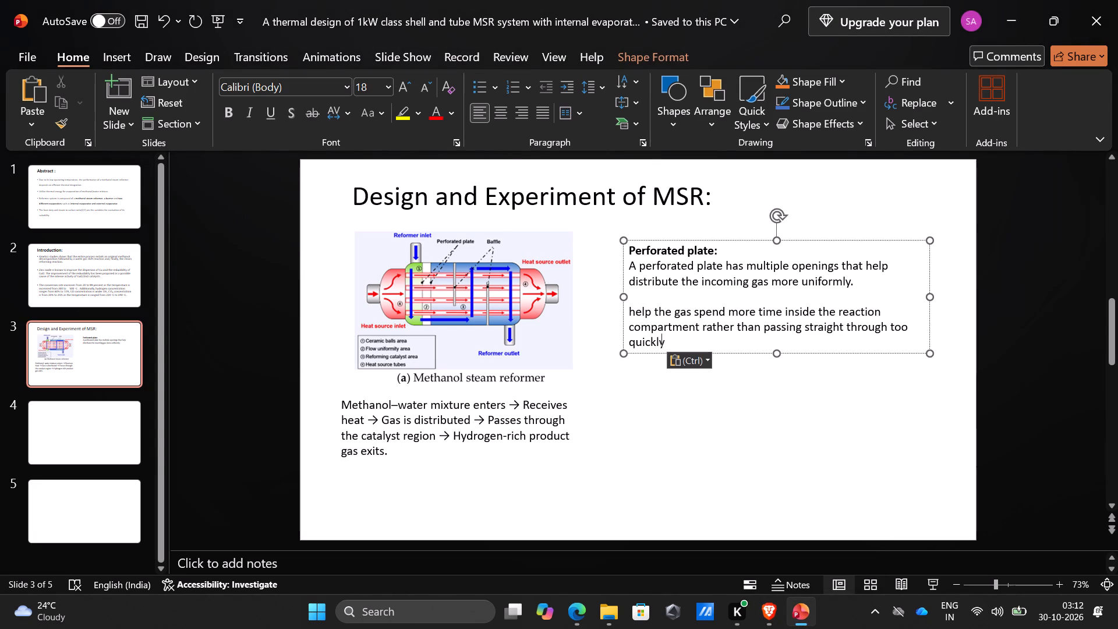
Insert the bold word "Baffles" and a space before "help the gas spend more time" in the text beside the reformer figure.
{"action": "key", "text": "Up"}
{"action": "key", "text": "Left"}
{"action": "key", "text": "Left"}
{"action": "key", "text": "Left"}
{"action": "key", "text": "Left"}
{"action": "key", "text": "Up"}
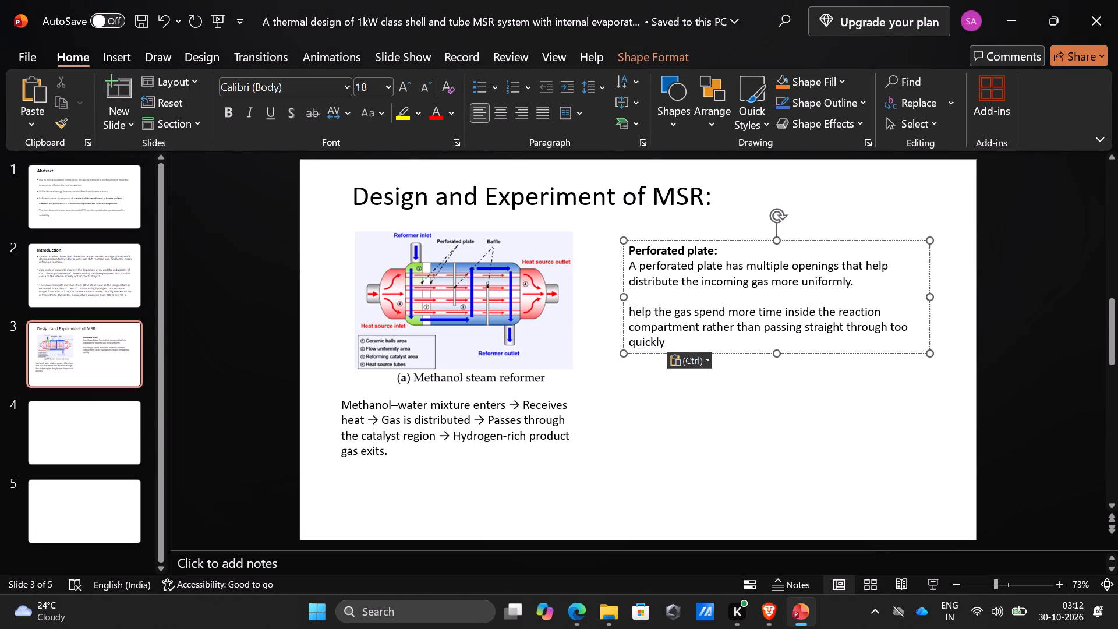
{"action": "key", "text": "Left"}
{"action": "key", "text": "ctrl+b"}
{"action": "type", "text": "Ba"}
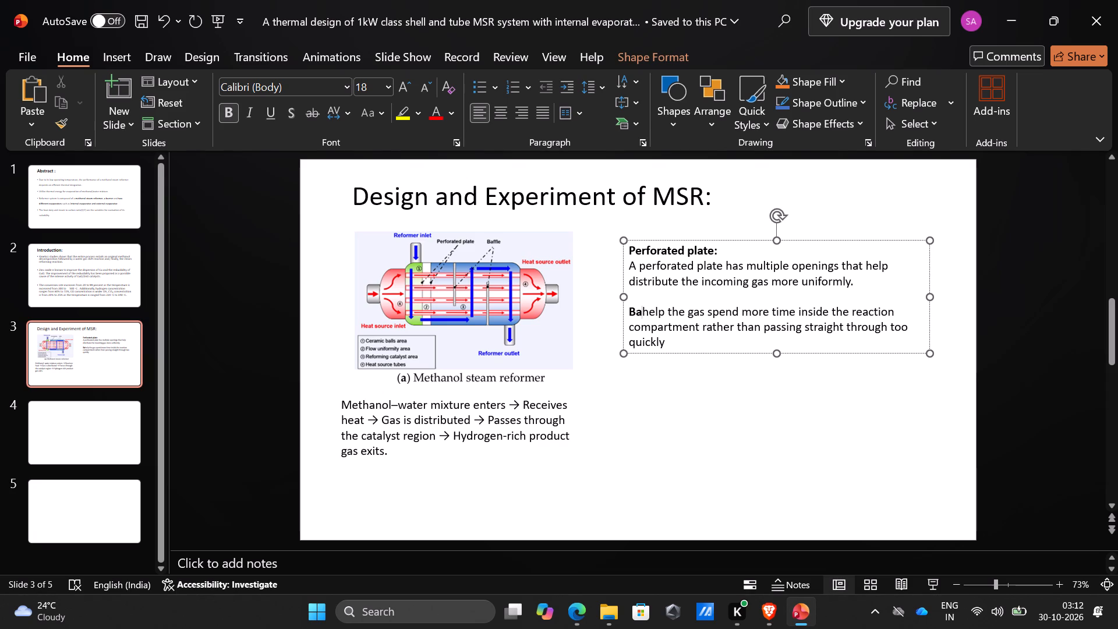
{"action": "type", "text": "ffles"}
{"action": "key", "text": "space"}
{"action": "key", "text": "BackSpace"}
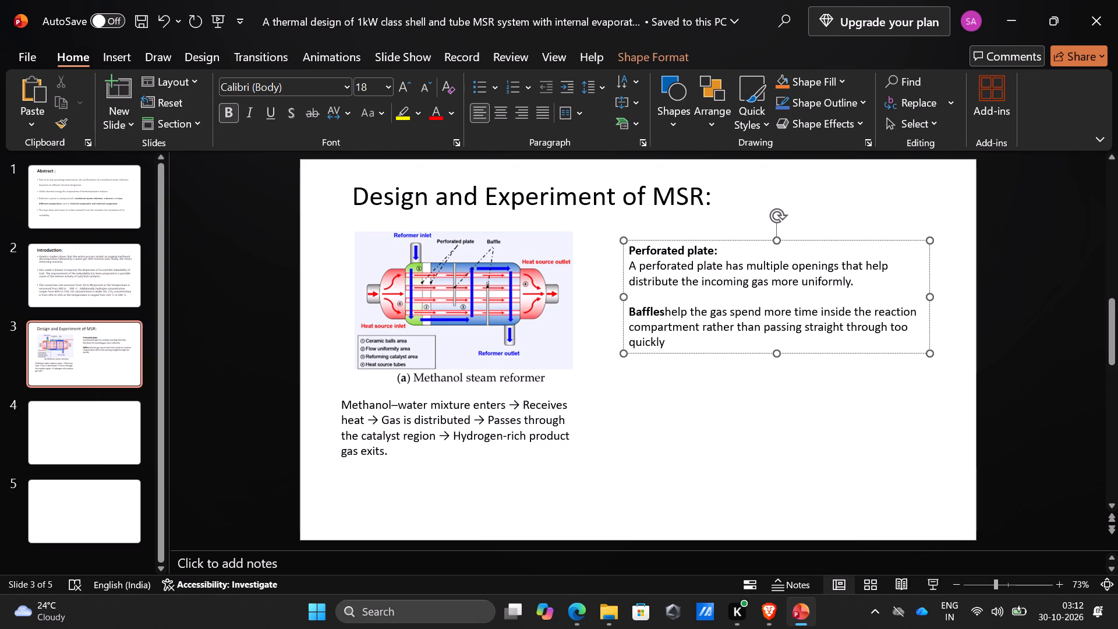
{"action": "key", "text": "space"}
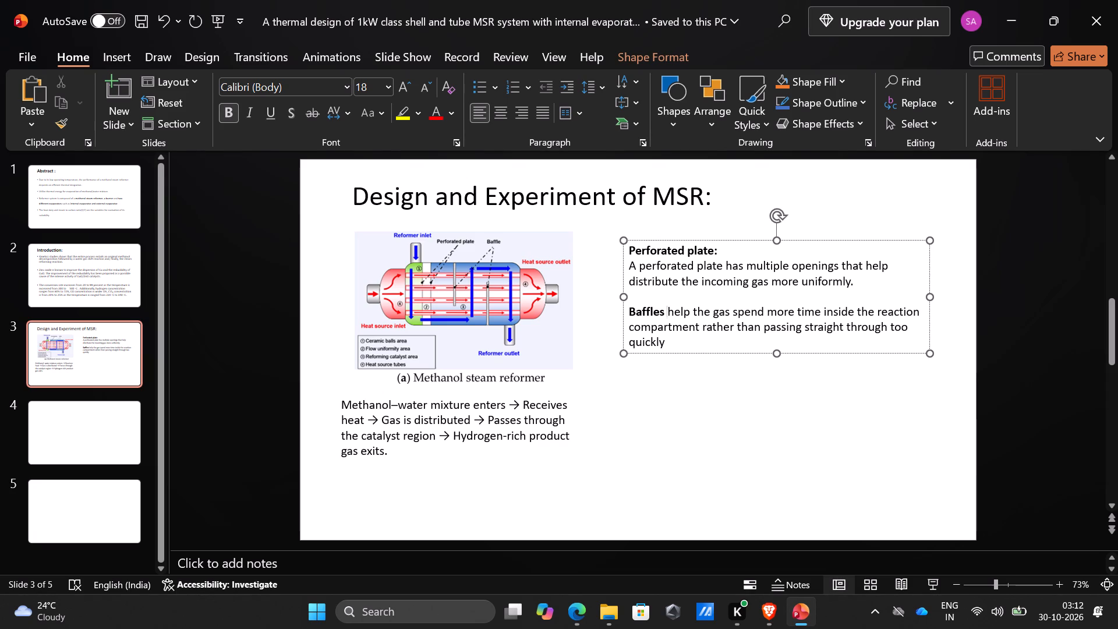
Add a period after "quickly" at the end of the baffle description.
{"action": "left_click", "coordinate": [687, 344]}
{"action": "key", "text": "period"}
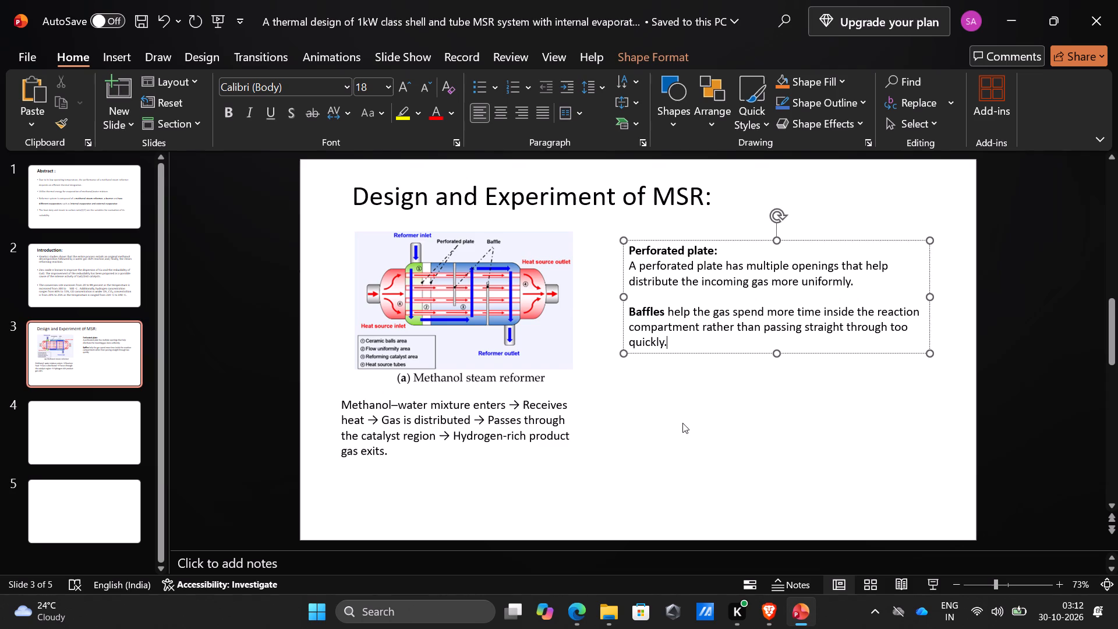
{"action": "left_click", "coordinate": [682, 423]}
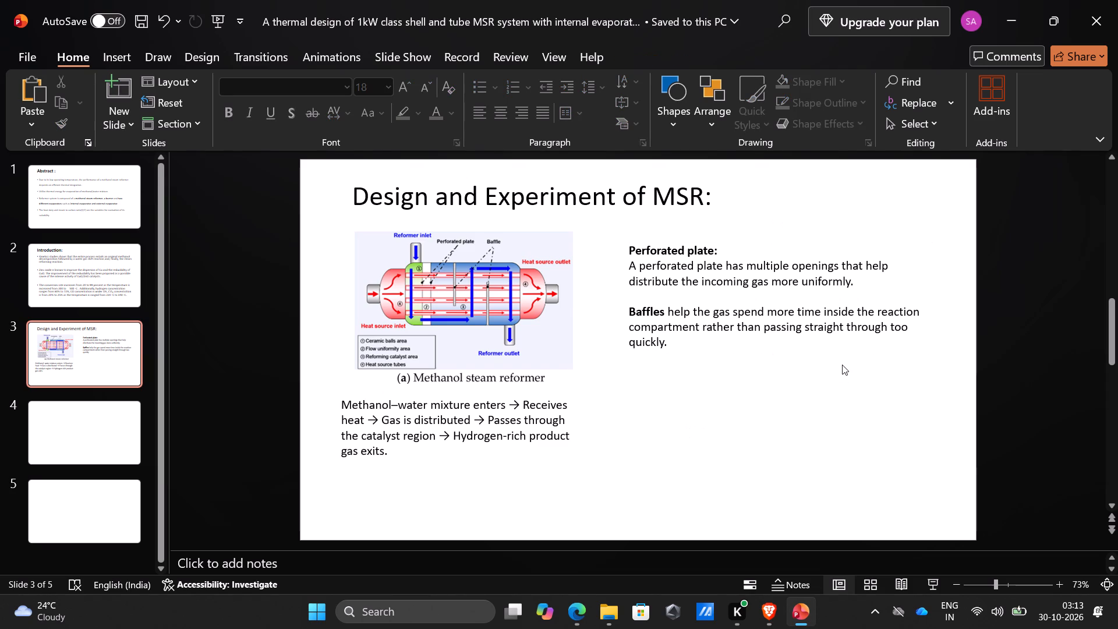
Widen the process-flow text box under the reformer figure to span the figure and descriptions on two lines, and move it slightly lower.
{"action": "left_click", "coordinate": [535, 416]}
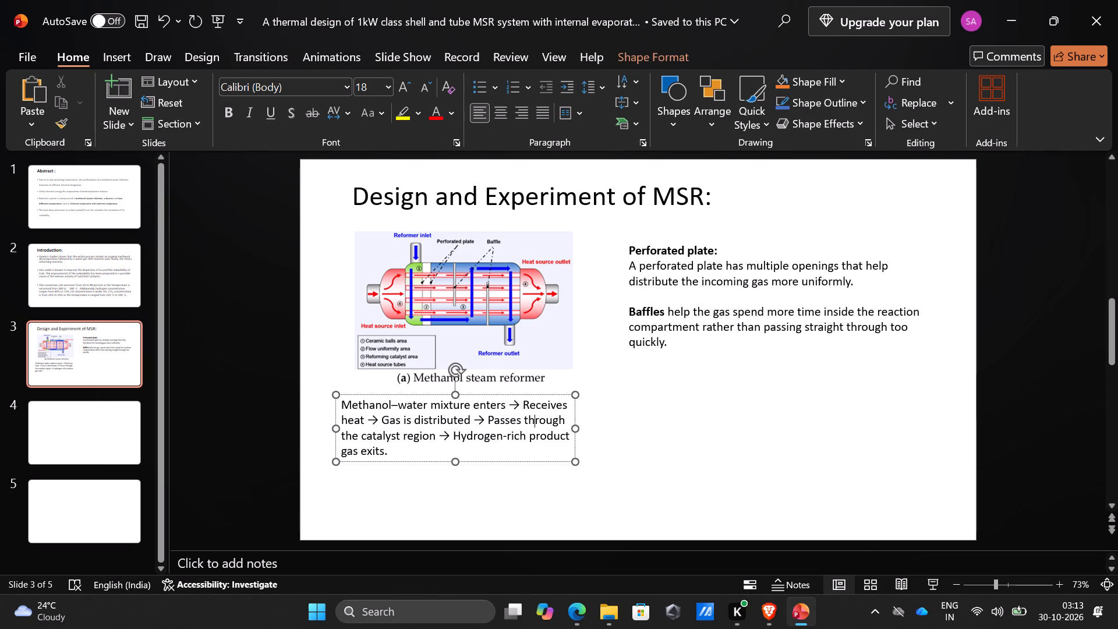
{"action": "left_click_drag", "start_coordinate": [579, 430], "coordinate": [887, 444]}
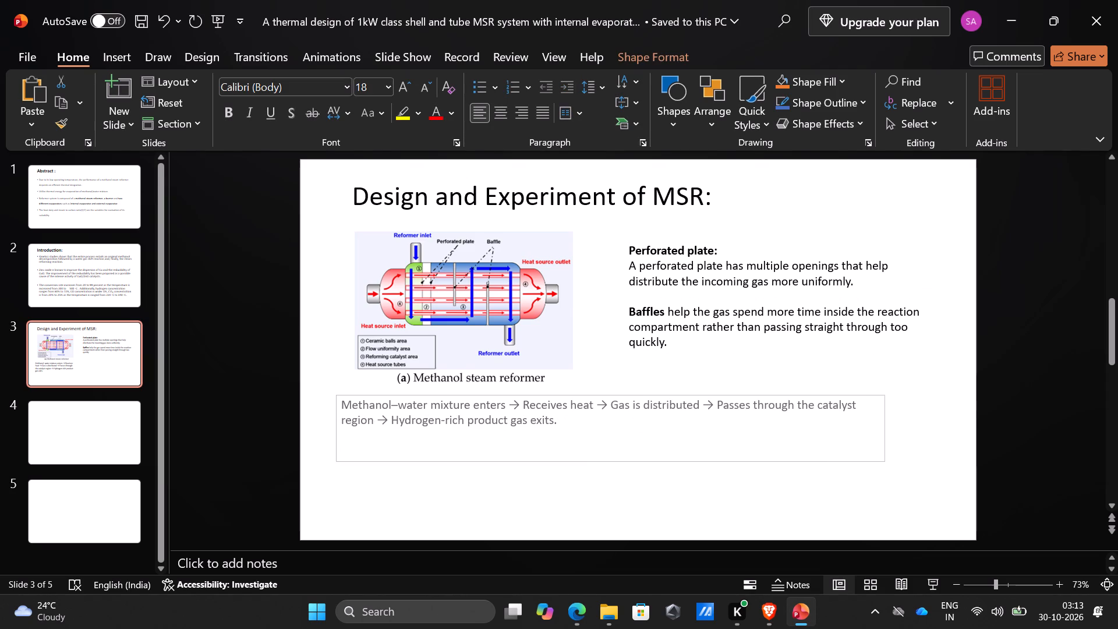
{"action": "left_click_drag", "start_coordinate": [887, 444], "coordinate": [921, 443]}
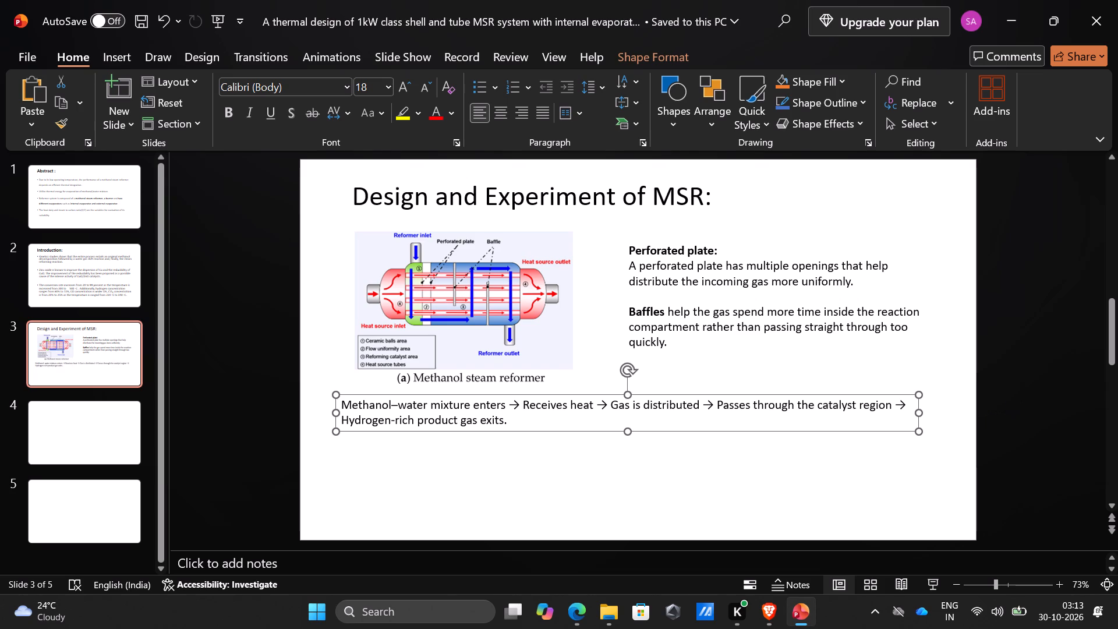
{"action": "left_click", "coordinate": [711, 374]}
{"action": "left_click", "coordinate": [639, 410]}
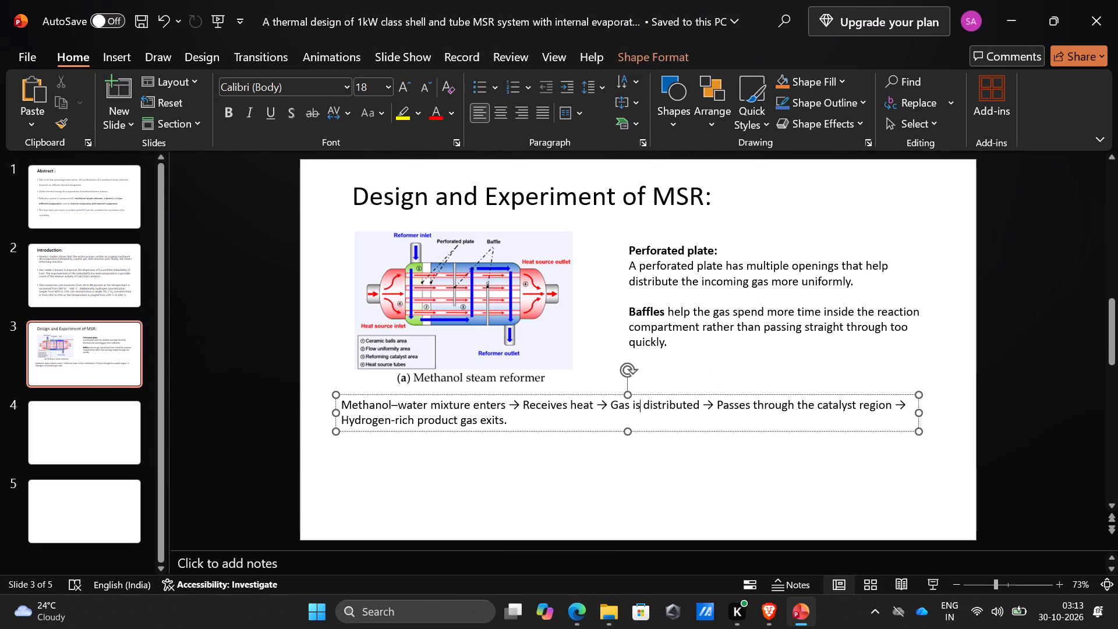
{"action": "left_click_drag", "start_coordinate": [644, 393], "coordinate": [647, 413]}
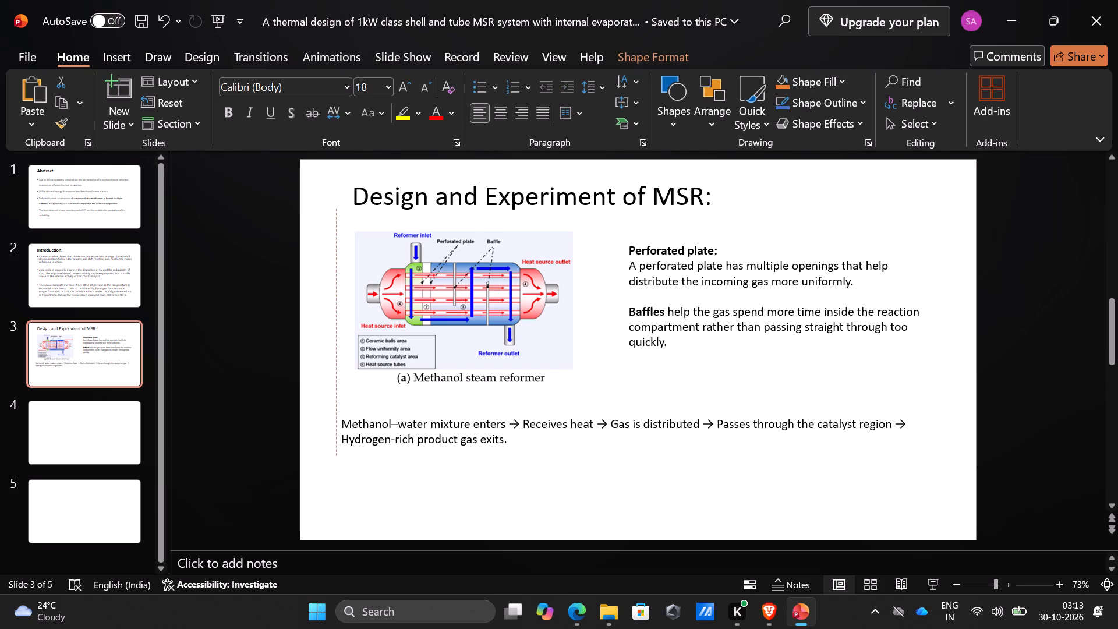
{"action": "left_click_drag", "start_coordinate": [647, 413], "coordinate": [648, 409]}
{"action": "left_click", "coordinate": [1009, 375]}
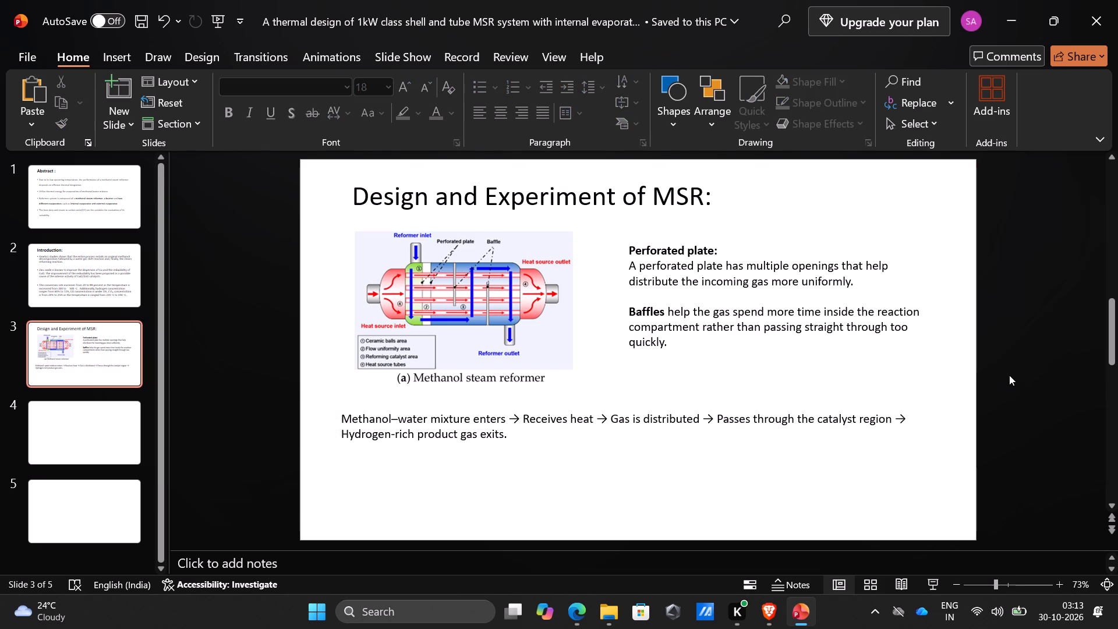
On slide 4, set the empty title's text format to bold Calibri (Body).
{"action": "left_click", "coordinate": [116, 419]}
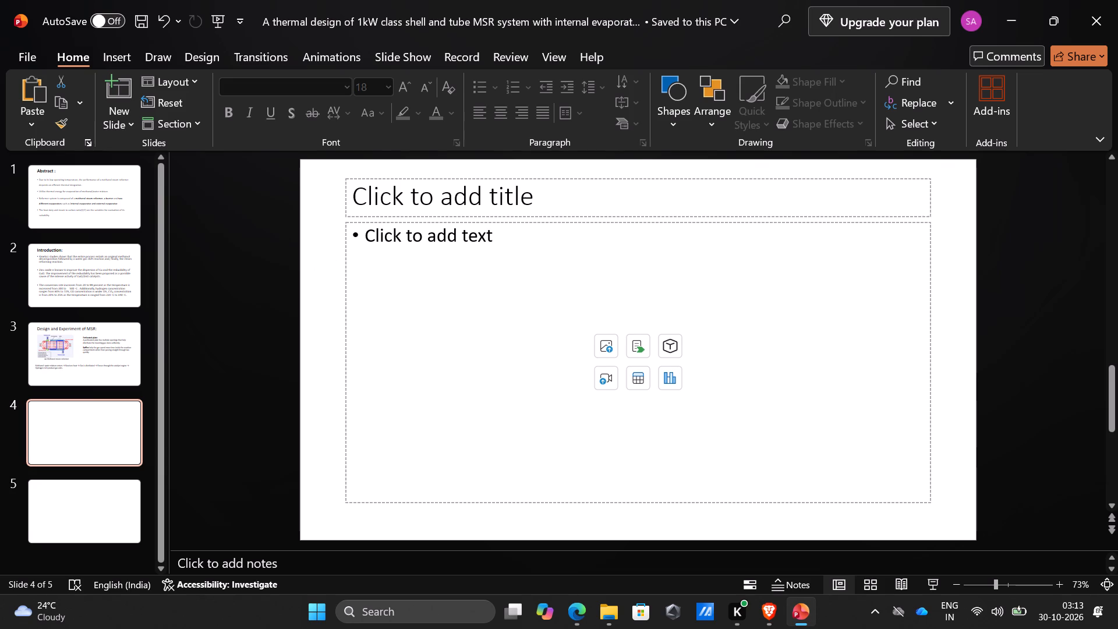
{"action": "left_click", "coordinate": [429, 206]}
{"action": "type", "text": "Di"}
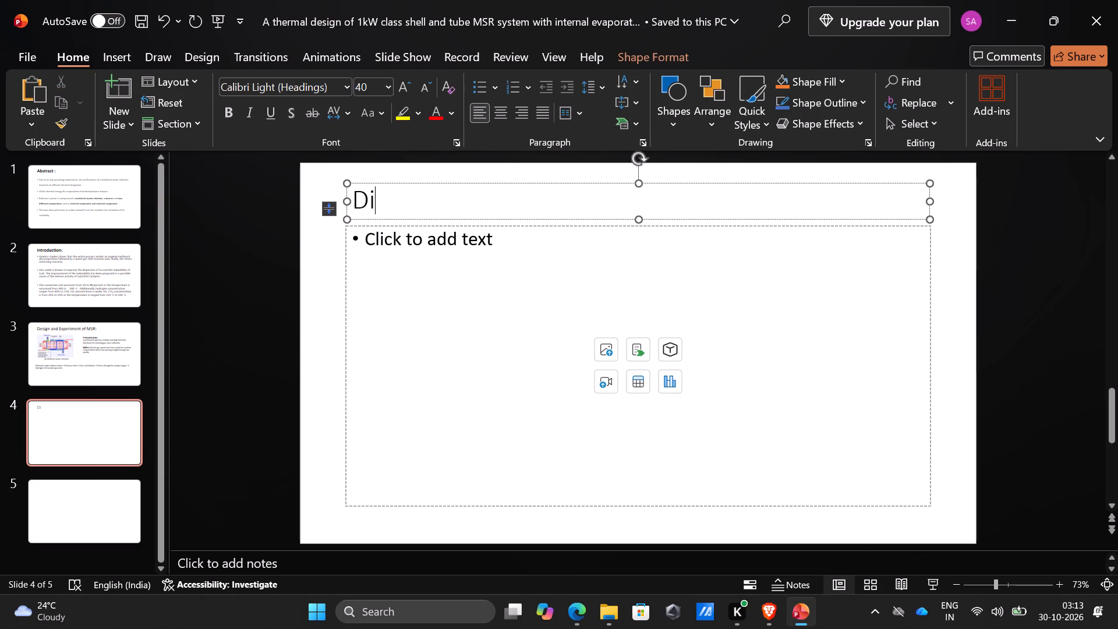
{"action": "key", "text": "BackSpace"}
{"action": "key", "text": "BackSpace"}
{"action": "key", "text": "ctrl+b"}
{"action": "left_click", "coordinate": [345, 89]}
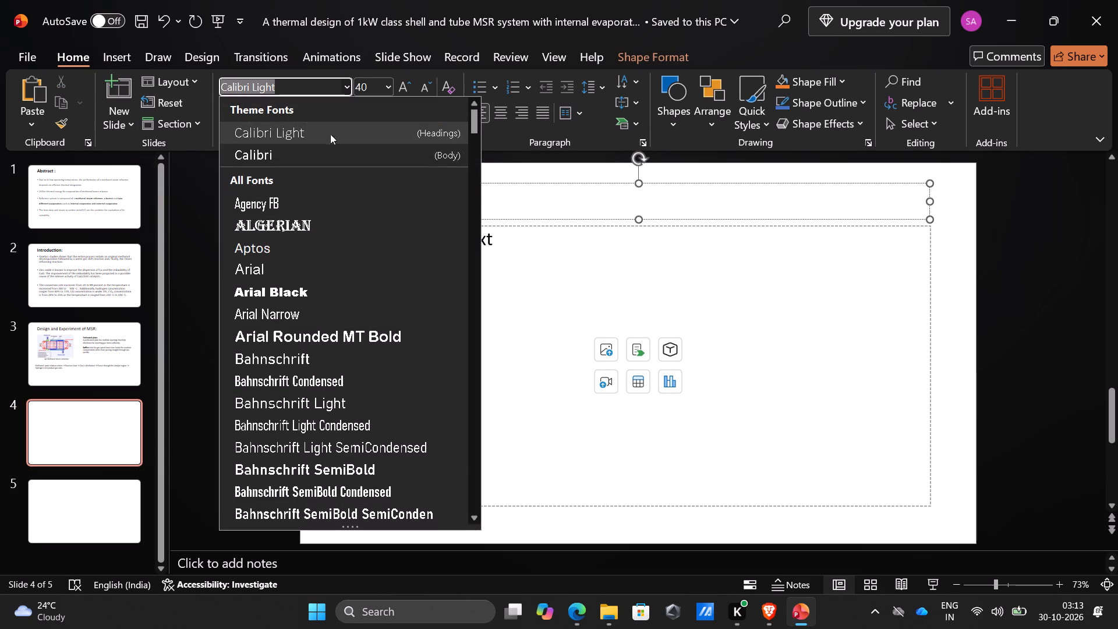
{"action": "left_click", "coordinate": [322, 167]}
{"action": "left_click", "coordinate": [323, 158]}
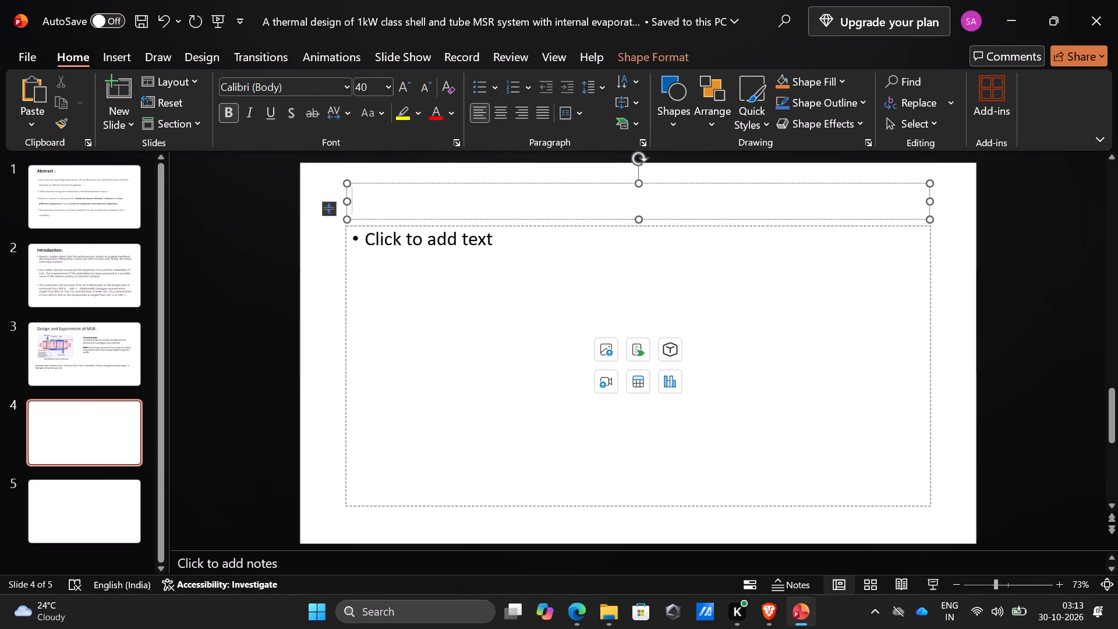
{"action": "key", "text": "shift+d"}
{"action": "key", "text": "BackSpace"}
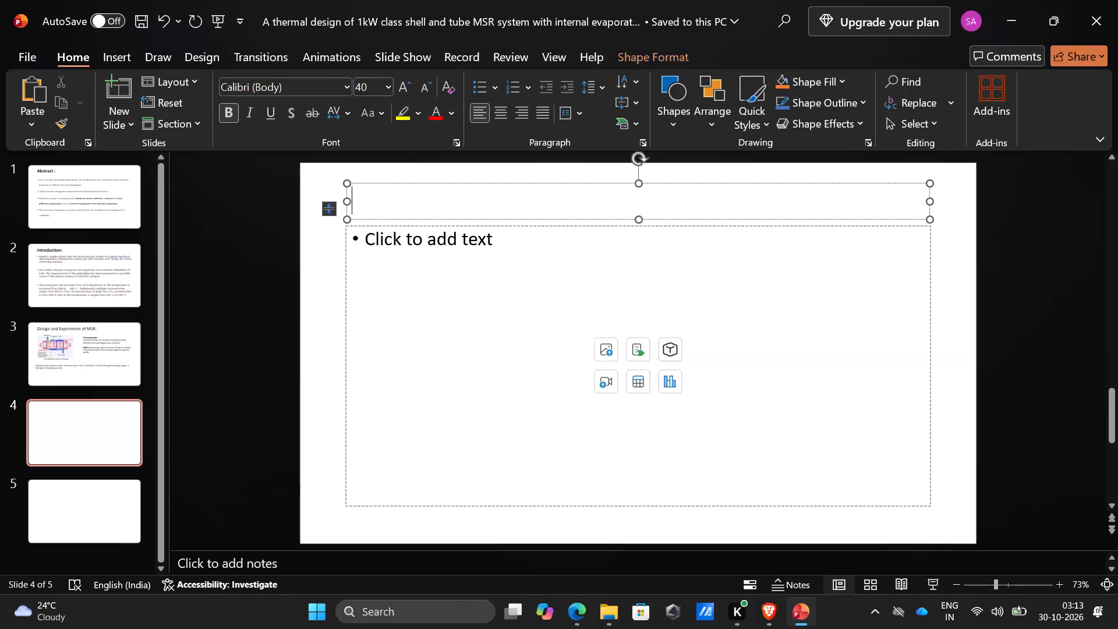
Make the slide 3 title "Design and Experiment of MSR:" bold.
{"action": "left_click", "coordinate": [90, 342]}
{"action": "left_click", "coordinate": [464, 200]}
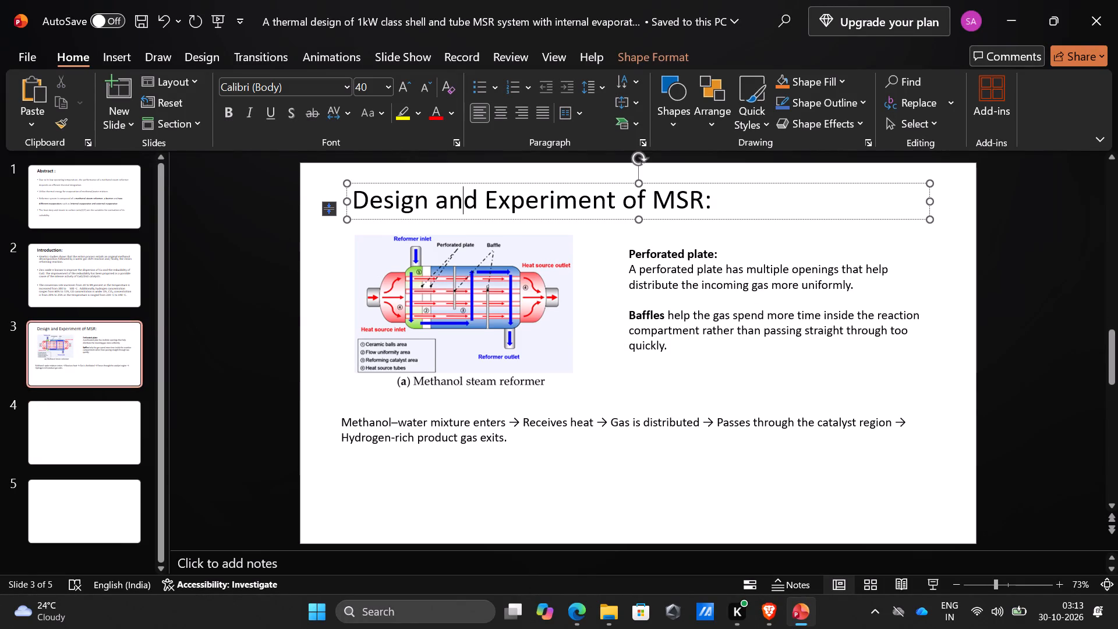
{"action": "key", "text": "ctrl+a"}
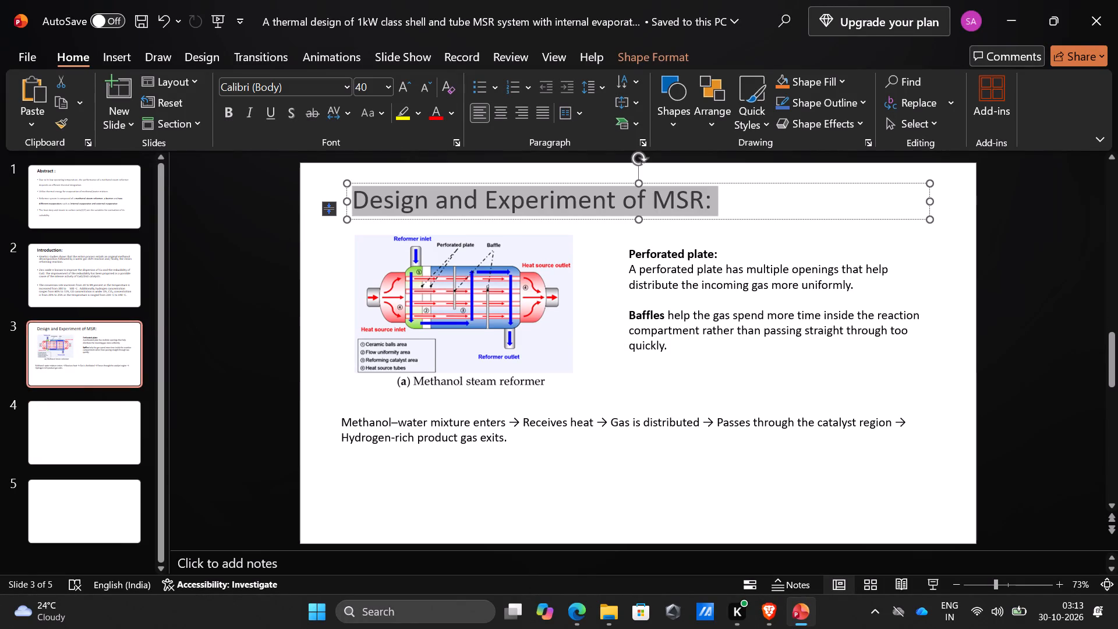
{"action": "key", "text": "ctrl+b"}
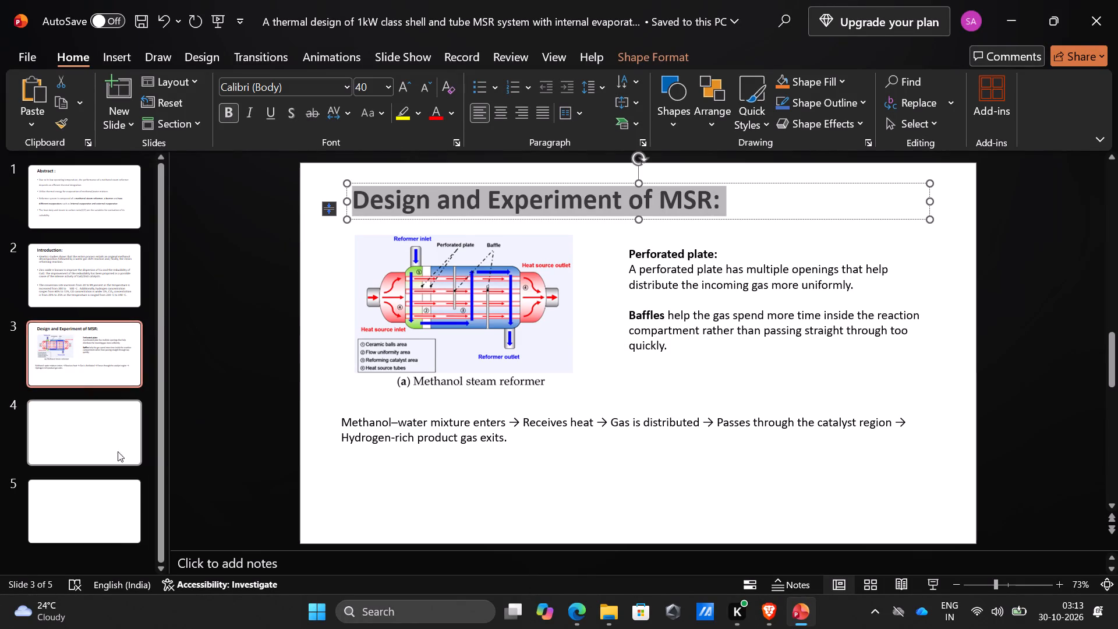
Enter "Types of MSR:" as the bold title of slide 4.
{"action": "left_click", "coordinate": [56, 420]}
{"action": "left_click", "coordinate": [551, 200]}
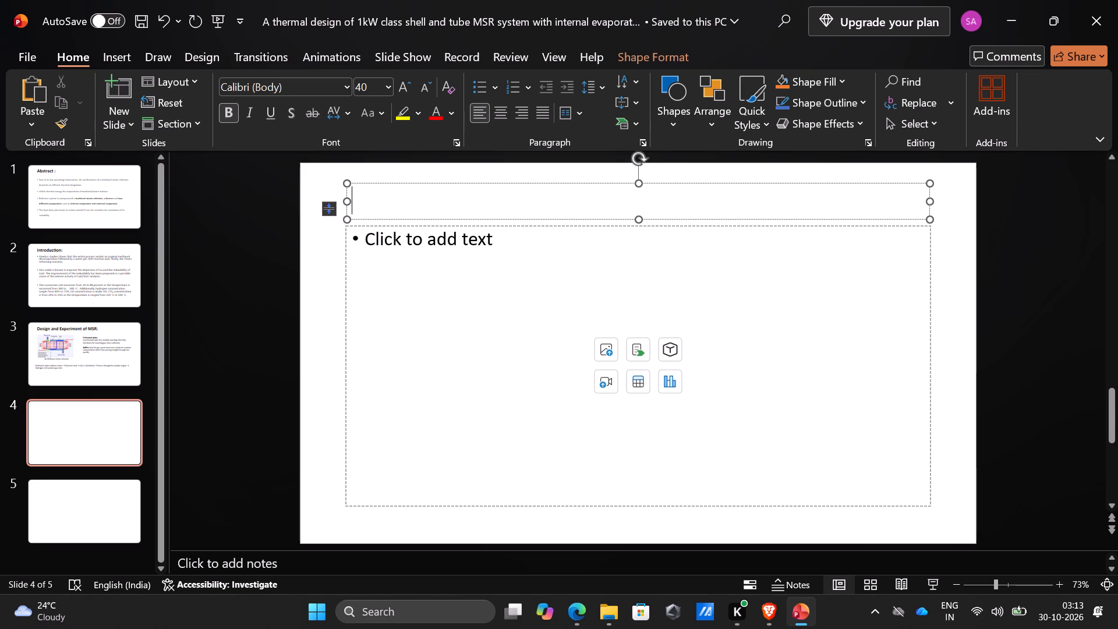
{"action": "type", "text": "Differ"}
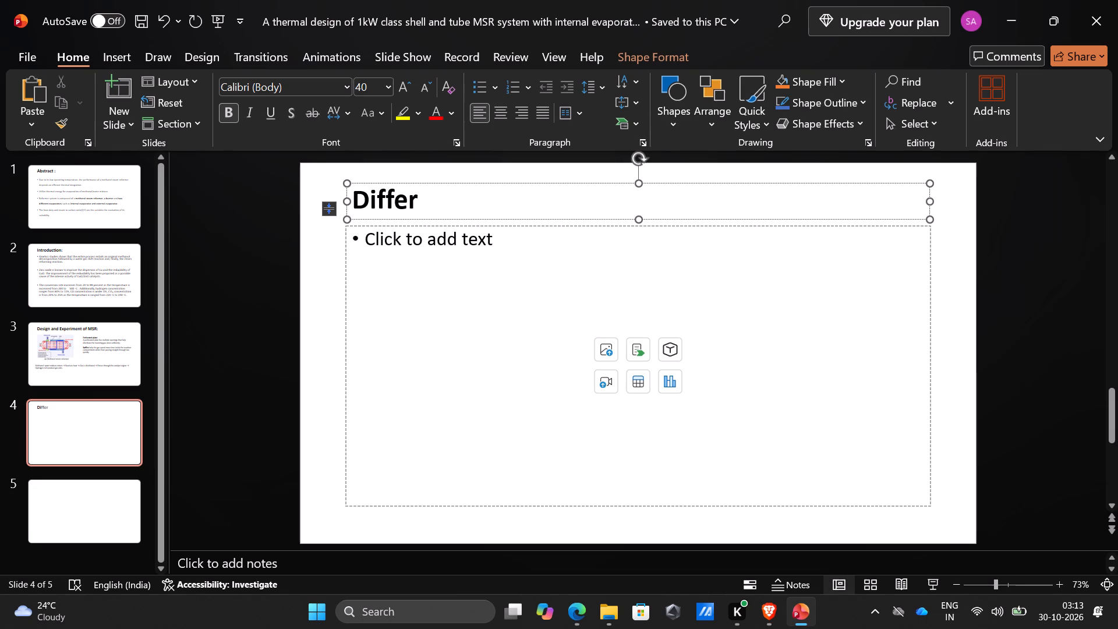
{"action": "key", "text": "BackSpace"}
{"action": "key", "text": "BackSpace"}
{"action": "key", "text": "BackSpace"}
{"action": "key", "text": "BackSpace"}
{"action": "key", "text": "BackSpace"}
{"action": "key", "text": "BackSpace"}
{"action": "type", "text": "Types of"}
{"action": "key", "text": "space"}
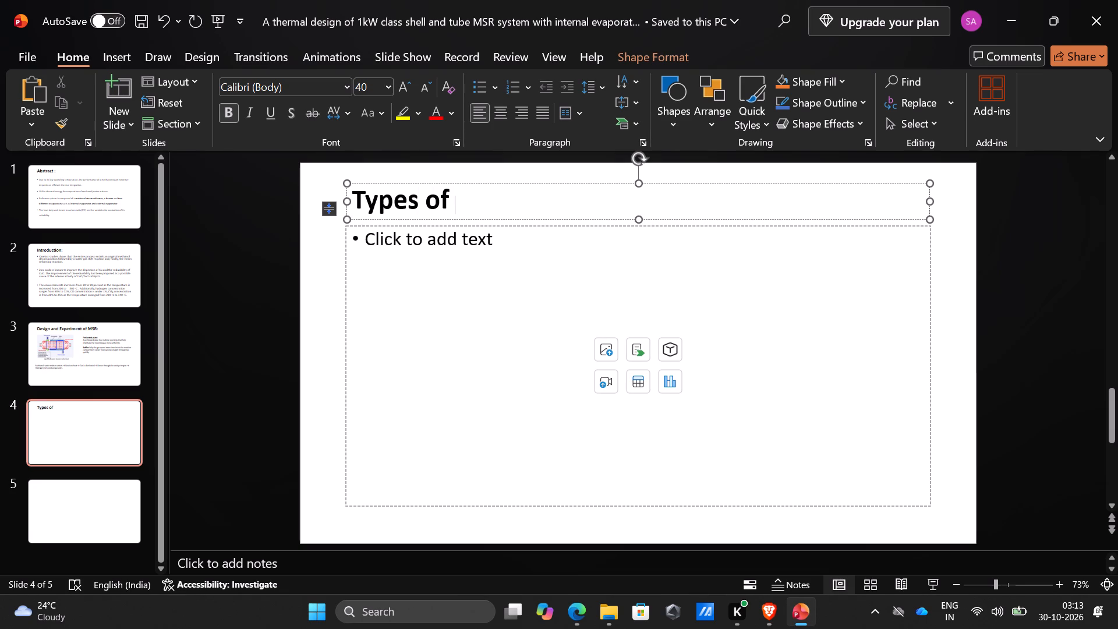
{"action": "key", "text": "shift+m"}
{"action": "key", "text": "shift+s"}
{"action": "type", "text": "R"}
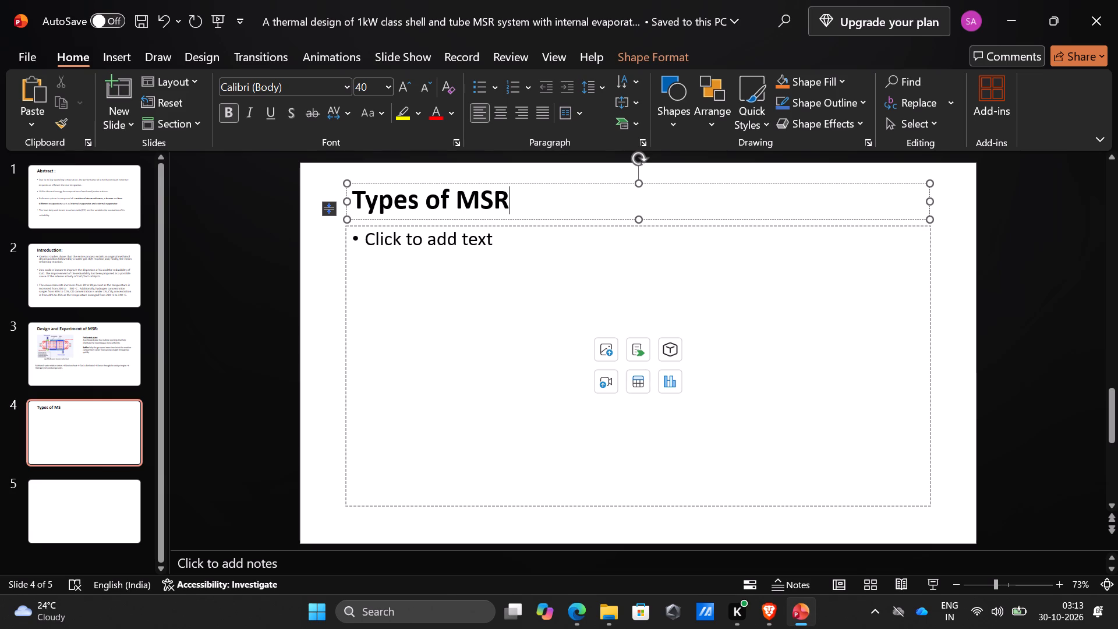
{"action": "key", "text": "space"}
{"action": "key", "text": "BackSpace"}
{"action": "key", "text": "space"}
{"action": "key", "text": "BackSpace"}
{"action": "key", "text": "space"}
{"action": "key", "text": "BackSpace"}
{"action": "type", "text": ":"}
{"action": "key", "text": "space"}
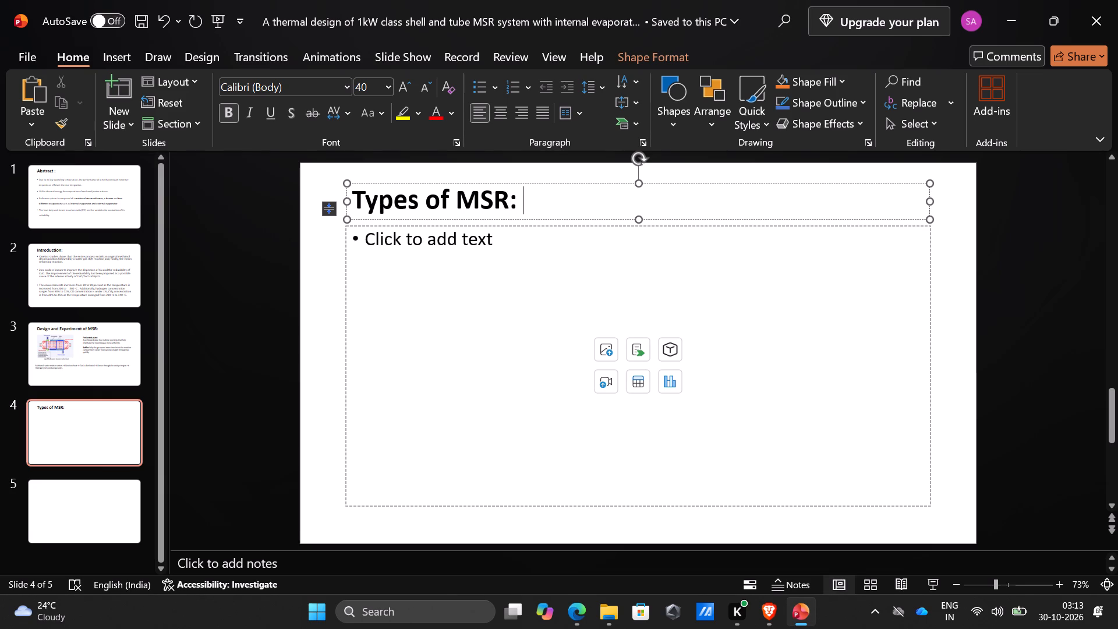
In the reference PDF in Edge, capture and copy figure (b), Evaporator (external evaporation process), including both drawing views and the caption.
{"action": "left_click", "coordinate": [482, 294]}
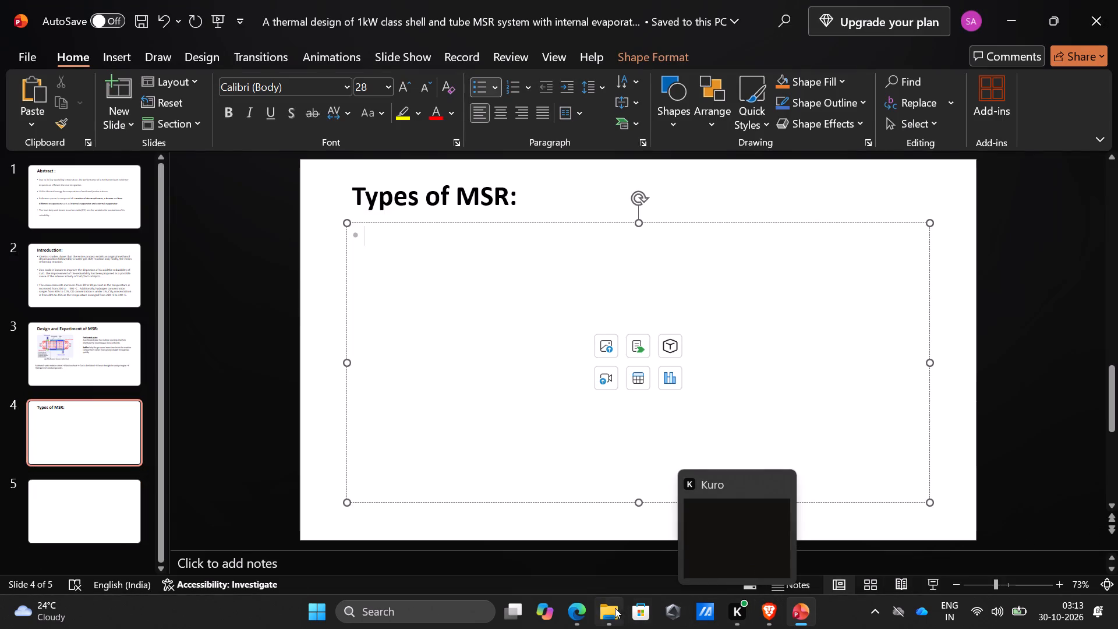
{"action": "left_click", "coordinate": [575, 612]}
{"action": "left_click", "coordinate": [680, 315]}
{"action": "key", "text": "ctrl+shift+s"}
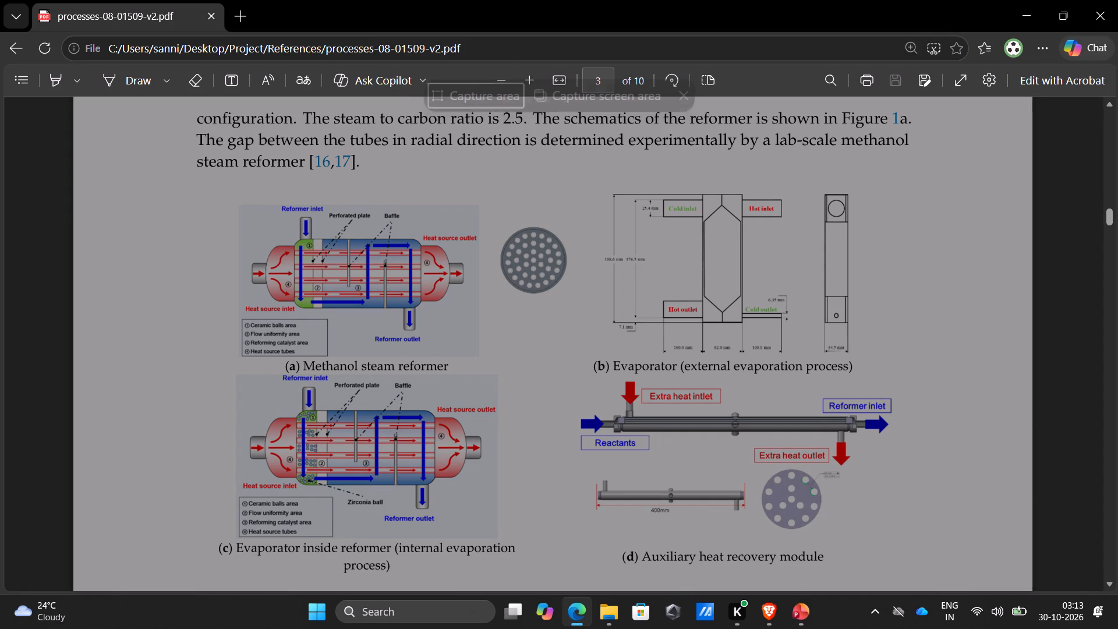
{"action": "left_click_drag", "start_coordinate": [578, 180], "coordinate": [582, 195]}
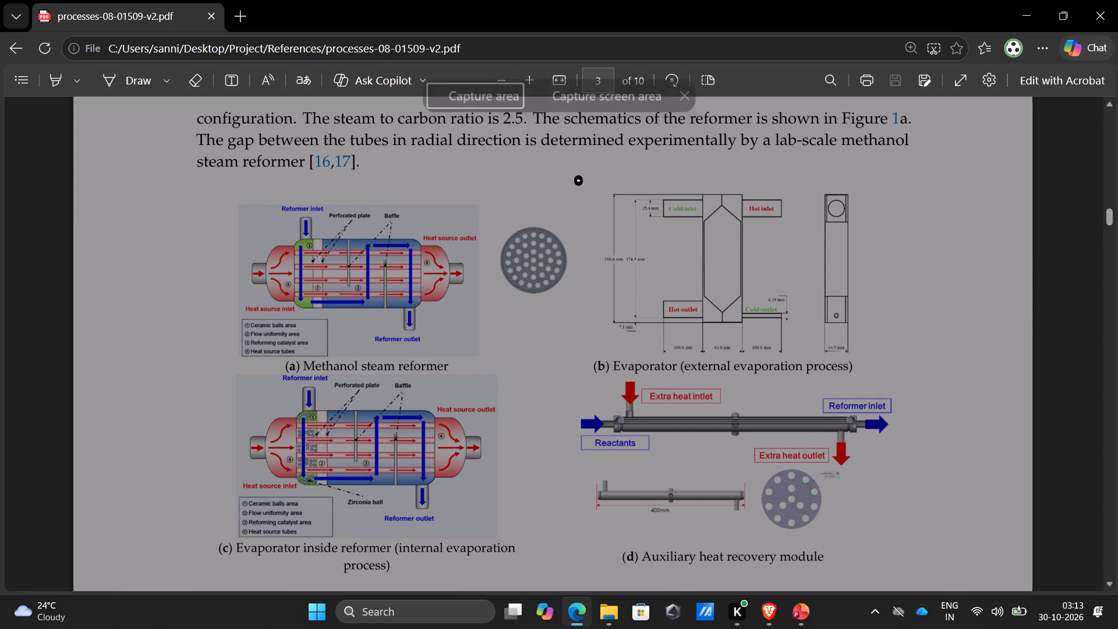
{"action": "left_click_drag", "start_coordinate": [582, 195], "coordinate": [819, 376]}
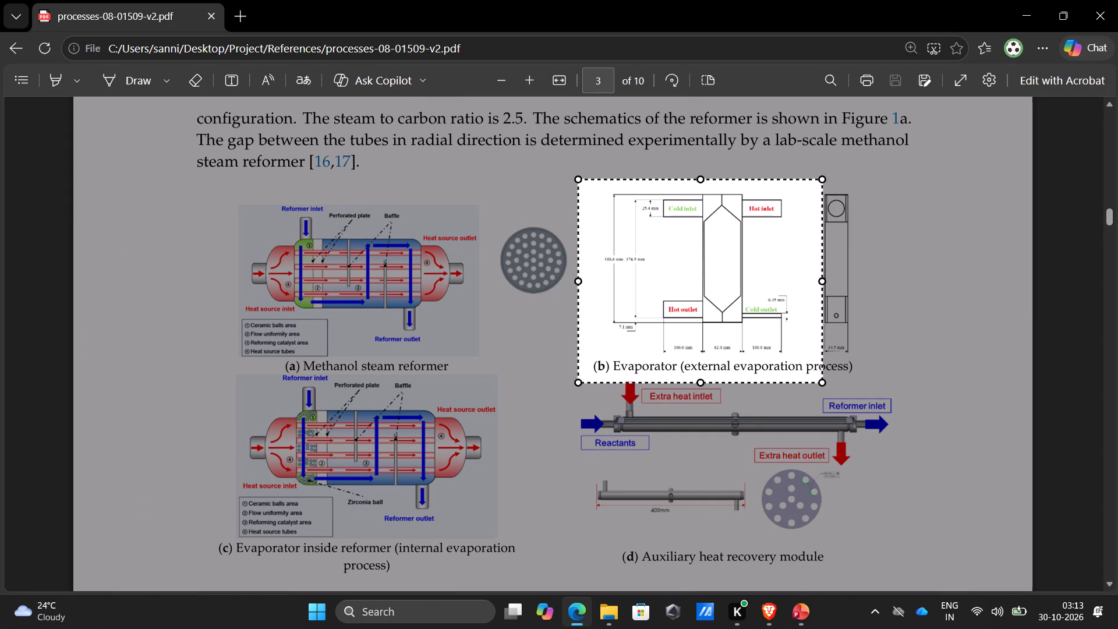
{"action": "left_click_drag", "start_coordinate": [819, 376], "coordinate": [864, 381]}
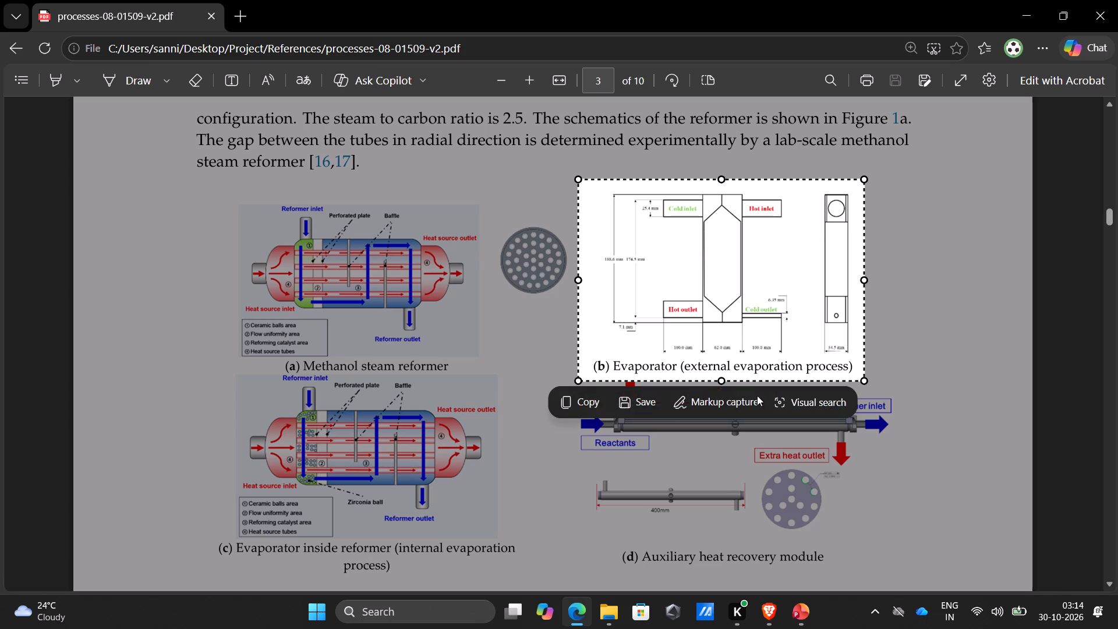
{"action": "left_click", "coordinate": [583, 399]}
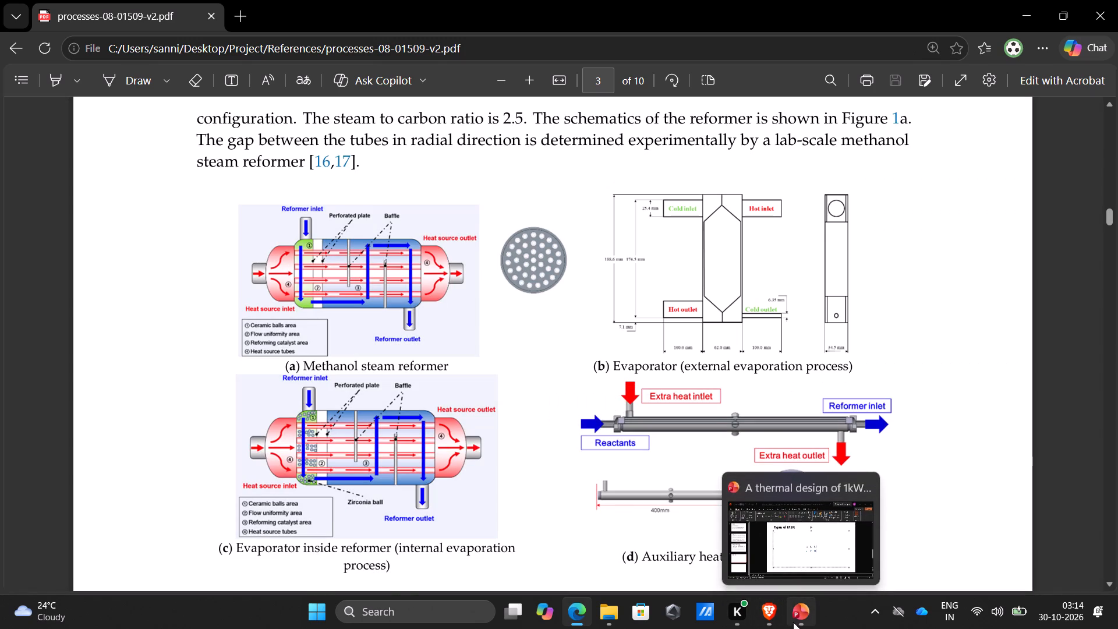
Paste the copied external evaporator figure (b) onto slide 4 in PowerPoint and position it just below the "Types of MSR:" title.
{"action": "left_click", "coordinate": [804, 543]}
{"action": "key", "text": "ctrl+v"}
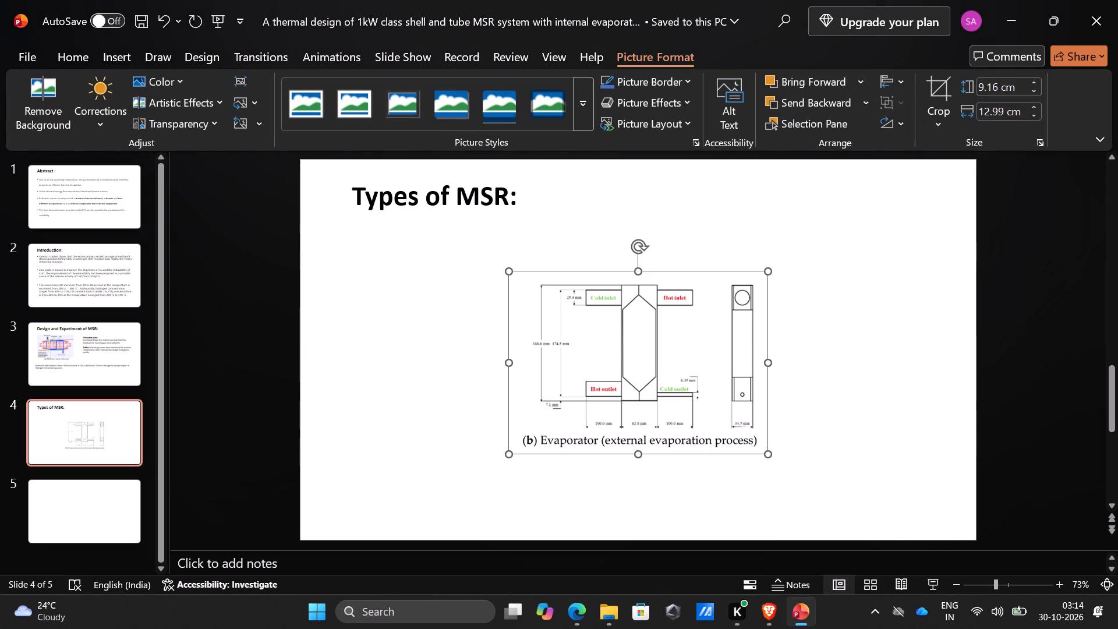
{"action": "left_click_drag", "start_coordinate": [624, 325], "coordinate": [442, 264]}
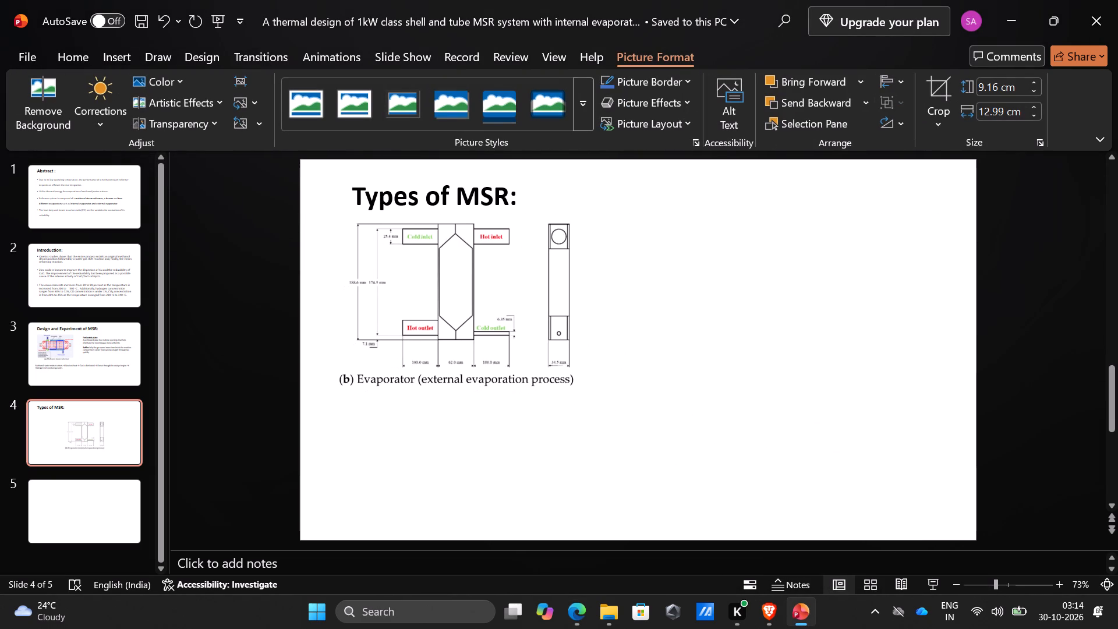
{"action": "left_click_drag", "start_coordinate": [442, 264], "coordinate": [433, 270]}
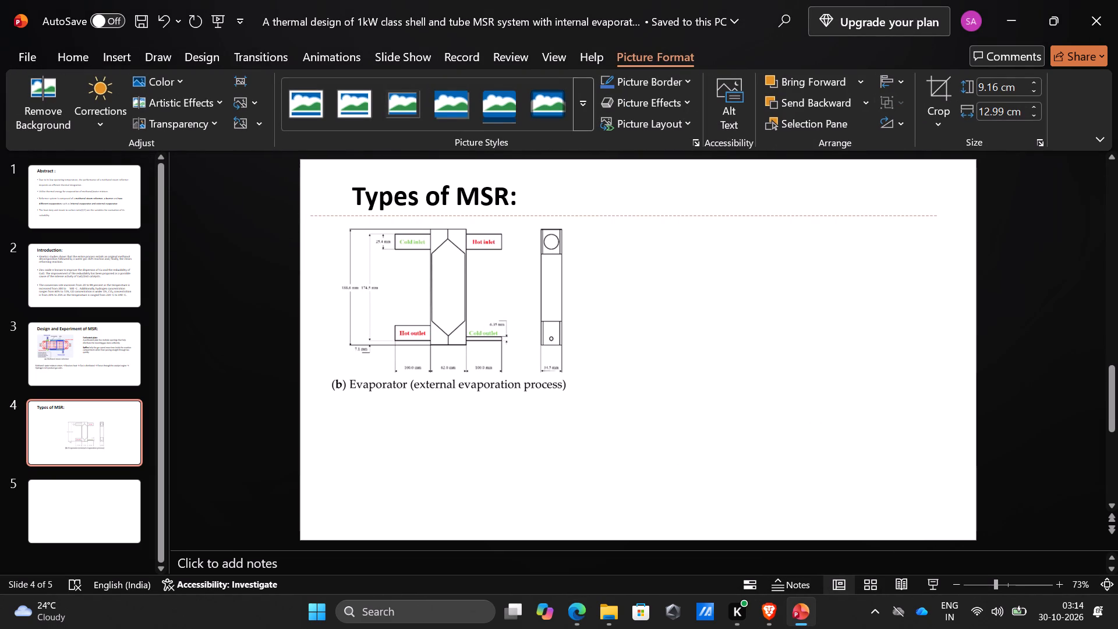
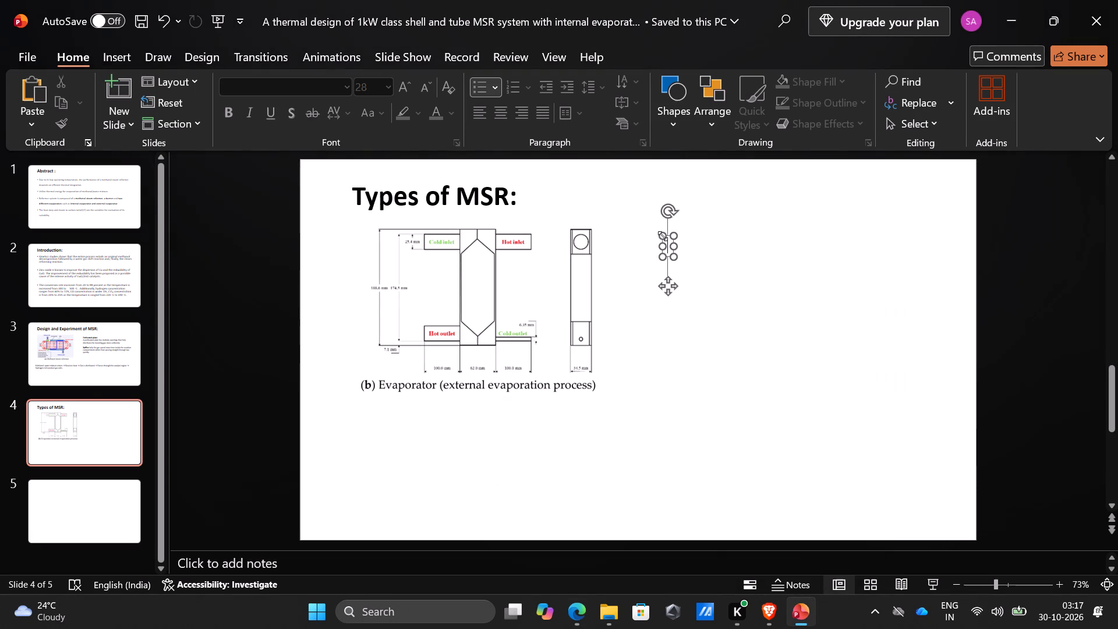
{"action": "key", "text": "ctrl+v"}
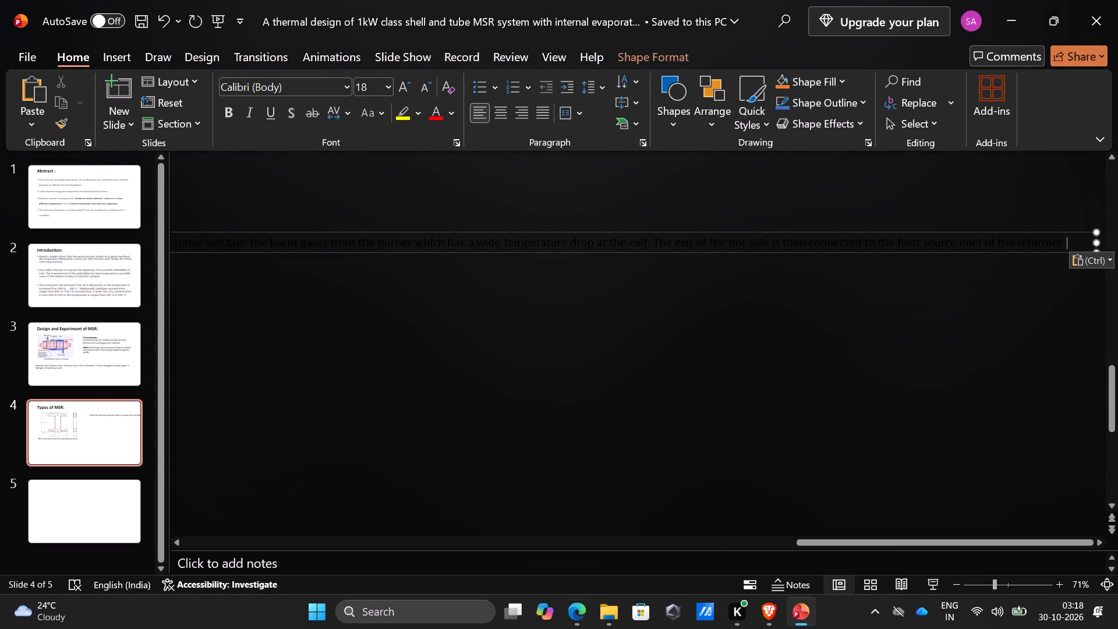
{"action": "key", "text": "ctrl+z"}
{"action": "left_click_drag", "start_coordinate": [675, 257], "coordinate": [919, 439]}
{"action": "left_click", "coordinate": [728, 256]}
{"action": "key", "text": "ctrl+v"}
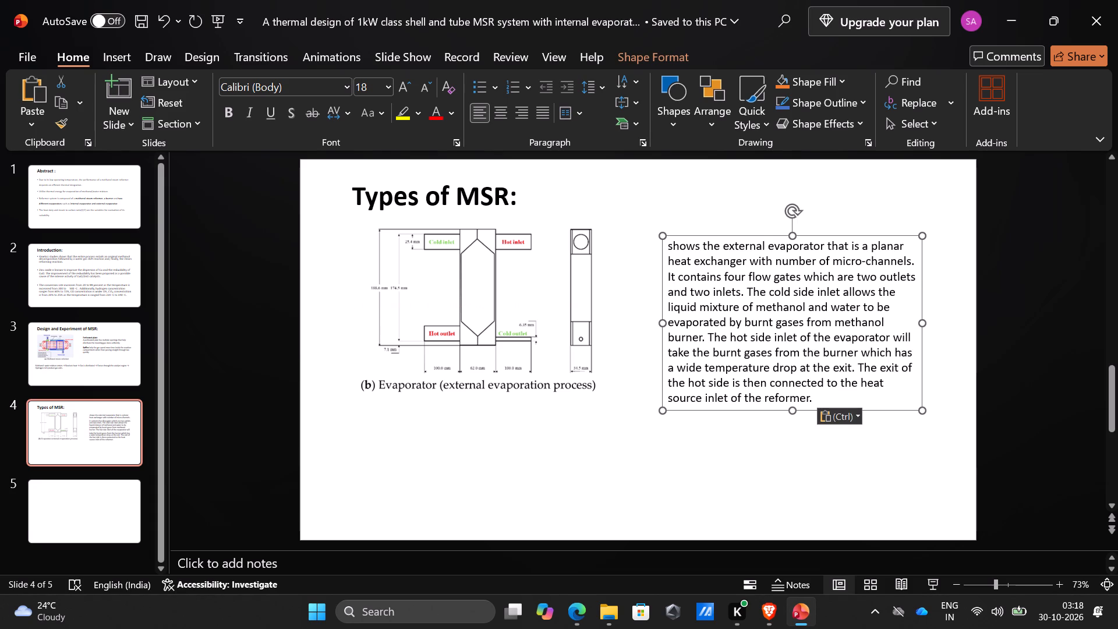
Reword the start of the pasted text to read "This is external evaporator which is a planar heat exchanger".
{"action": "left_click_drag", "start_coordinate": [719, 247], "coordinate": [661, 245]}
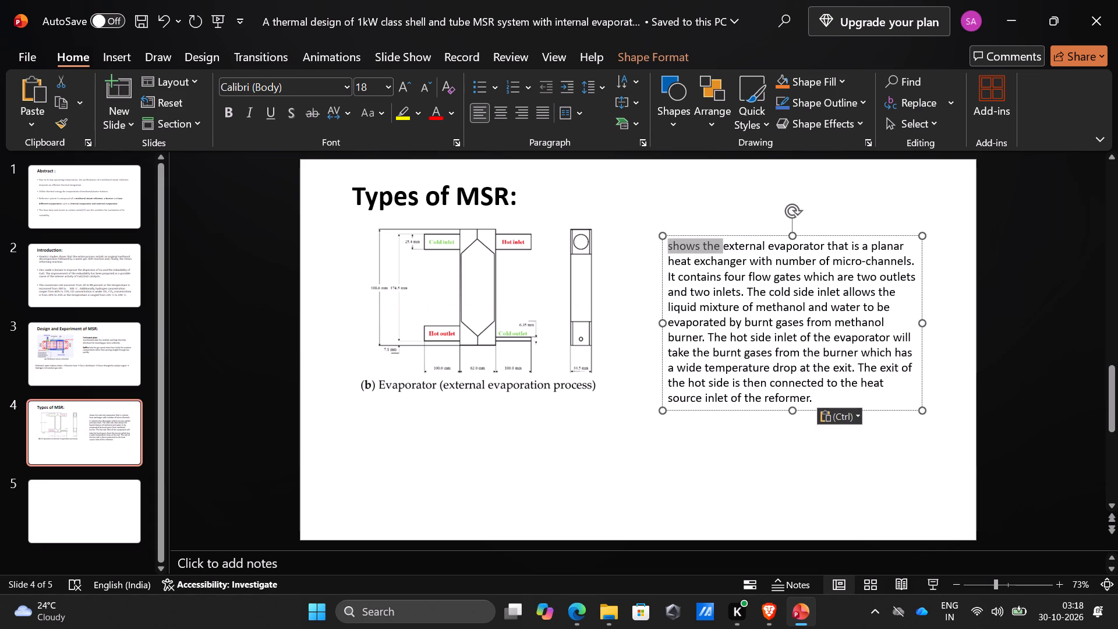
{"action": "left_click_drag", "start_coordinate": [661, 245], "coordinate": [653, 244]}
{"action": "key", "text": "BackSpace"}
{"action": "type", "text": "This"}
{"action": "key", "text": "space"}
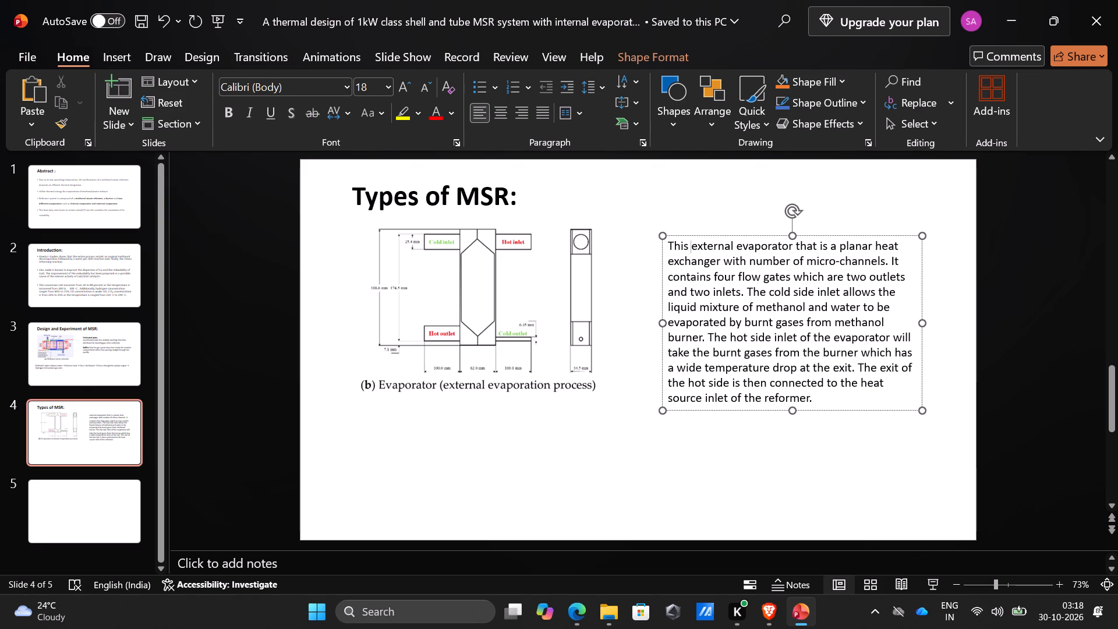
{"action": "type", "text": "is"}
{"action": "key", "text": "space"}
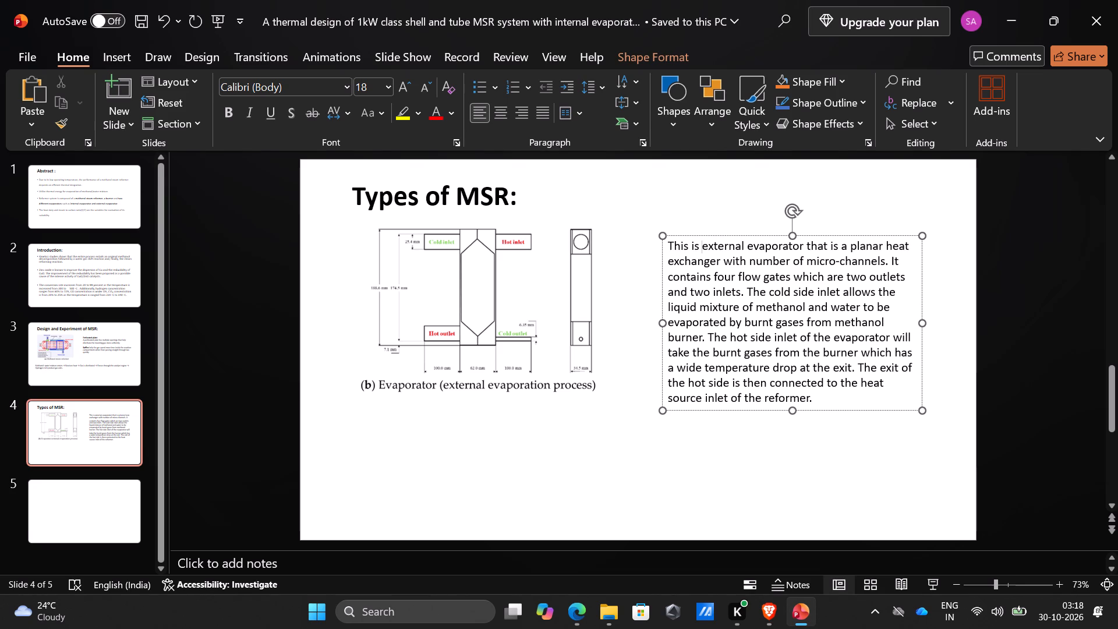
{"action": "double_click", "coordinate": [811, 245]}
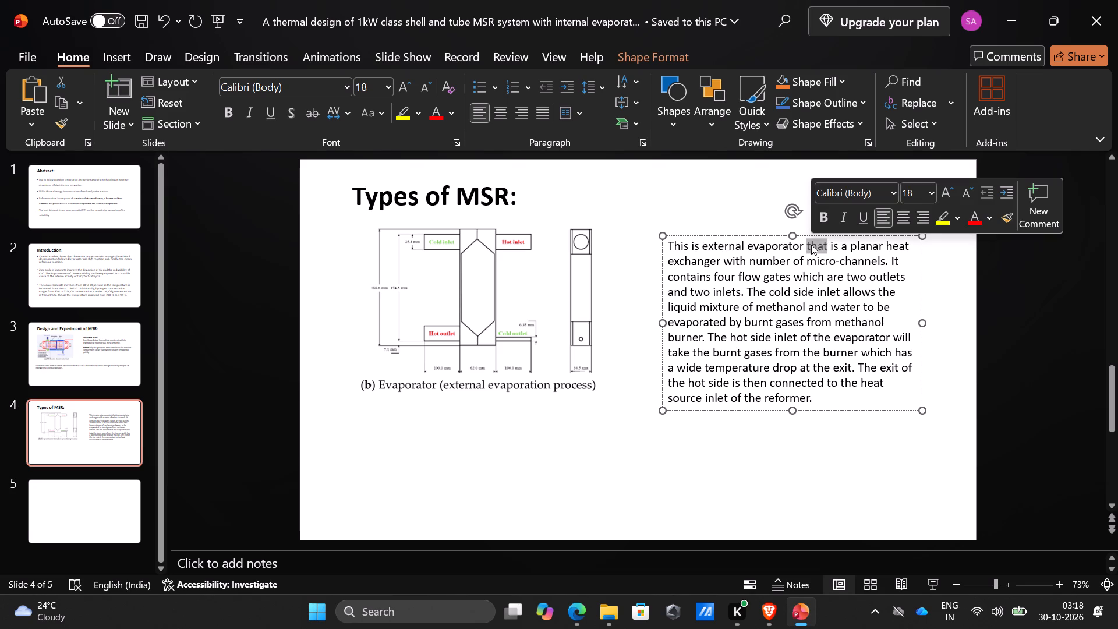
{"action": "left_click", "coordinate": [805, 246]}
{"action": "double_click", "coordinate": [813, 245]}
{"action": "key", "text": "BackSpace"}
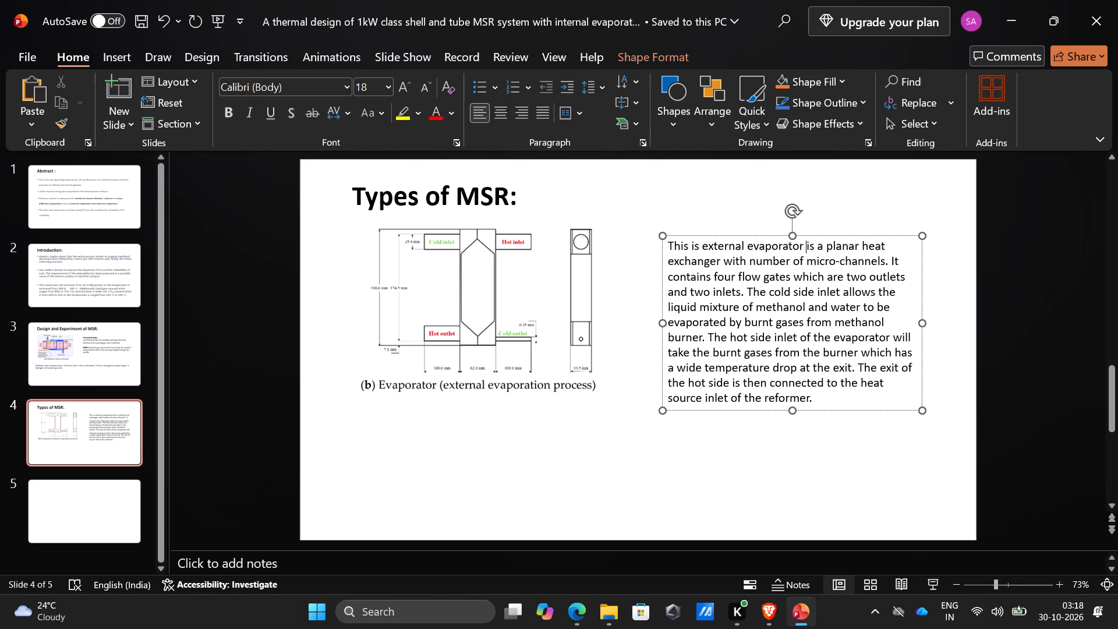
{"action": "type", "text": "which"}
{"action": "key", "text": "space"}
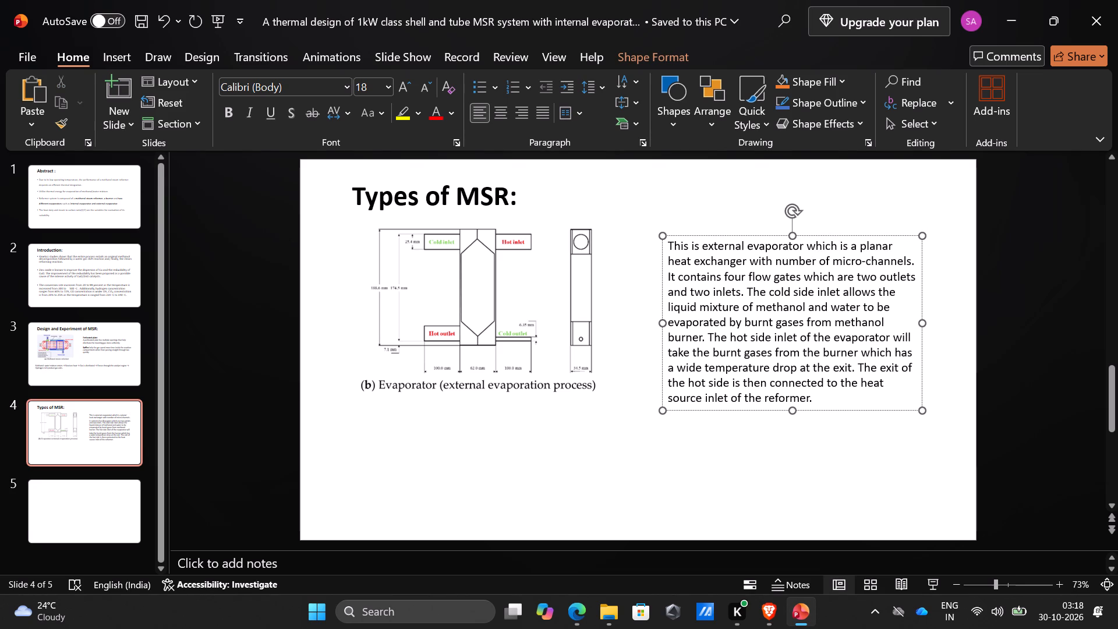
Split the text before "It contains four flow gates" and format both resulting paragraphs as bullet points.
{"action": "left_click", "coordinate": [913, 264]}
{"action": "key", "text": "Return"}
{"action": "key", "text": "Right"}
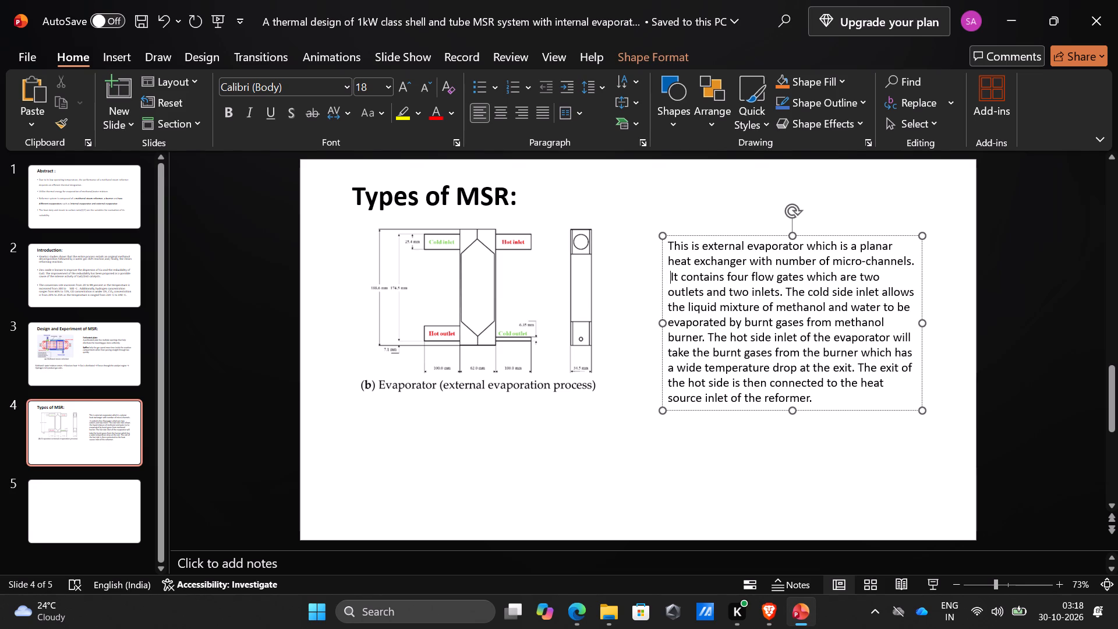
{"action": "key", "text": "BackSpace"}
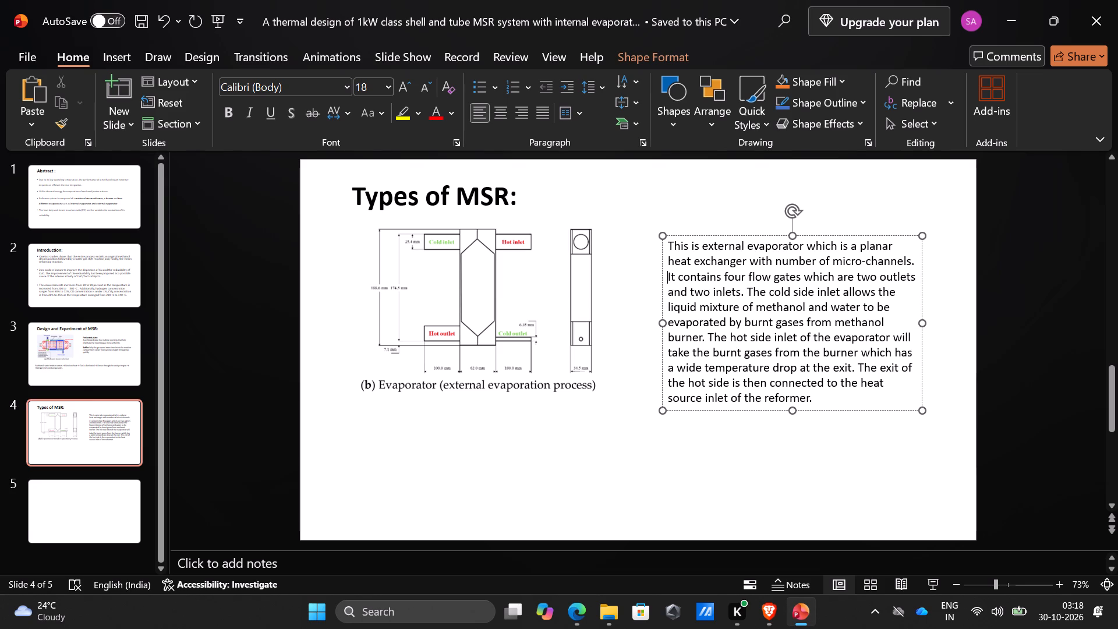
{"action": "left_click", "coordinate": [669, 249]}
{"action": "left_click", "coordinate": [484, 87]}
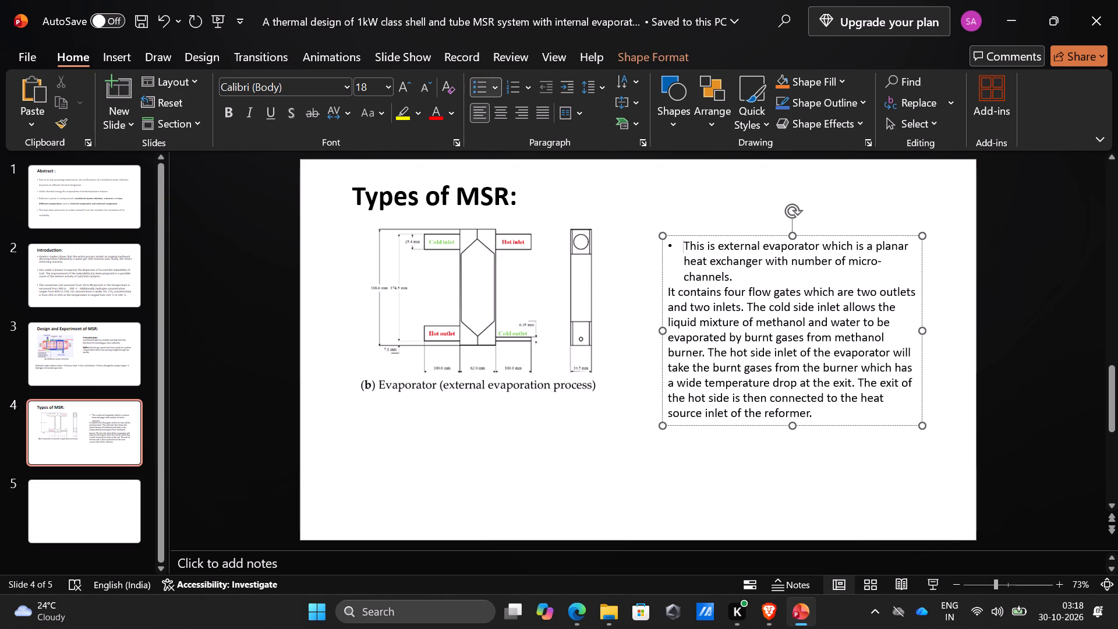
{"action": "left_click", "coordinate": [669, 294]}
{"action": "left_click", "coordinate": [484, 84]}
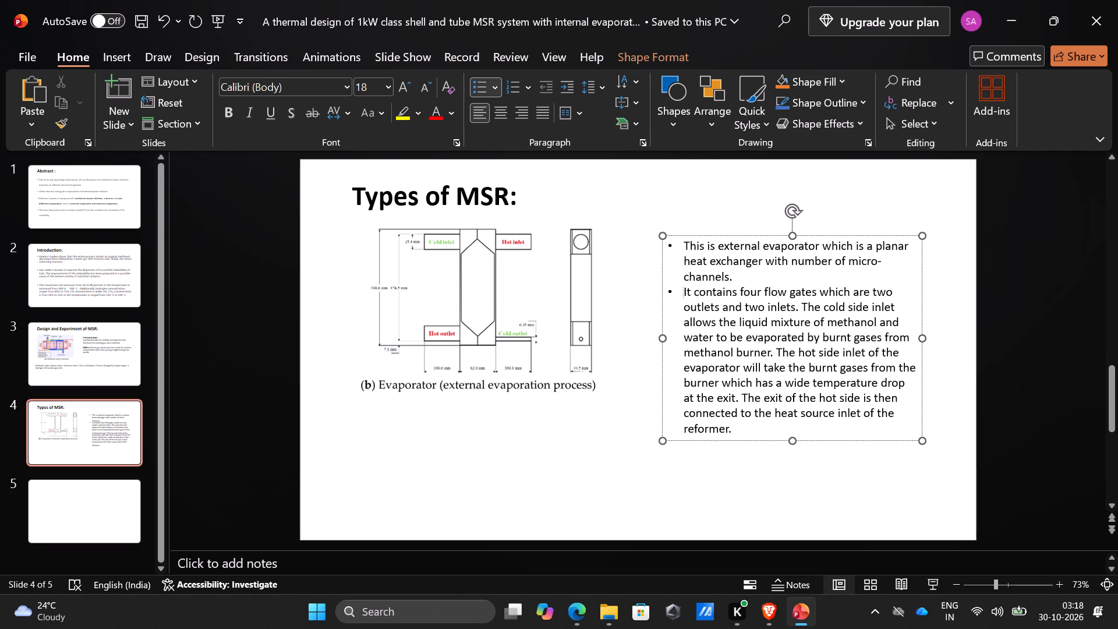
Break the second bullet into separate bullets starting at "The cold side inlet" and "The exit of the hot side".
{"action": "left_click", "coordinate": [743, 400]}
{"action": "key", "text": "Return"}
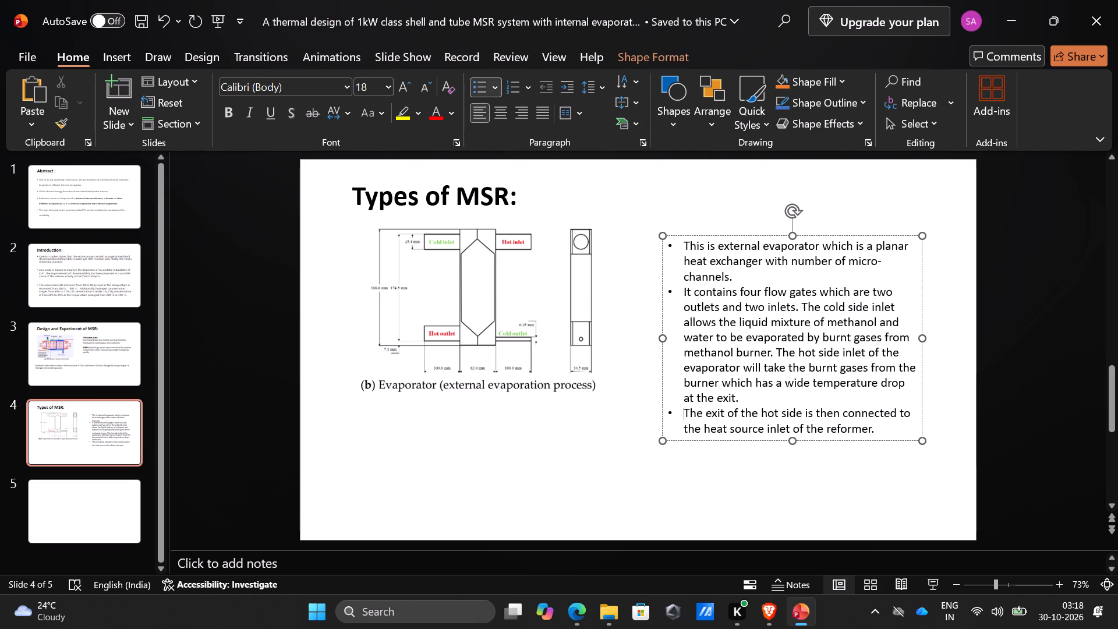
{"action": "left_click", "coordinate": [774, 355]}
{"action": "left_click", "coordinate": [802, 309]}
{"action": "key", "text": "Return"}
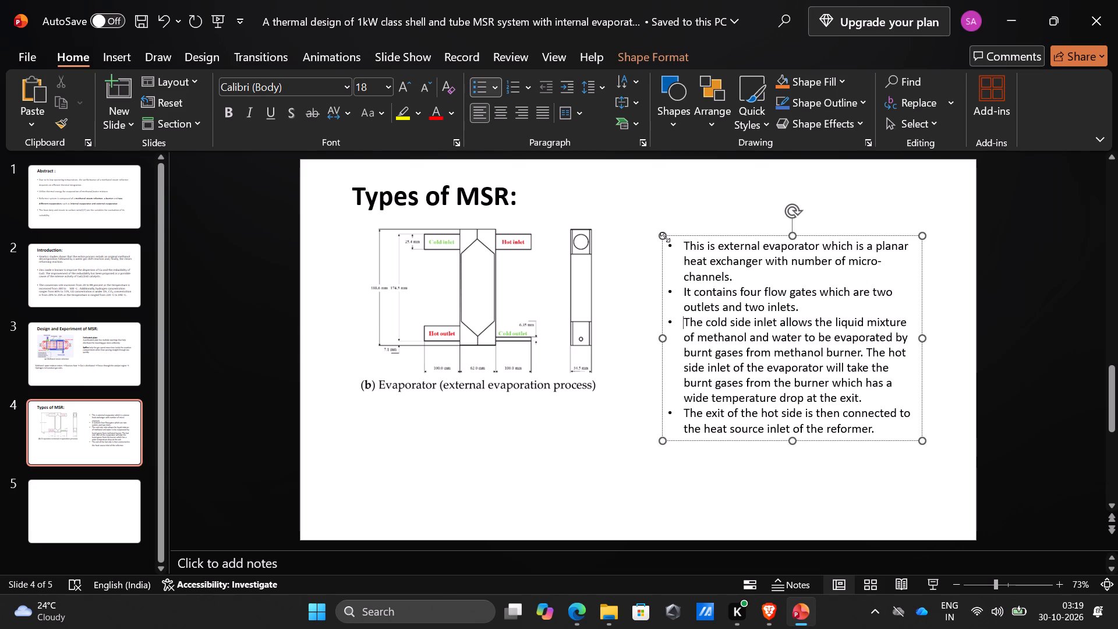
Widen the bulleted text box toward the evaporator figure and raise its top edge level with the figure's top.
{"action": "left_click_drag", "start_coordinate": [665, 237], "coordinate": [637, 227]}
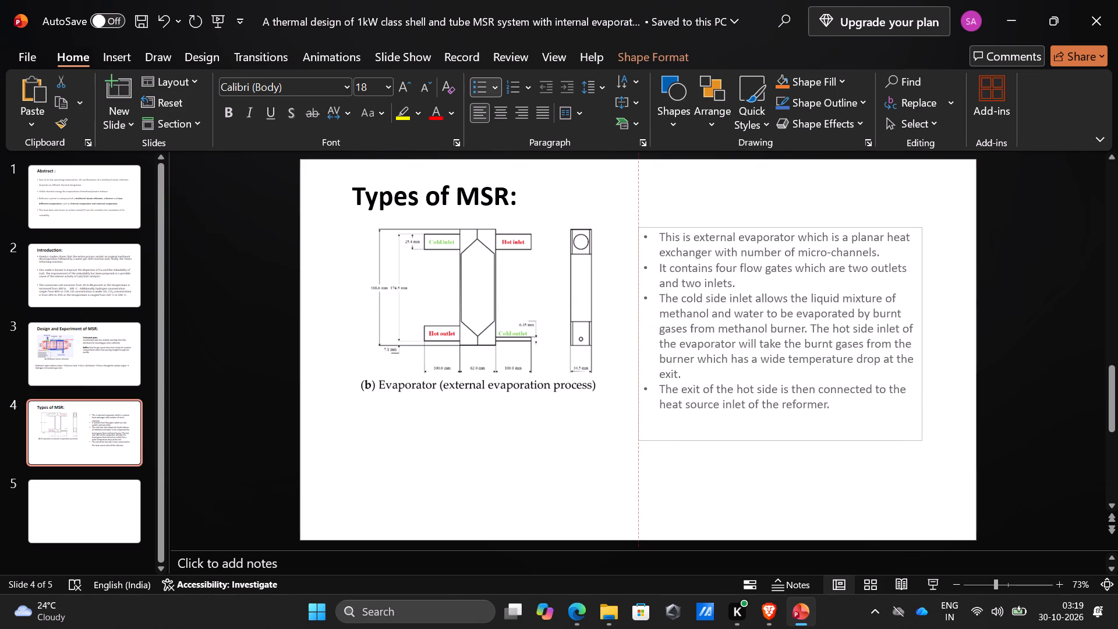
{"action": "left_click_drag", "start_coordinate": [637, 227], "coordinate": [636, 227]}
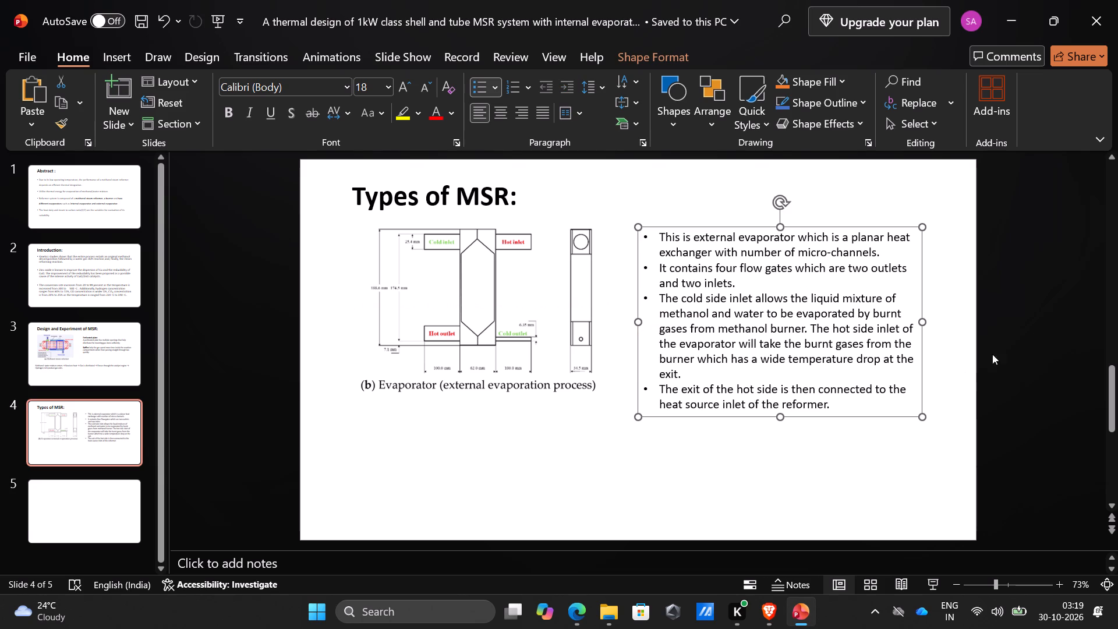
{"action": "left_click", "coordinate": [1034, 335]}
Add two more blank slides after slide 5.
{"action": "scroll", "coordinate": [58, 429], "scroll_direction": "down", "scroll_amount": 2}
{"action": "left_click", "coordinate": [84, 502]}
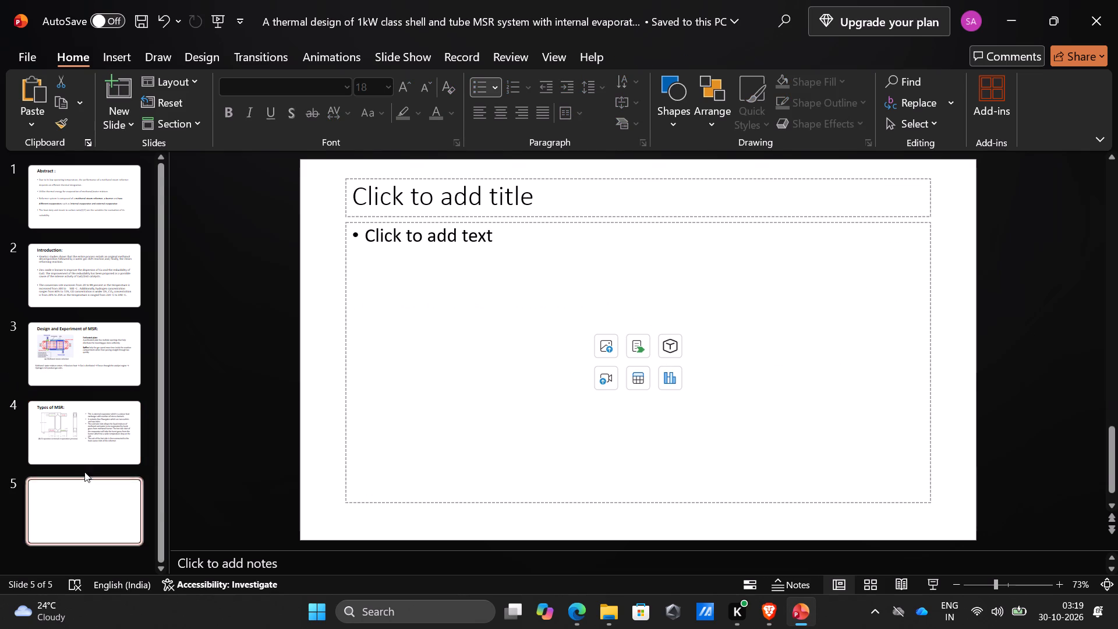
{"action": "right_click", "coordinate": [79, 508]}
{"action": "left_click", "coordinate": [148, 270]}
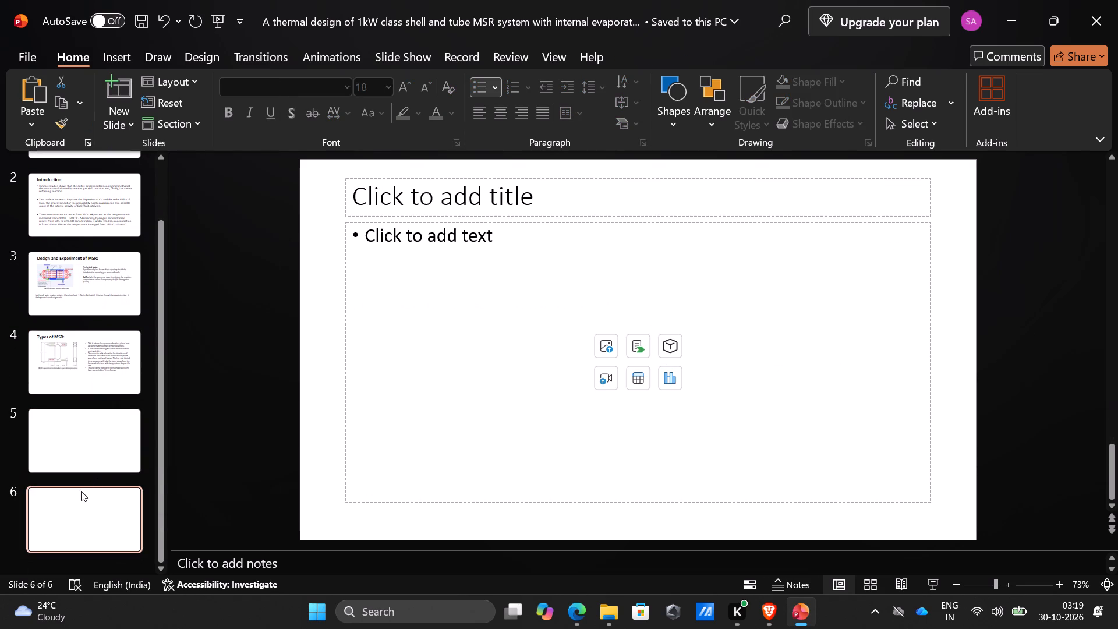
{"action": "right_click", "coordinate": [89, 504]}
{"action": "left_click", "coordinate": [174, 275]}
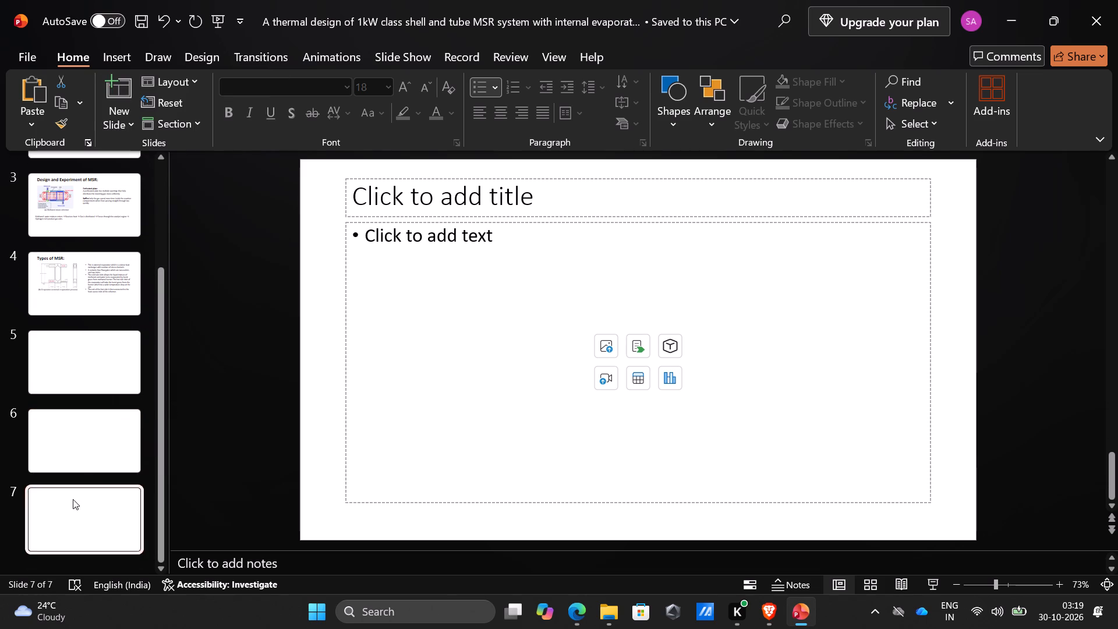
Copy the title "Types of MSR:" from slide 4 into the title placeholder of slide 5.
{"action": "left_click", "coordinate": [79, 357]}
{"action": "left_click", "coordinate": [476, 202]}
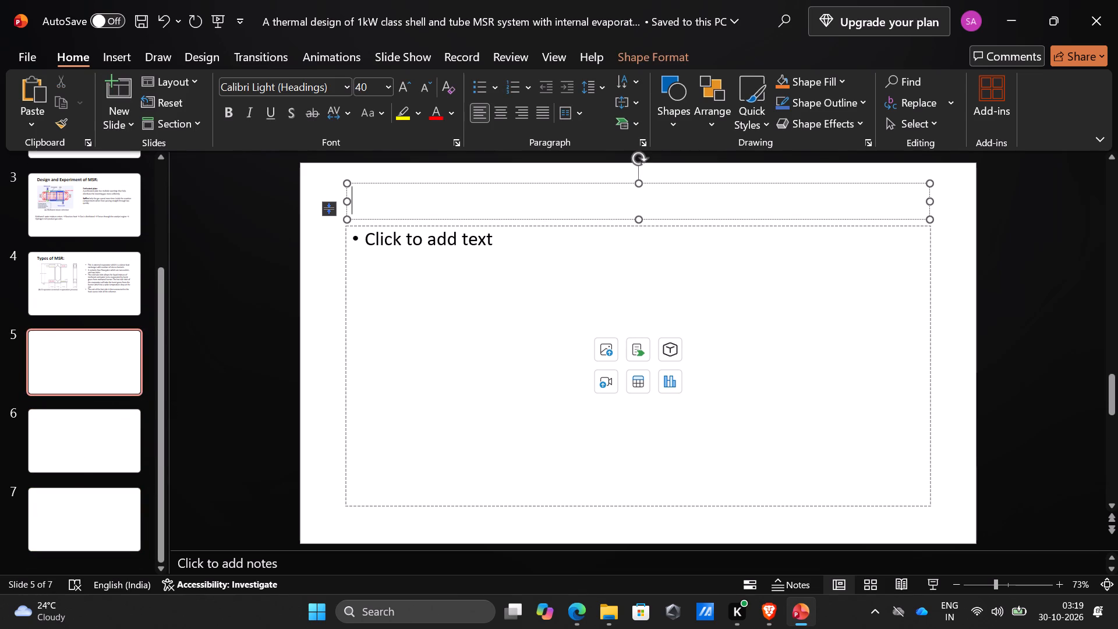
{"action": "left_click", "coordinate": [101, 294]}
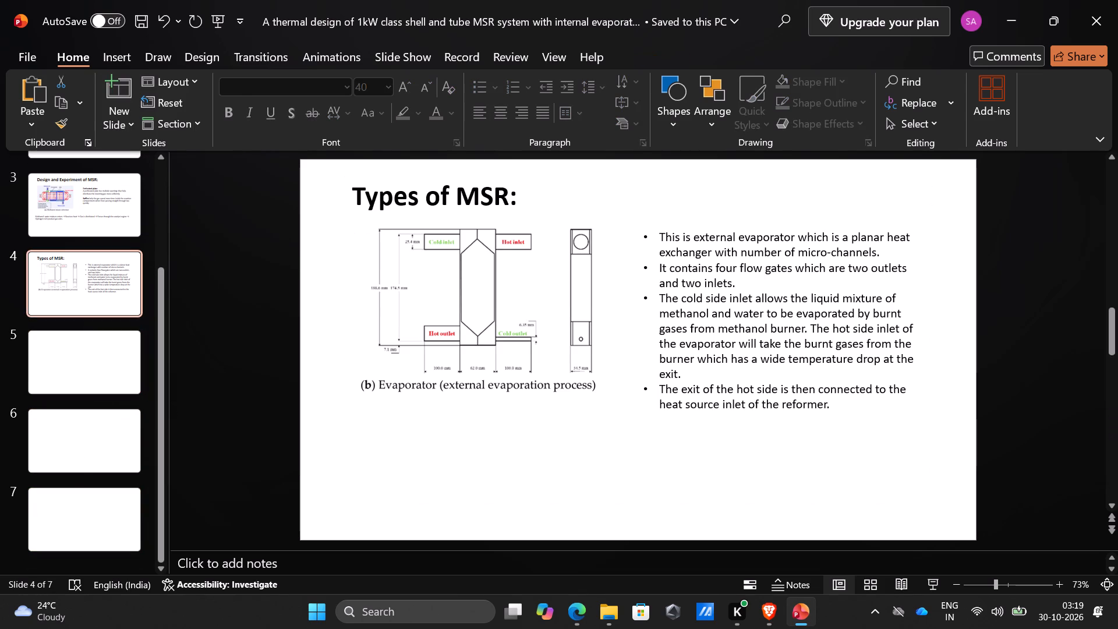
{"action": "left_click", "coordinate": [448, 200]}
{"action": "key", "text": "ctrl+a"}
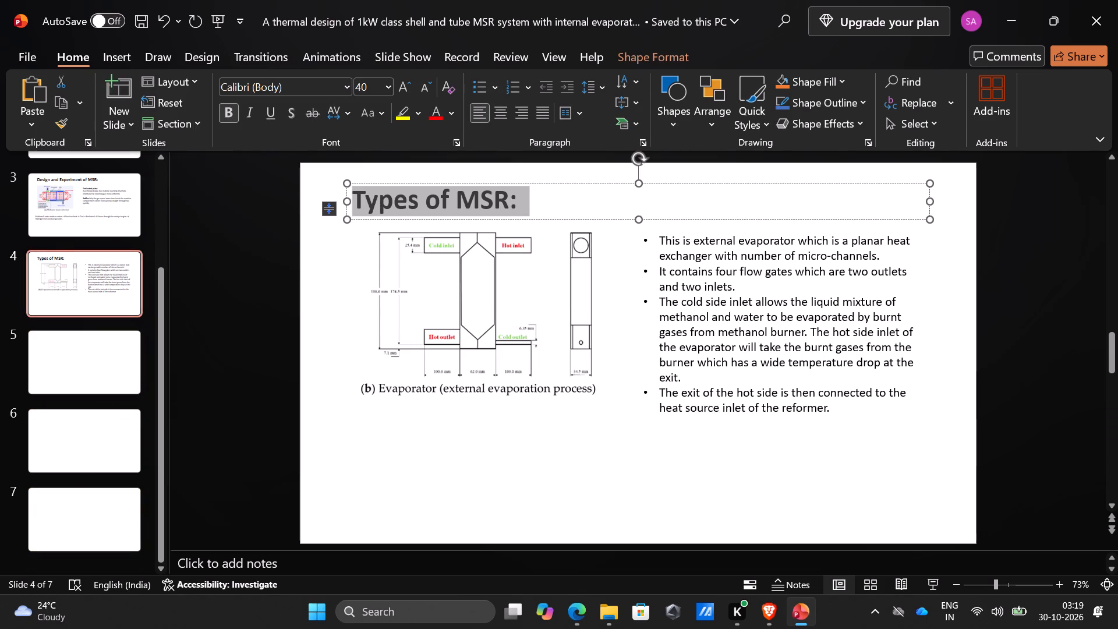
{"action": "key", "text": "ctrl+c"}
{"action": "left_click", "coordinate": [72, 355]}
{"action": "left_click", "coordinate": [458, 197]}
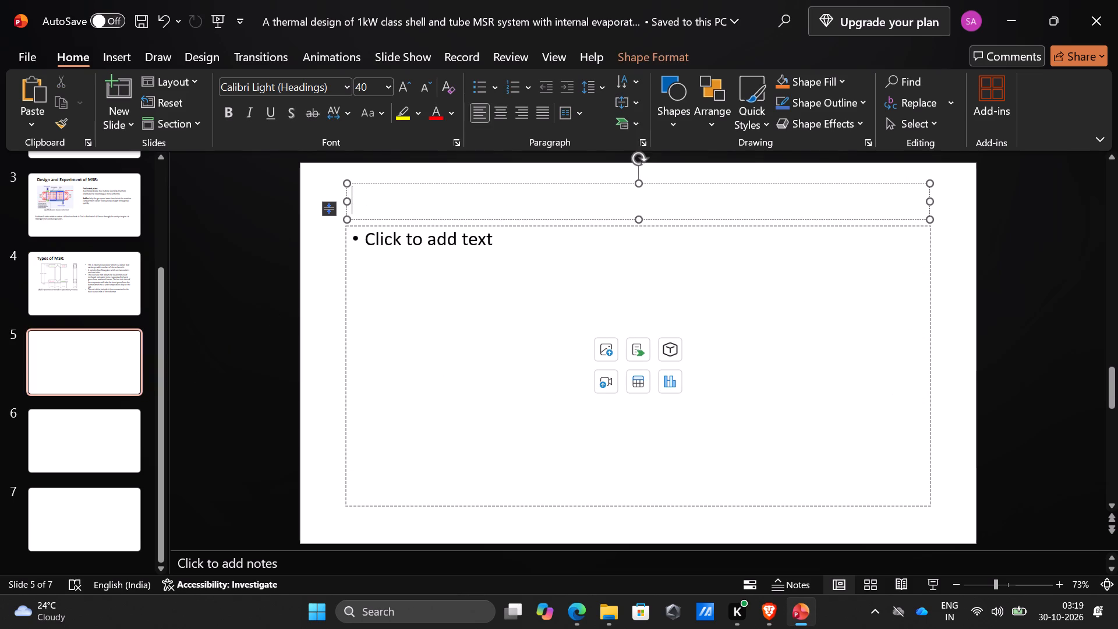
{"action": "key", "text": "ctrl+v"}
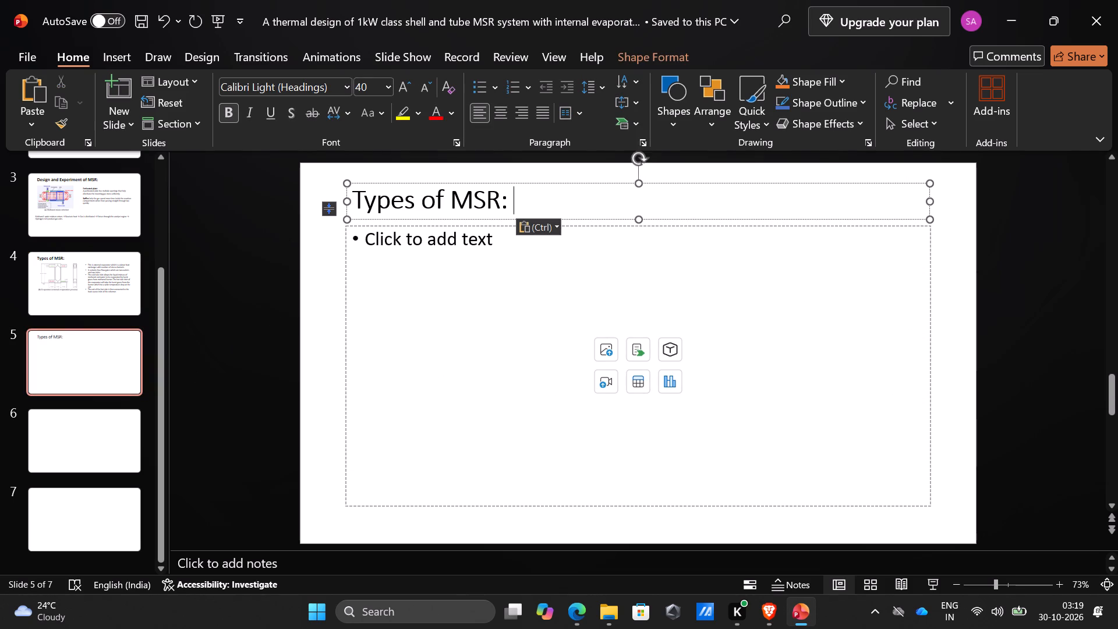
Format the slide 5 title in bold Calibri (Body).
{"action": "key", "text": "ctrl+a"}
{"action": "key", "text": "ctrl+b"}
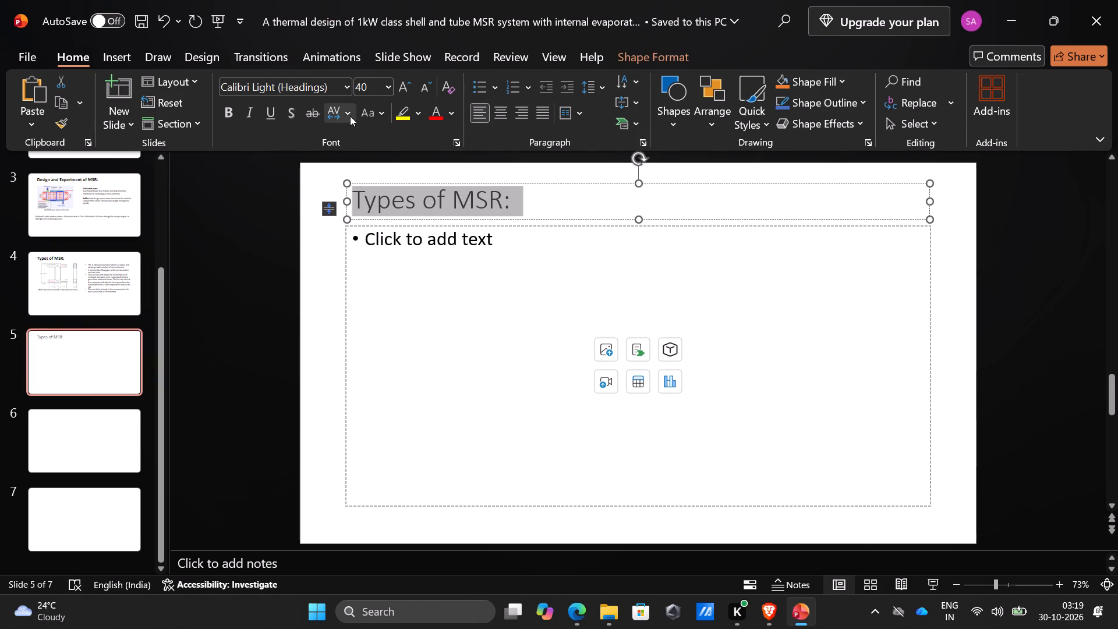
{"action": "left_click", "coordinate": [350, 90]}
{"action": "left_click", "coordinate": [344, 158]}
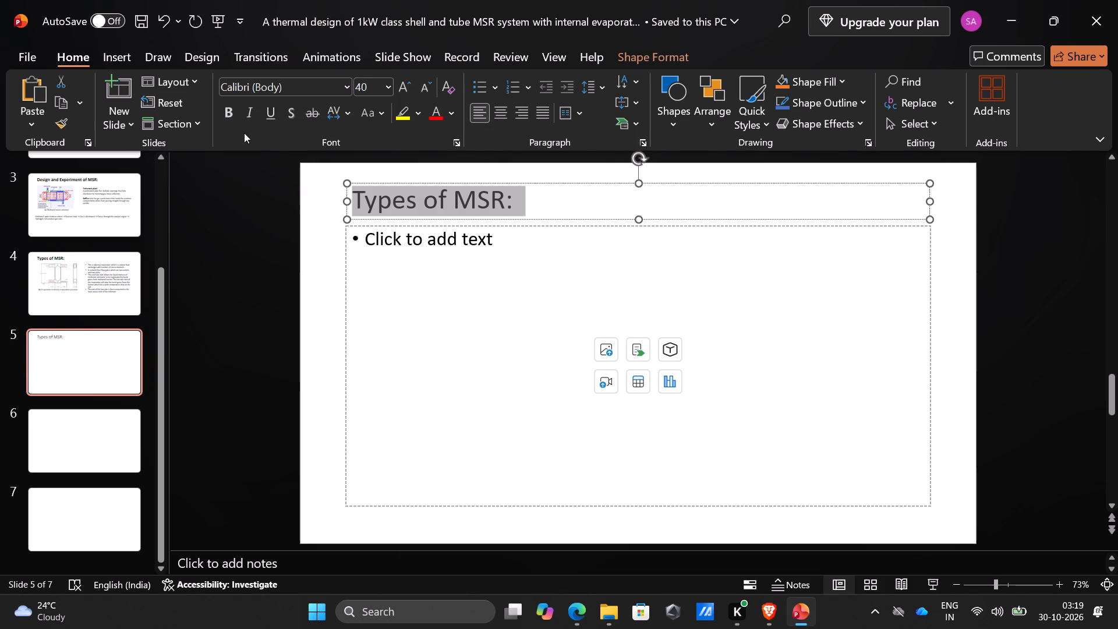
{"action": "left_click", "coordinate": [236, 109]}
Switch to the PDF in Edge and capture figure (c), "Evaporator inside reformer (internal evaporation process)", with its caption, as a copied image.
{"action": "left_click", "coordinate": [269, 289]}
{"action": "left_click", "coordinate": [544, 292]}
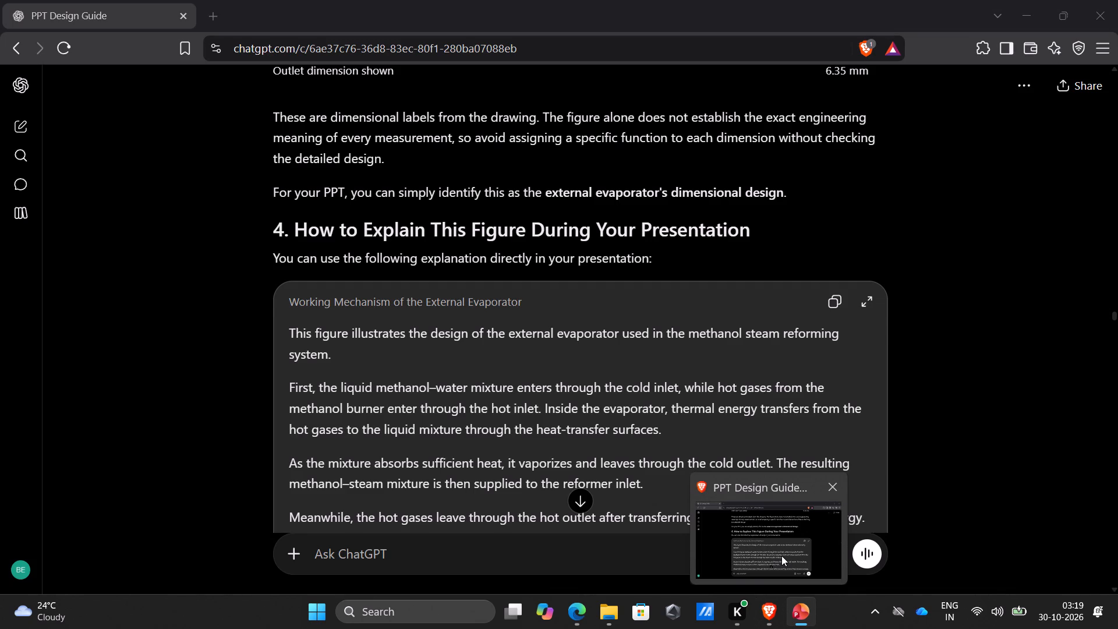
{"action": "left_click", "coordinate": [582, 612]}
{"action": "scroll", "coordinate": [544, 358], "scroll_direction": "down", "scroll_amount": 1}
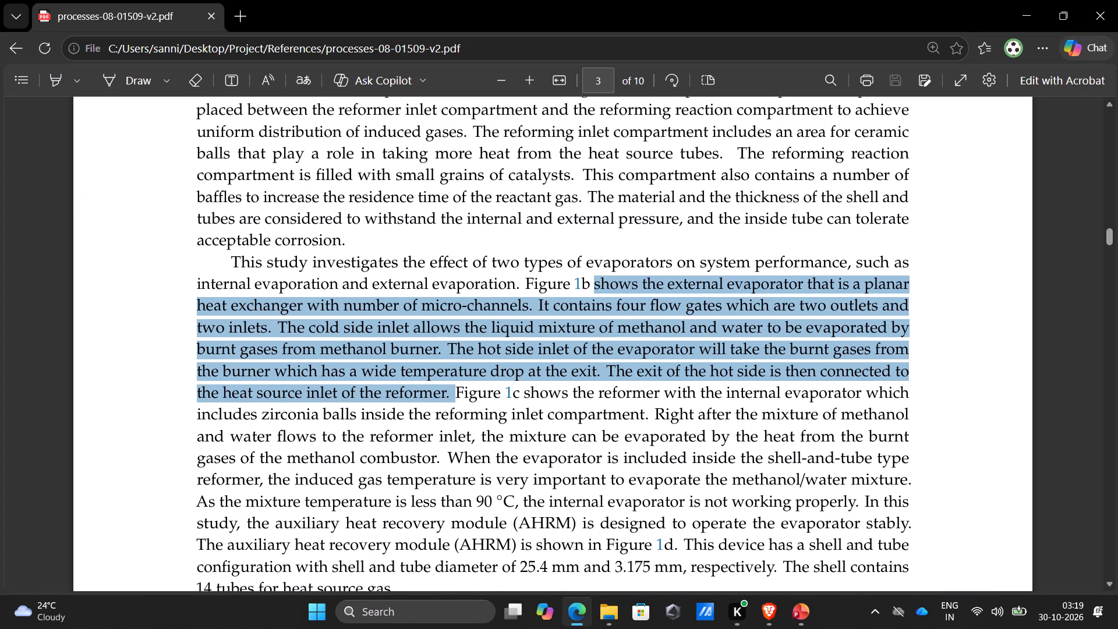
{"action": "scroll", "coordinate": [538, 379], "scroll_direction": "down", "scroll_amount": 11}
{"action": "scroll", "coordinate": [537, 380], "scroll_direction": "up", "scroll_amount": 11}
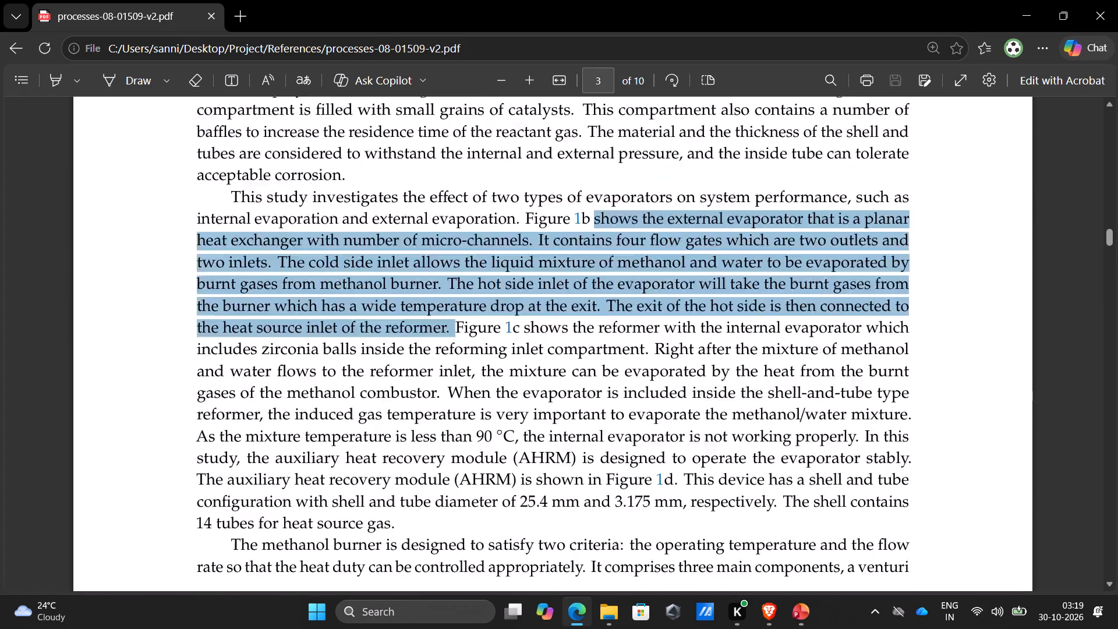
{"action": "scroll", "coordinate": [505, 447], "scroll_direction": "up", "scroll_amount": 8}
{"action": "left_click", "coordinate": [505, 447]}
{"action": "key", "text": "ctrl+shift+s"}
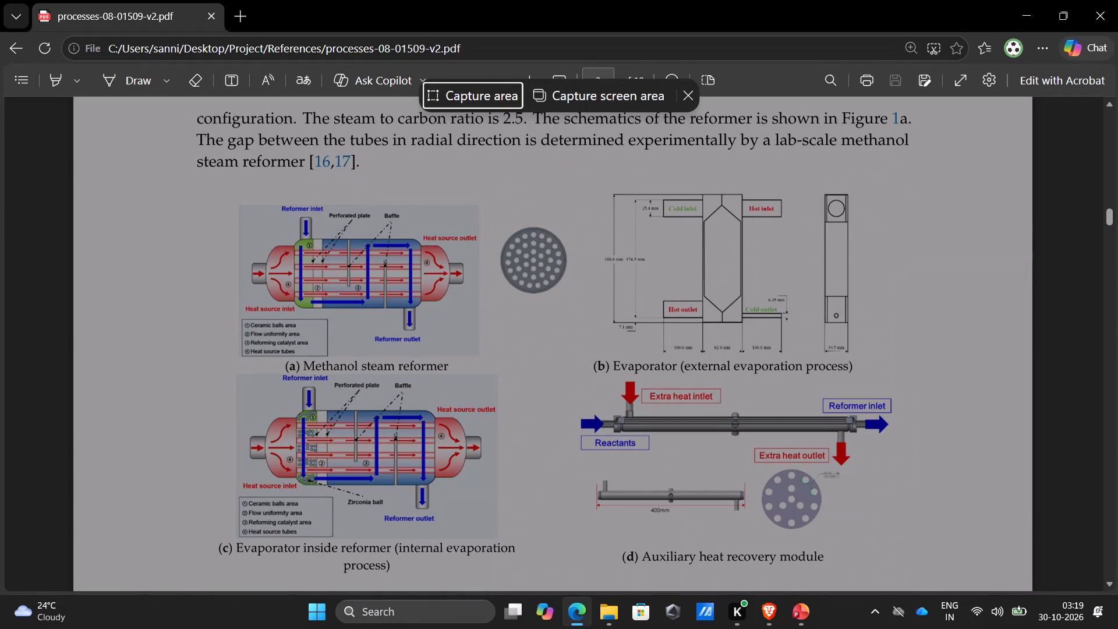
{"action": "left_click_drag", "start_coordinate": [224, 355], "coordinate": [533, 572]}
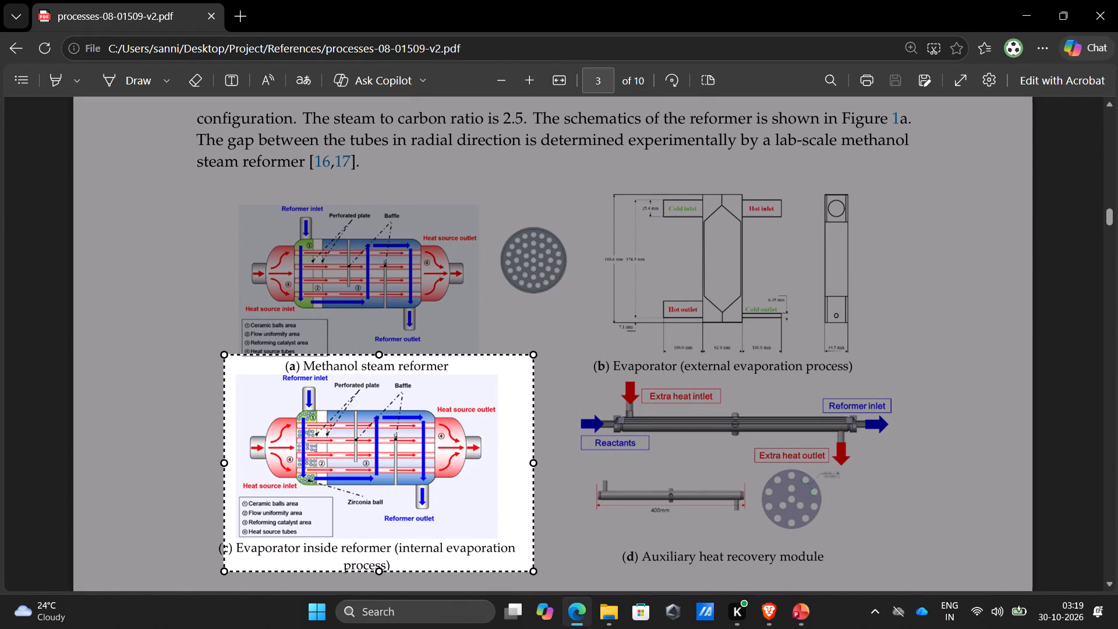
{"action": "left_click_drag", "start_coordinate": [533, 572], "coordinate": [533, 576]}
{"action": "left_click_drag", "start_coordinate": [378, 352], "coordinate": [379, 365]}
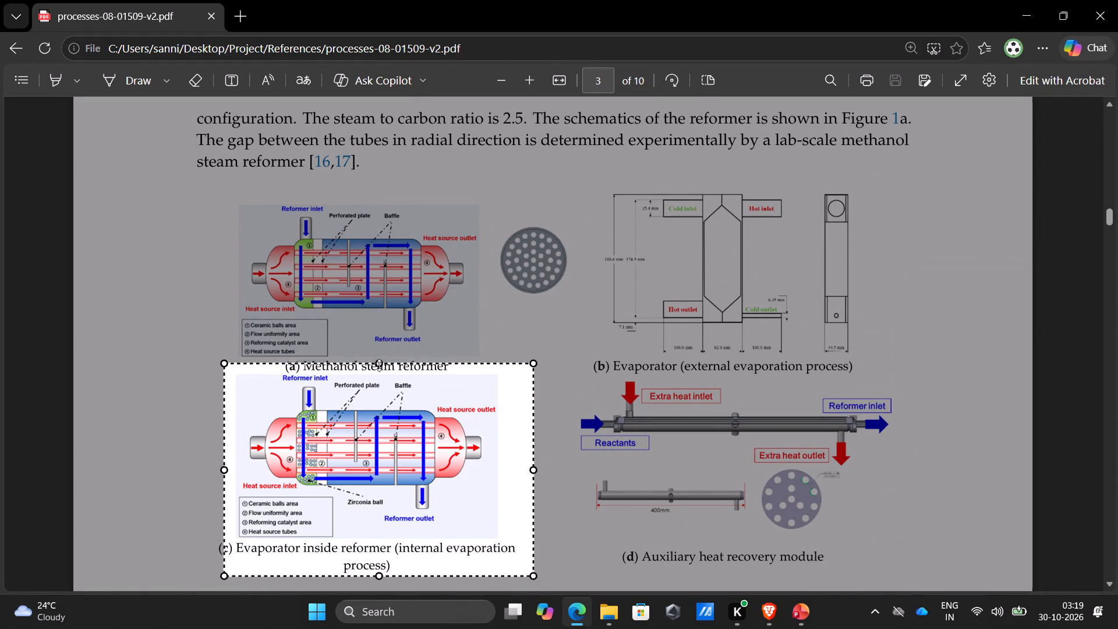
{"action": "left_click_drag", "start_coordinate": [379, 365], "coordinate": [379, 372]}
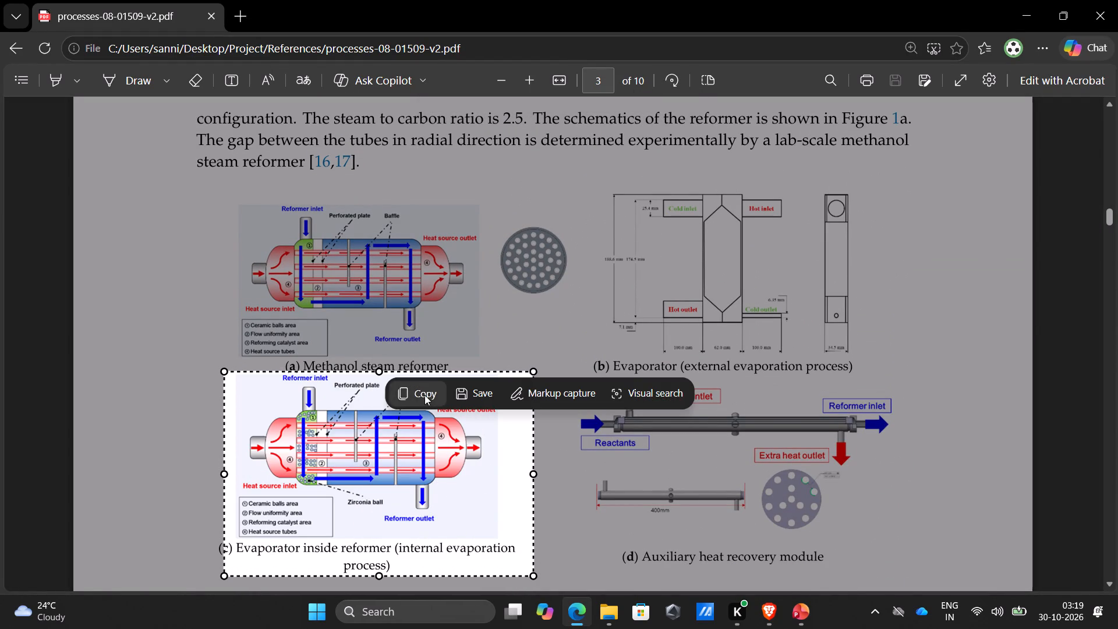
{"action": "left_click", "coordinate": [424, 395]}
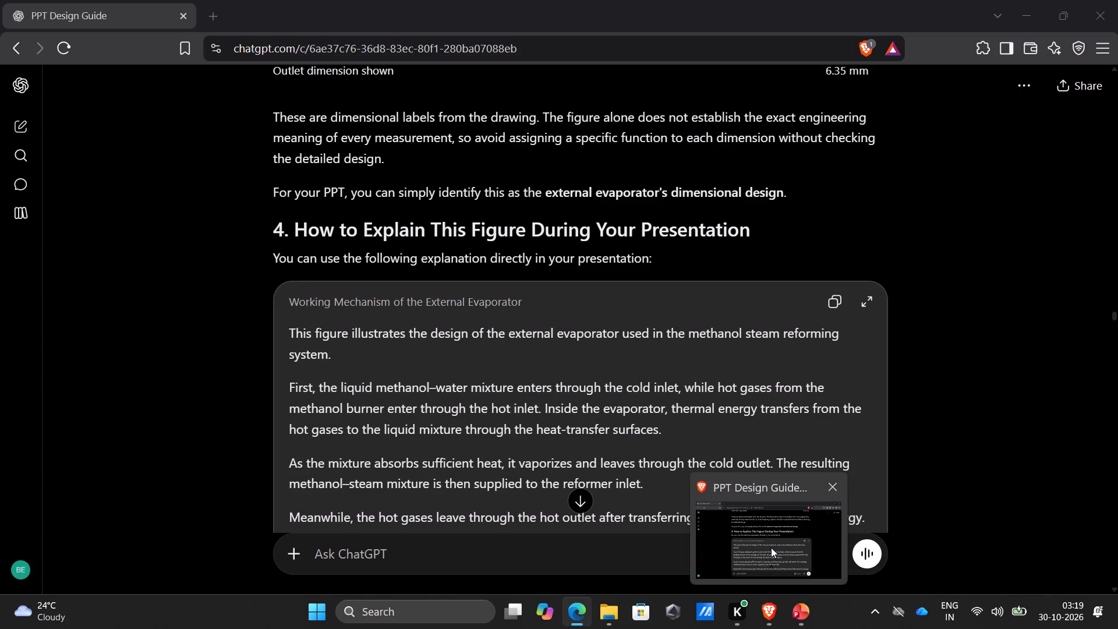
Paste the internal evaporator figure onto slide 5 in PowerPoint and place it directly below the title, aligned with the title's left edge.
{"action": "left_click", "coordinate": [801, 550]}
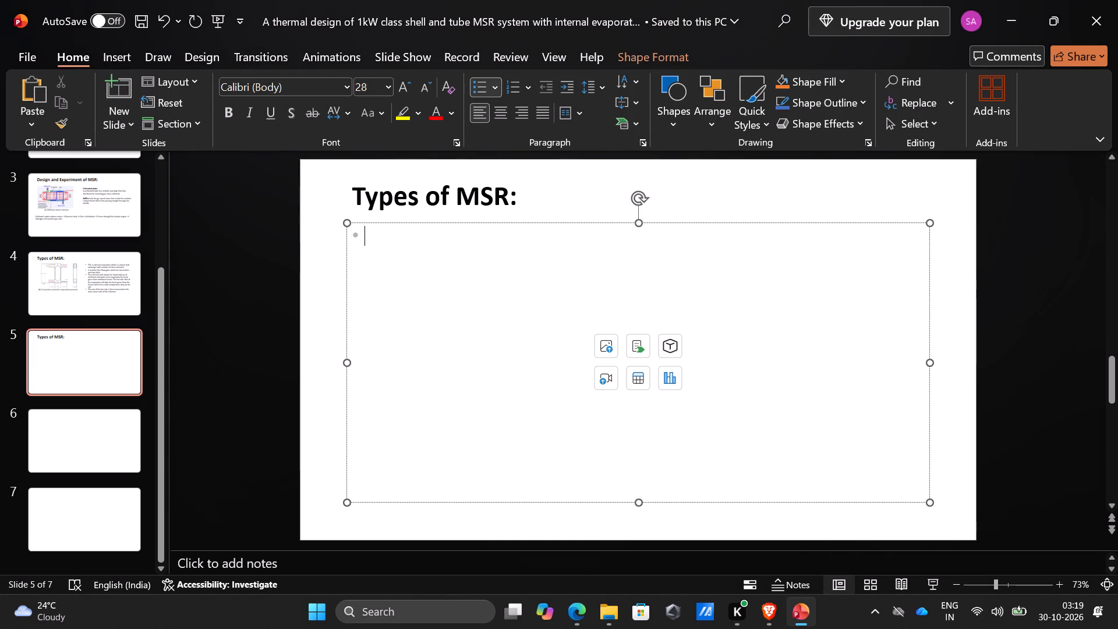
{"action": "key", "text": "ctrl+v"}
{"action": "left_click_drag", "start_coordinate": [596, 330], "coordinate": [450, 289]}
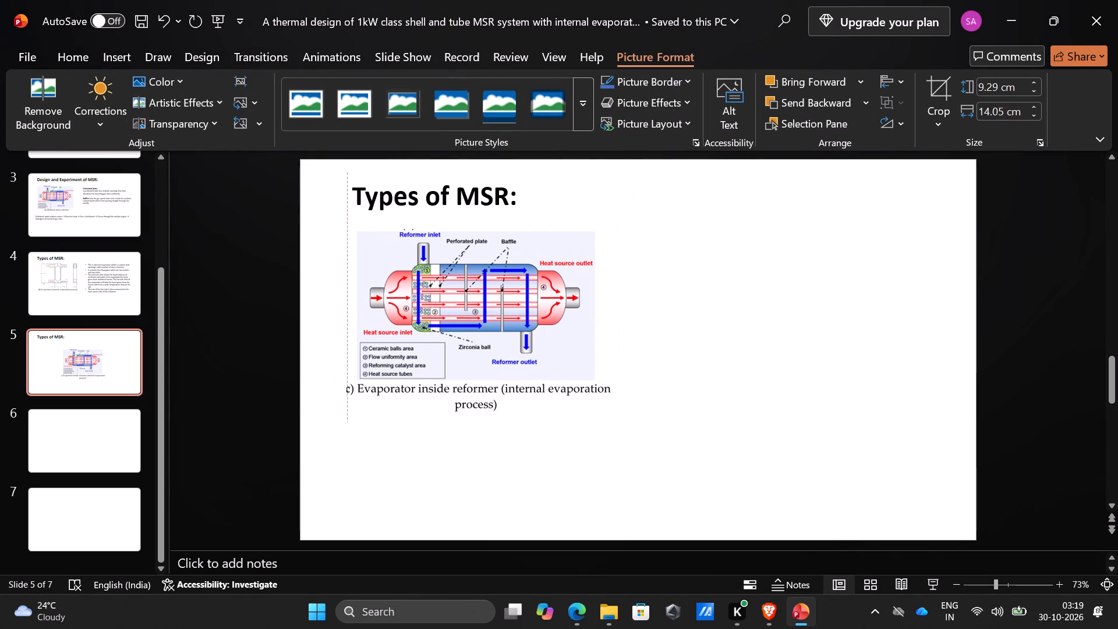
{"action": "left_click_drag", "start_coordinate": [450, 289], "coordinate": [444, 282]}
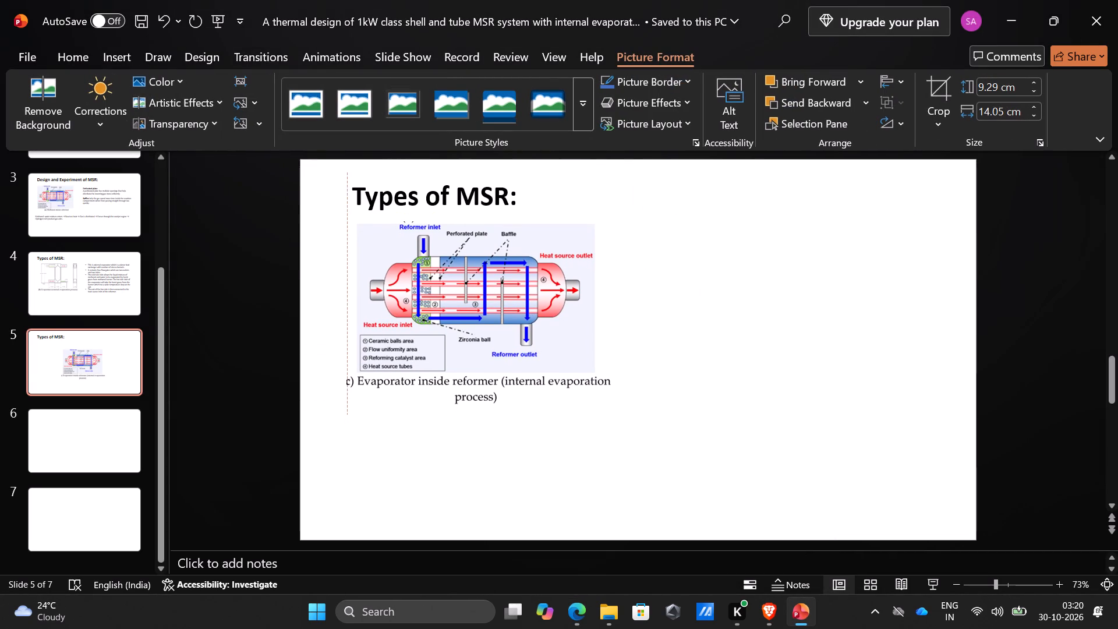
{"action": "left_click_drag", "start_coordinate": [444, 282], "coordinate": [449, 293]}
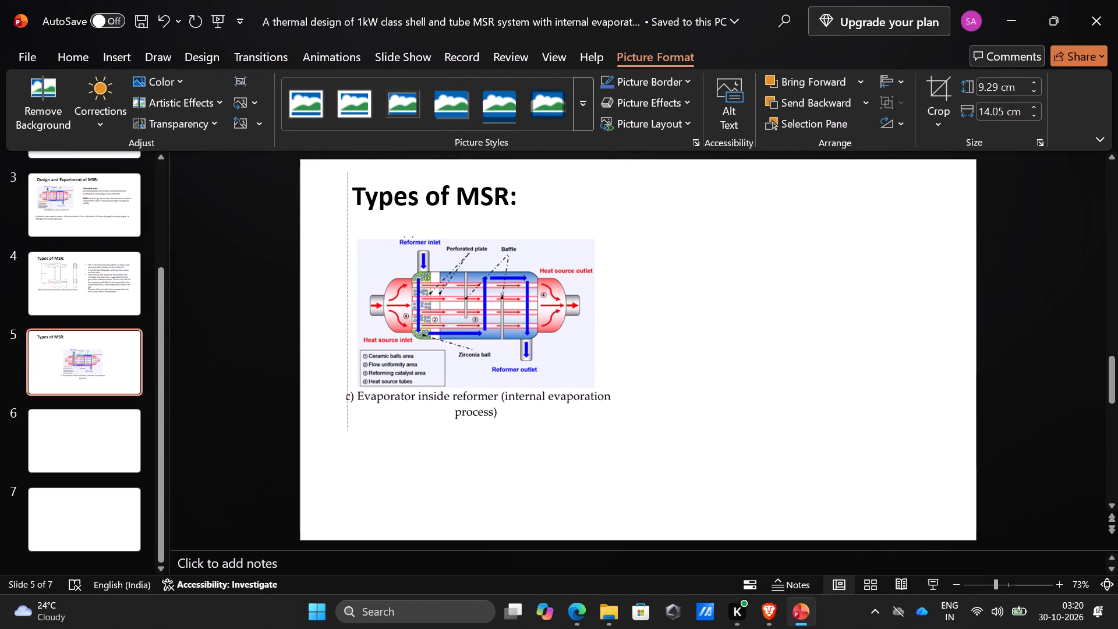
{"action": "left_click_drag", "start_coordinate": [449, 293], "coordinate": [447, 277]}
{"action": "left_click", "coordinate": [686, 269]}
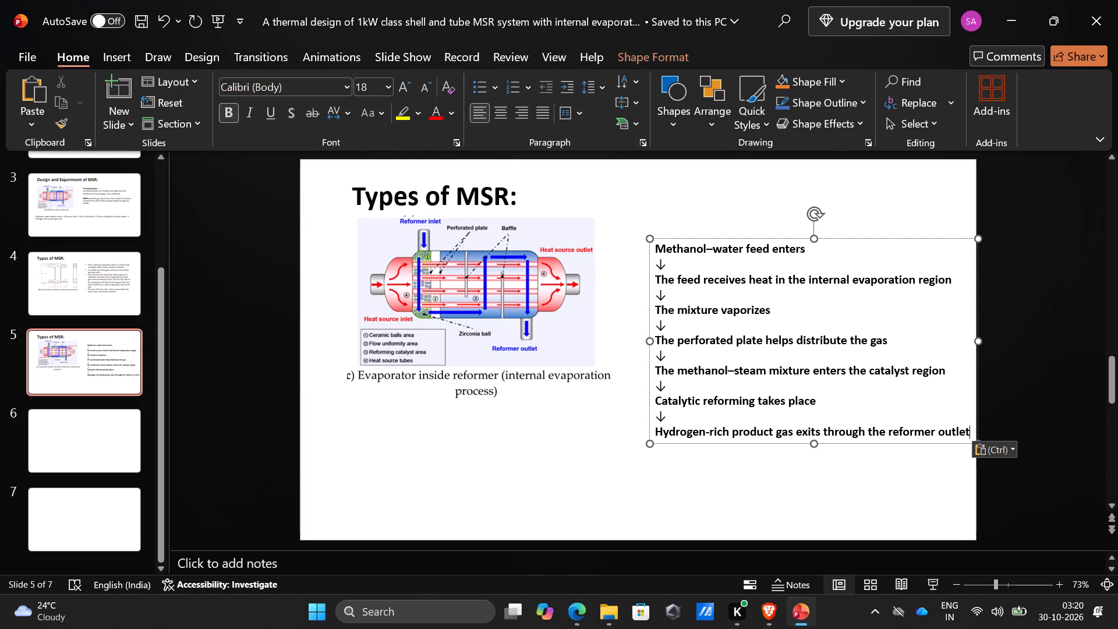
{"action": "left_click_drag", "start_coordinate": [695, 238], "coordinate": [661, 218]}
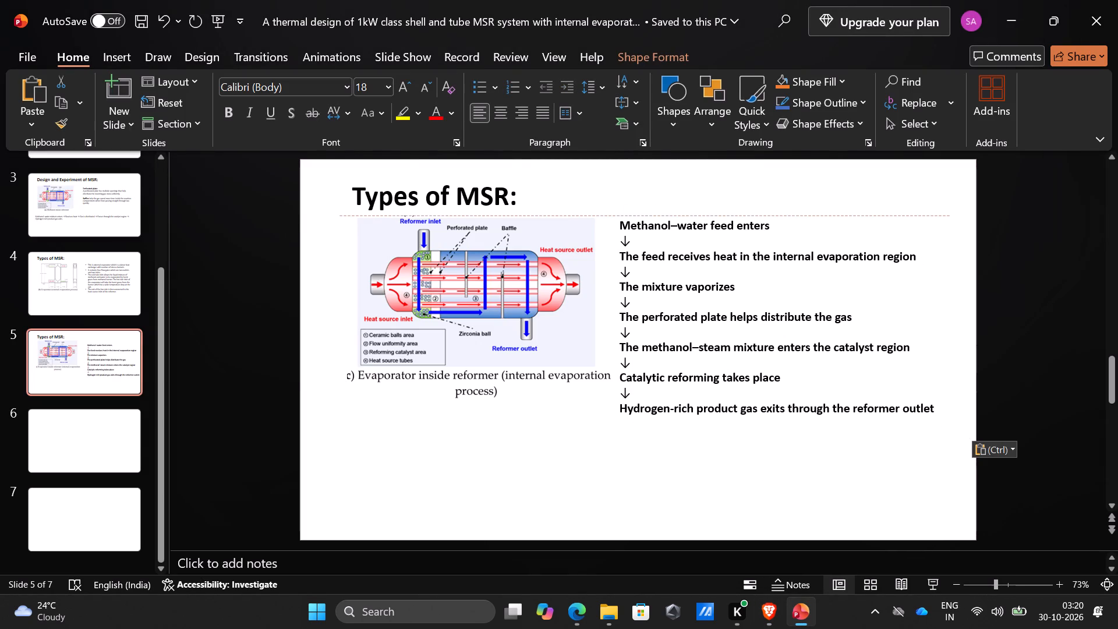
{"action": "left_click_drag", "start_coordinate": [661, 218], "coordinate": [671, 218]}
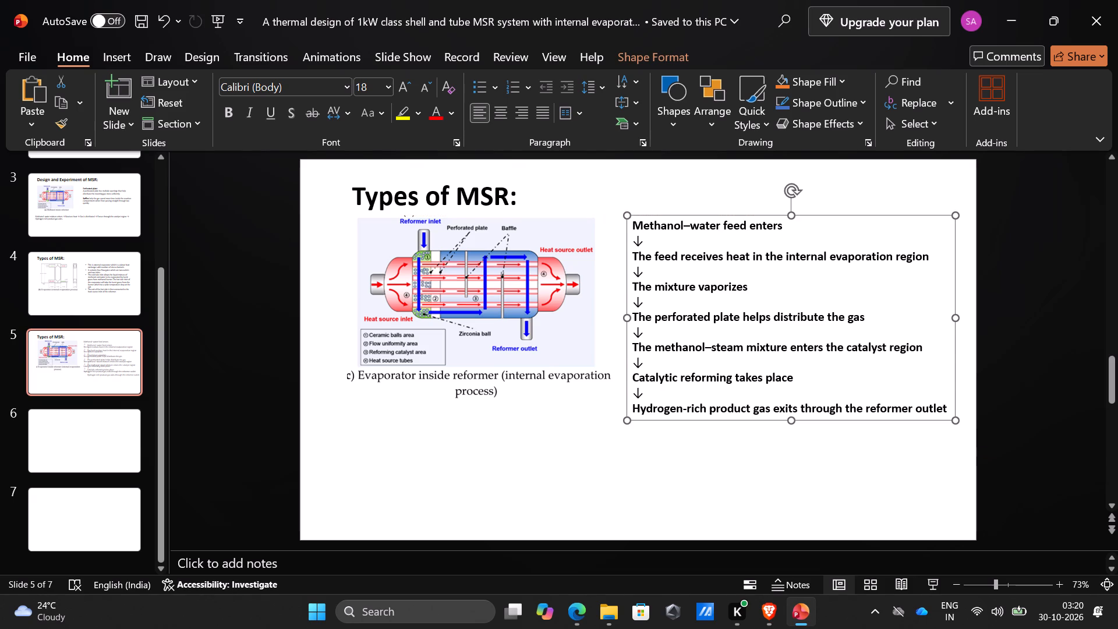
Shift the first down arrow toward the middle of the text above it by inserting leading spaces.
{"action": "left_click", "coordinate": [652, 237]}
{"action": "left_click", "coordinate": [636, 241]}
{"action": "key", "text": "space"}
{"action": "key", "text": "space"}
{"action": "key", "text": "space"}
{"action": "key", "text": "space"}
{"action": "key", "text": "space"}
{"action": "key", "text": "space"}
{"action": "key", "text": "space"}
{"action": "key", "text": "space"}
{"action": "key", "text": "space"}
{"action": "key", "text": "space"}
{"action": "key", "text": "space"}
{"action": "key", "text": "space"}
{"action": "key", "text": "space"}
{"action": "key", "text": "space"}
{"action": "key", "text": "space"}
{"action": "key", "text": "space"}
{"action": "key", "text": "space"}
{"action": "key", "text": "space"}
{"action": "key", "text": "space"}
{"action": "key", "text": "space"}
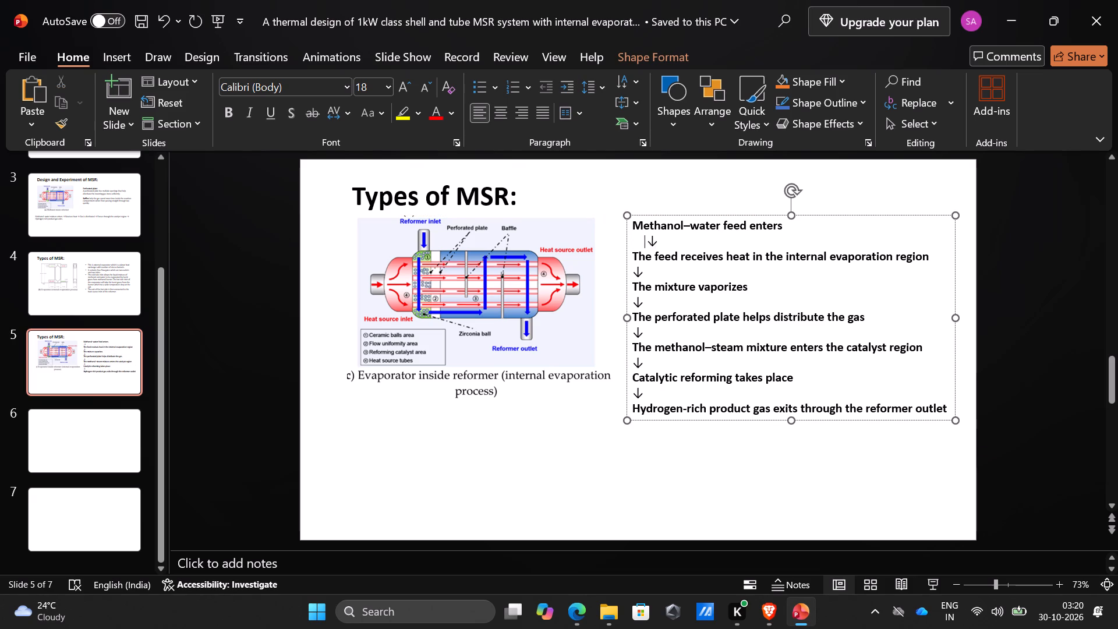
Centre-align all lines of the process sequence, from "Methanol–water feed enters" to the final reformer outlet line.
{"action": "left_click_drag", "start_coordinate": [634, 227], "coordinate": [682, 277]}
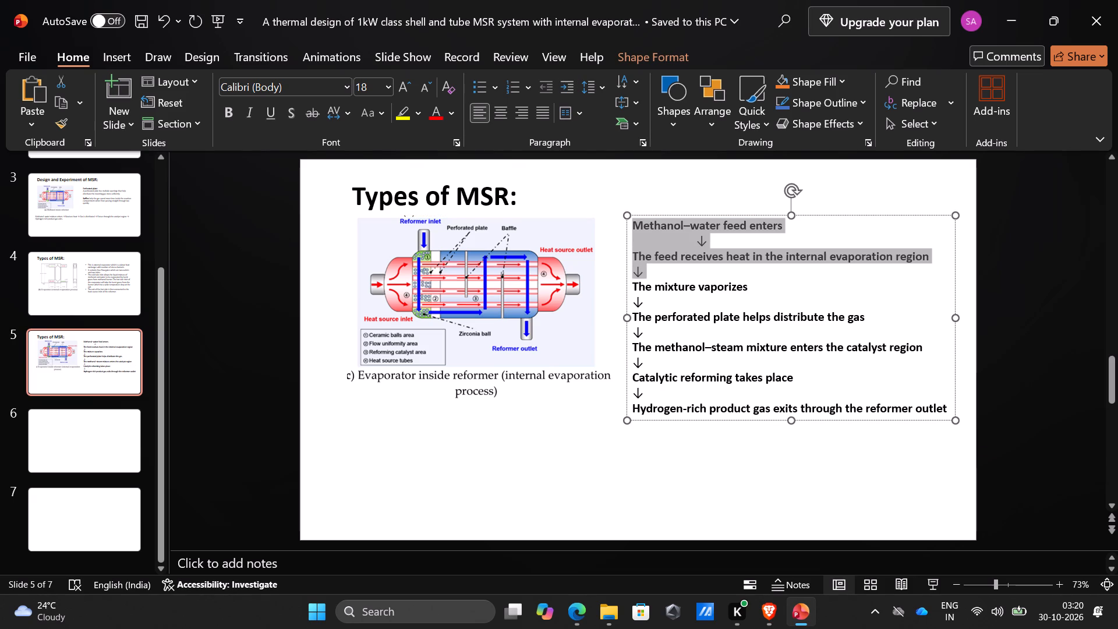
{"action": "left_click_drag", "start_coordinate": [682, 277], "coordinate": [944, 405]}
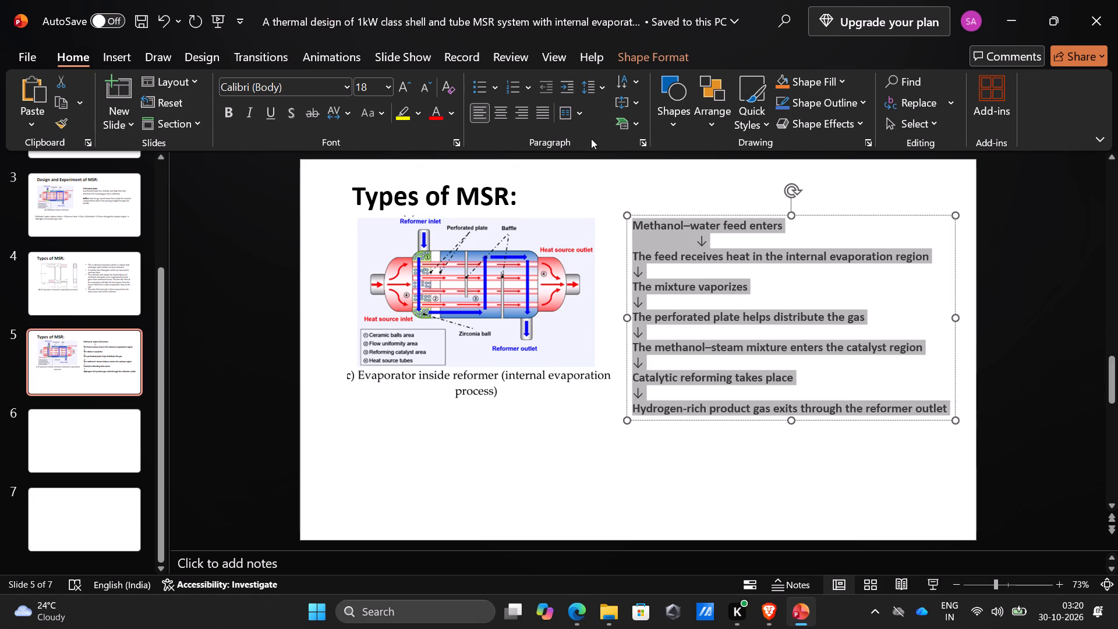
{"action": "left_click", "coordinate": [507, 114]}
{"action": "left_click", "coordinate": [670, 167]}
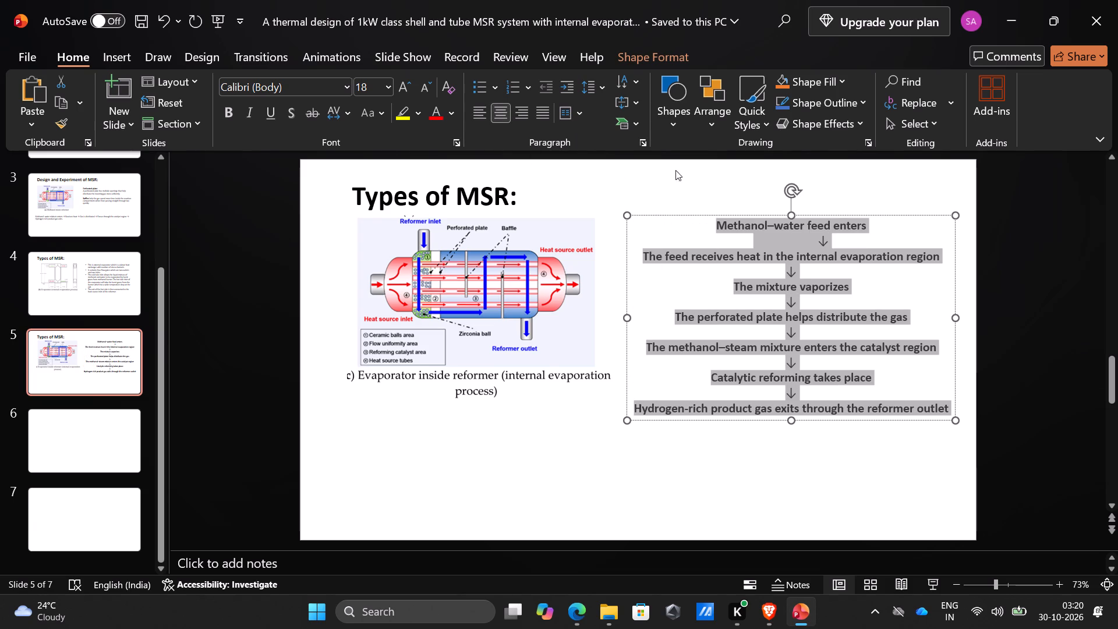
Remove the leading spaces before the first down arrow on slide 5, keeping the arrow centred on its own line below "Methanol–water feed enters".
{"action": "left_click", "coordinate": [809, 241]}
{"action": "key", "text": "Right"}
{"action": "key", "text": "Right"}
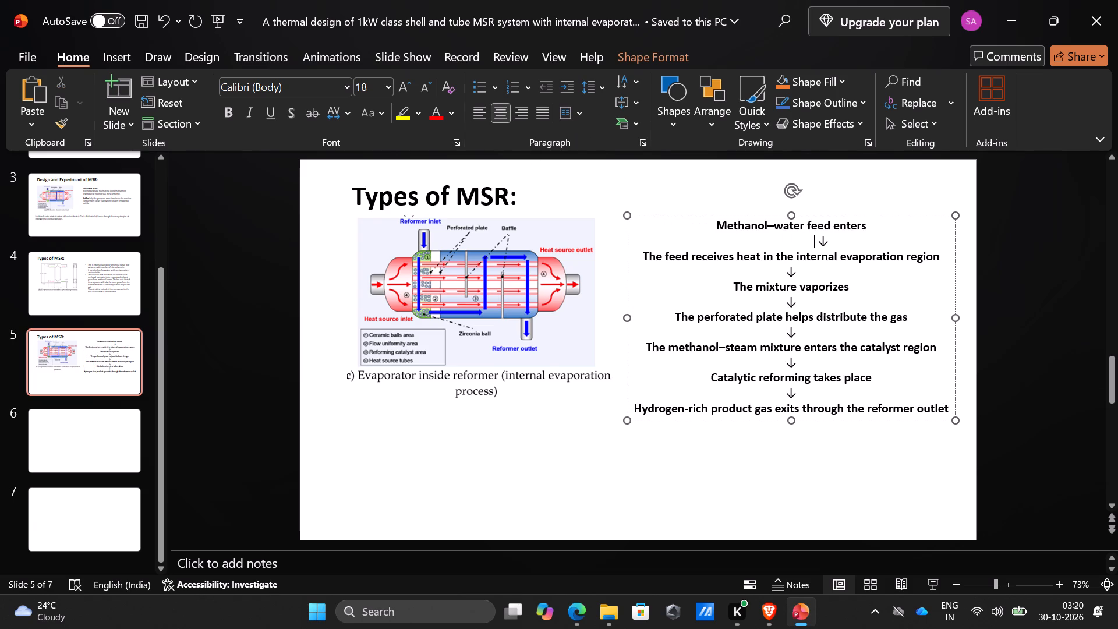
{"action": "key", "text": "Right"}
{"action": "key", "text": "BackSpace"}
{"action": "key", "text": "BackSpace"}
{"action": "key", "text": "BackSpace"}
{"action": "key", "text": "BackSpace"}
{"action": "key", "text": "BackSpace"}
{"action": "key", "text": "BackSpace"}
{"action": "key", "text": "BackSpace"}
{"action": "key", "text": "BackSpace"}
{"action": "key", "text": "BackSpace"}
{"action": "key", "text": "BackSpace"}
{"action": "key", "text": "BackSpace"}
{"action": "key", "text": "BackSpace"}
{"action": "key", "text": "BackSpace"}
{"action": "key", "text": "BackSpace"}
{"action": "key", "text": "BackSpace"}
{"action": "key", "text": "BackSpace"}
{"action": "key", "text": "BackSpace"}
{"action": "key", "text": "BackSpace"}
{"action": "key", "text": "BackSpace"}
{"action": "key", "text": "BackSpace"}
{"action": "key", "text": "BackSpace"}
{"action": "key", "text": "BackSpace"}
{"action": "key", "text": "BackSpace"}
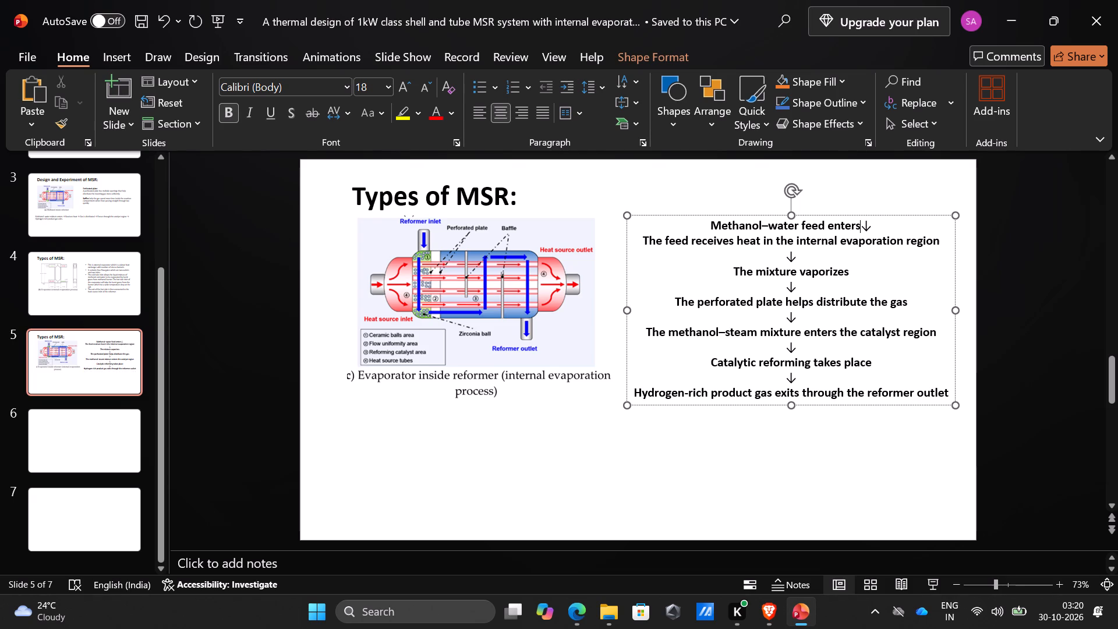
{"action": "key", "text": "Return"}
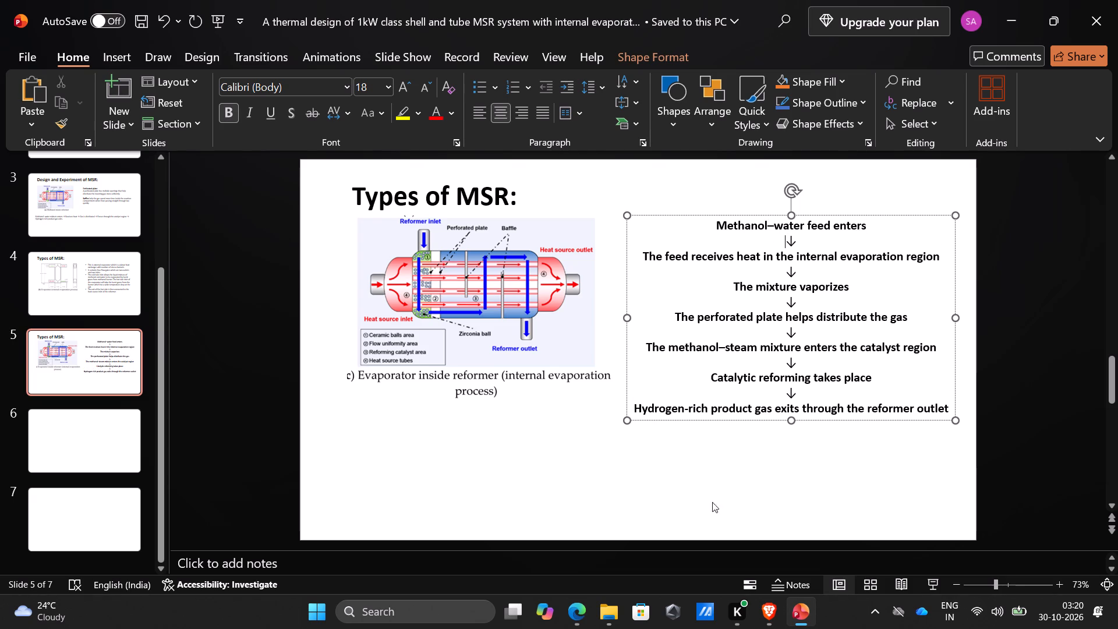
{"action": "left_click", "coordinate": [702, 472]}
Copy the title "Types of MSR:" from slide 5 into the title placeholder of slide 6.
{"action": "left_click", "coordinate": [86, 431]}
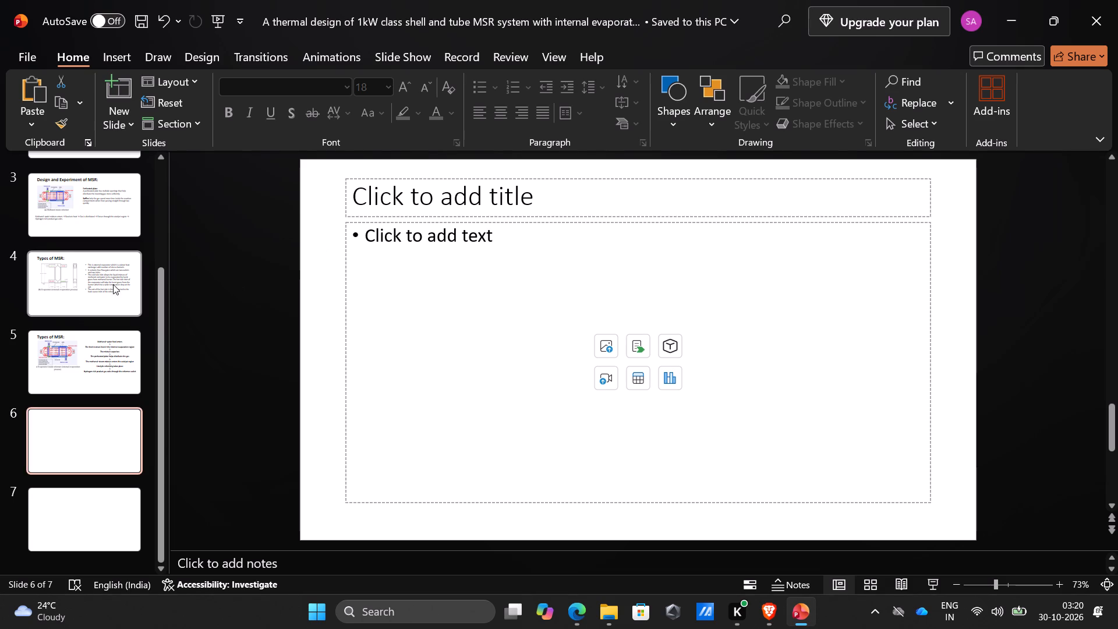
{"action": "left_click", "coordinate": [83, 359]}
{"action": "left_click", "coordinate": [397, 209]}
{"action": "key", "text": "ctrl+a"}
{"action": "key", "text": "ctrl+c"}
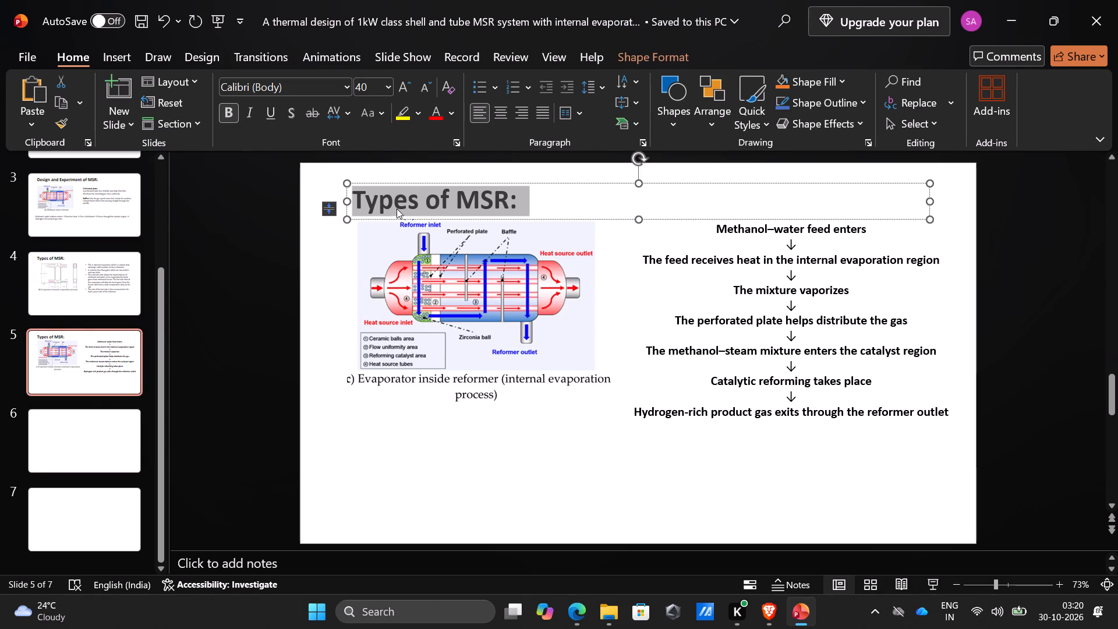
{"action": "left_click", "coordinate": [68, 458]}
{"action": "left_click", "coordinate": [461, 198]}
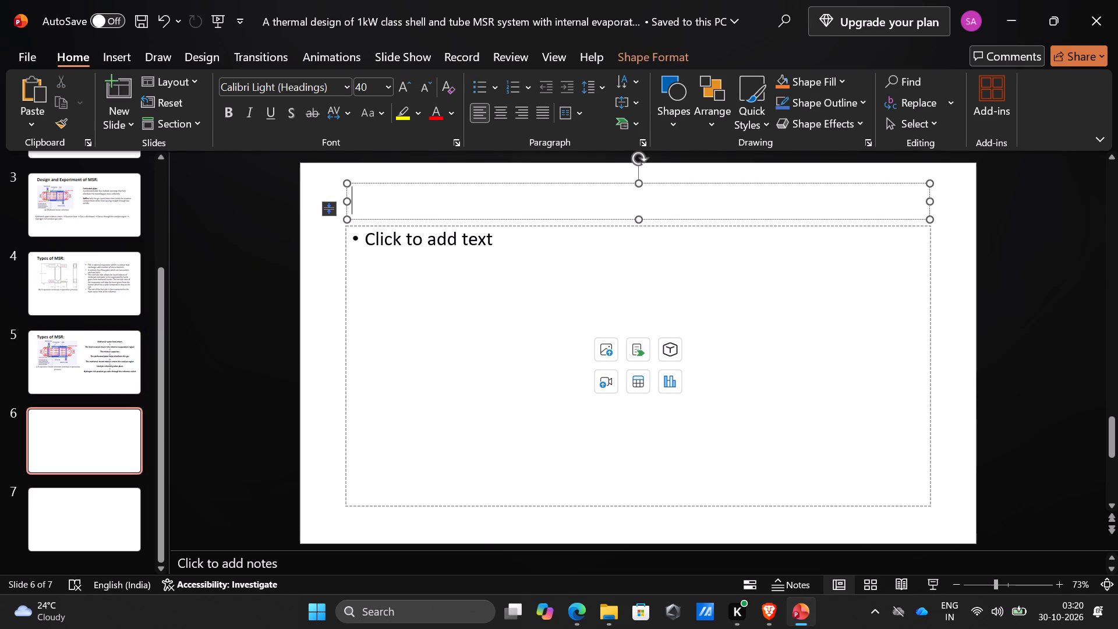
{"action": "key", "text": "ctrl+v"}
Format the slide 6 title "Types of MSR:" as bold in the Calibri (Body) font.
{"action": "left_click", "coordinate": [347, 85]}
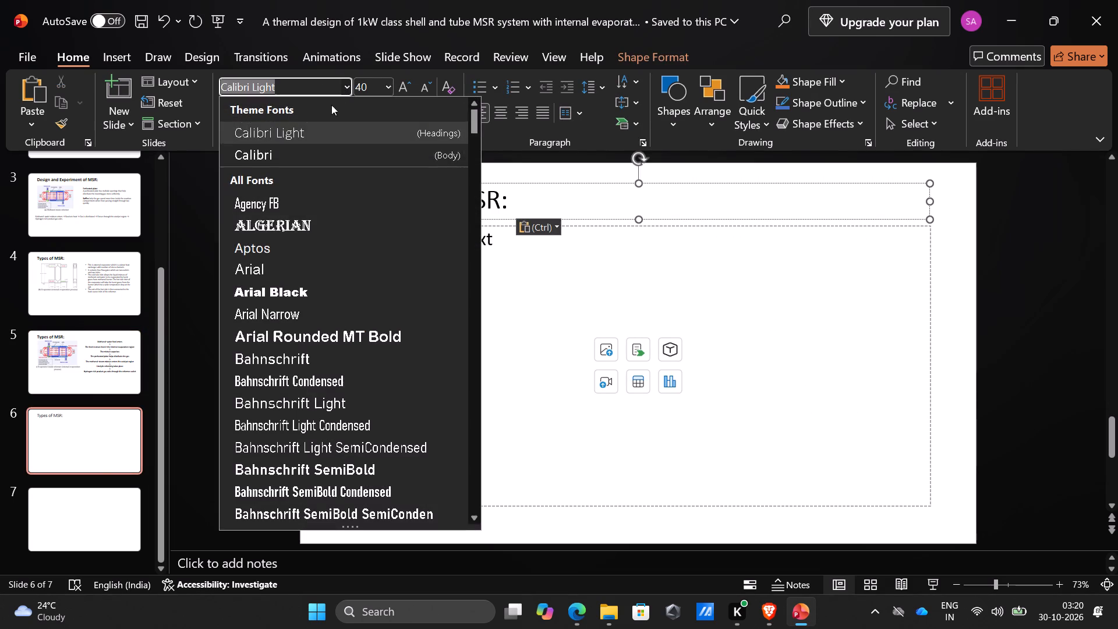
{"action": "left_click", "coordinate": [318, 158]}
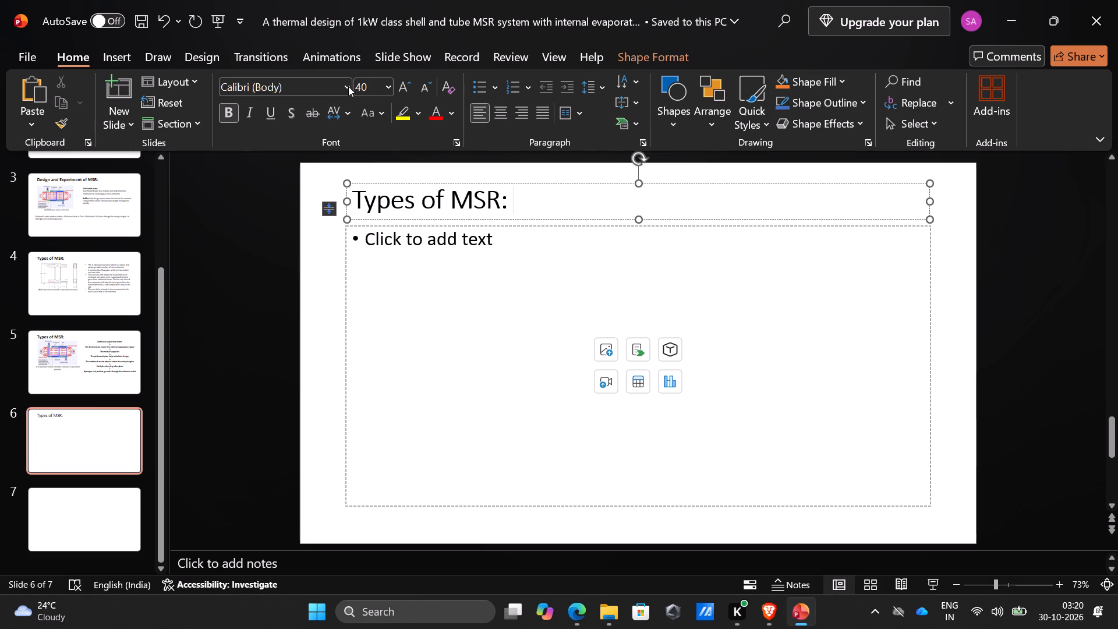
{"action": "left_click", "coordinate": [348, 86]}
{"action": "left_click", "coordinate": [348, 86]}
{"action": "double_click", "coordinate": [235, 113]}
{"action": "left_click_drag", "start_coordinate": [528, 204], "coordinate": [424, 190]}
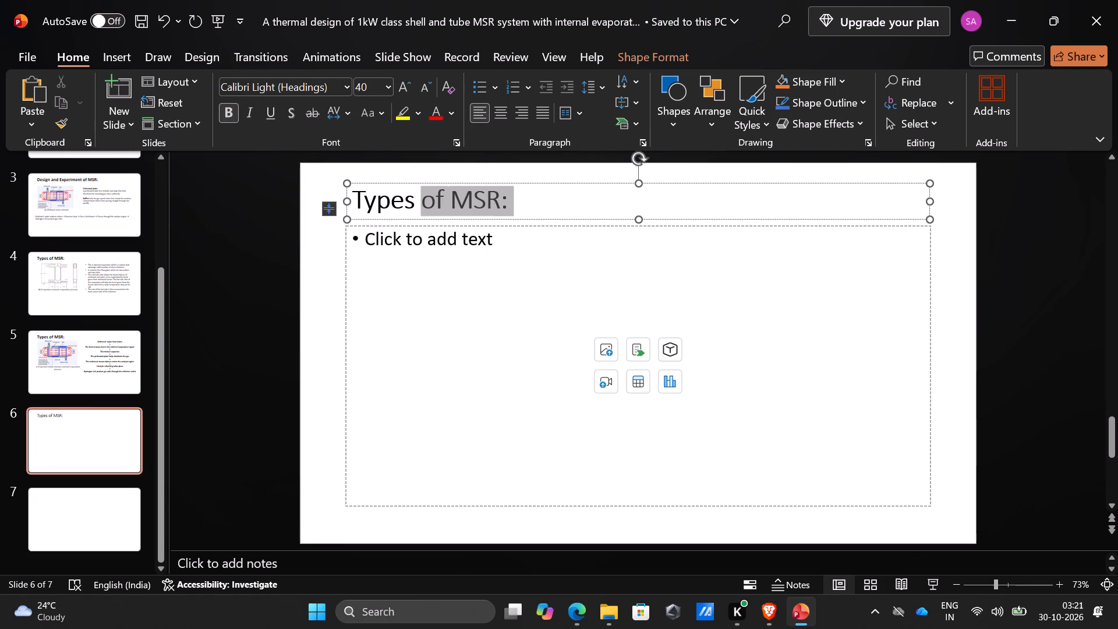
{"action": "left_click_drag", "start_coordinate": [424, 190], "coordinate": [370, 190]}
{"action": "left_click", "coordinate": [349, 83]}
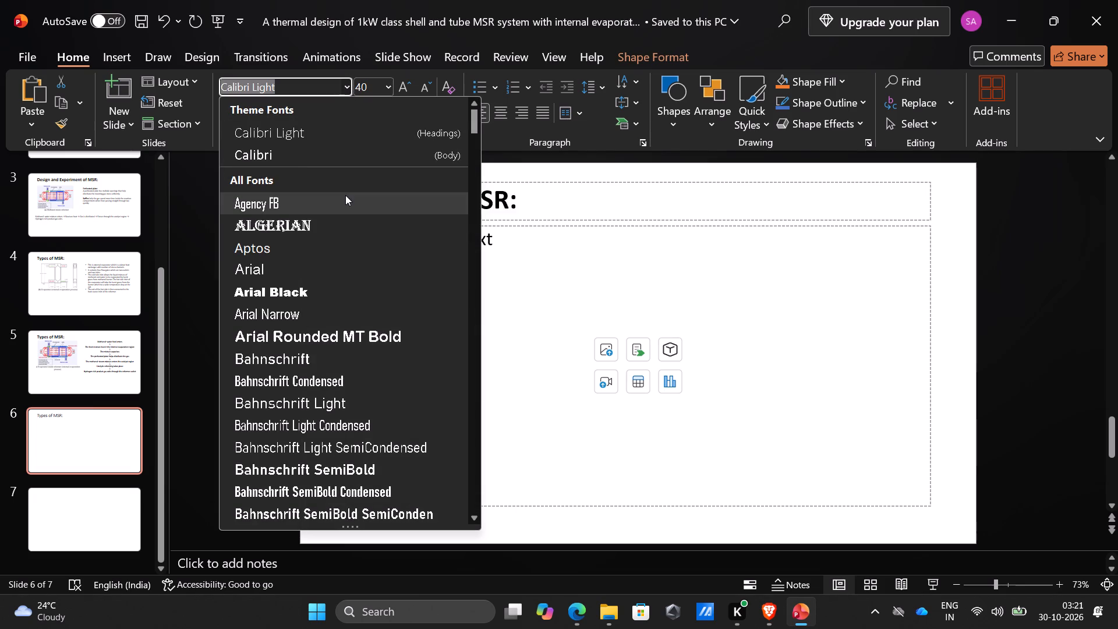
{"action": "left_click", "coordinate": [351, 160]}
{"action": "left_click", "coordinate": [239, 196]}
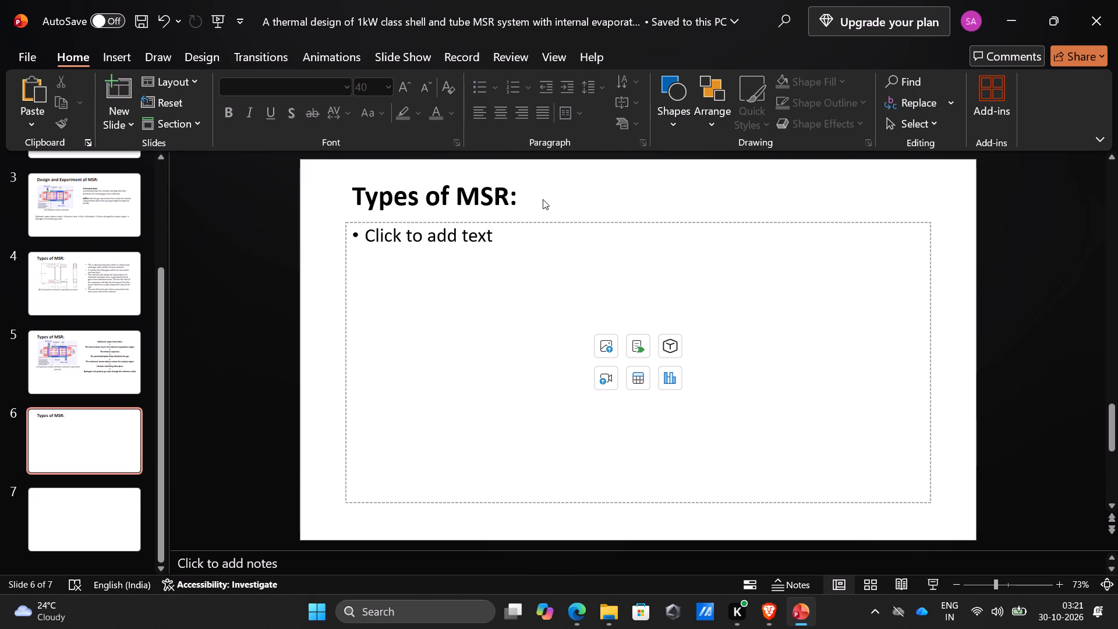
{"action": "left_click", "coordinate": [544, 199]}
{"action": "left_click", "coordinate": [523, 196]}
{"action": "left_click", "coordinate": [426, 287]}
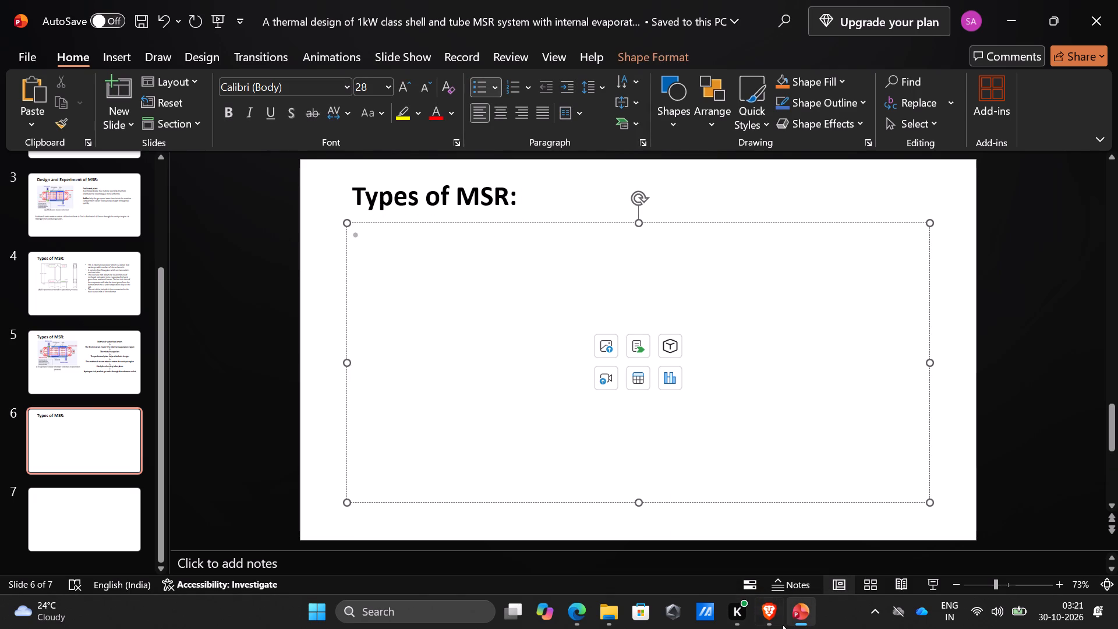
In the ChatGPT conversation in Brave, look for the explanation of the next figure, the Auxiliary Heat Recovery Module.
{"action": "left_click", "coordinate": [766, 550]}
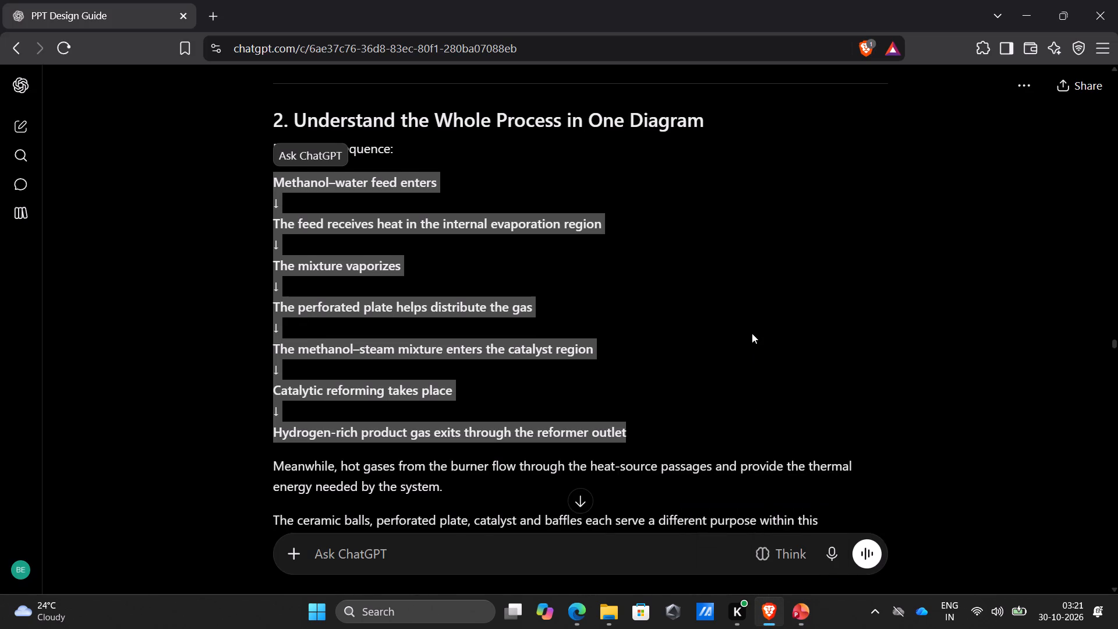
{"action": "scroll", "coordinate": [752, 333], "scroll_direction": "down", "scroll_amount": 6}
{"action": "left_click", "coordinate": [925, 302]}
{"action": "scroll", "coordinate": [925, 302], "scroll_direction": "down", "scroll_amount": 9}
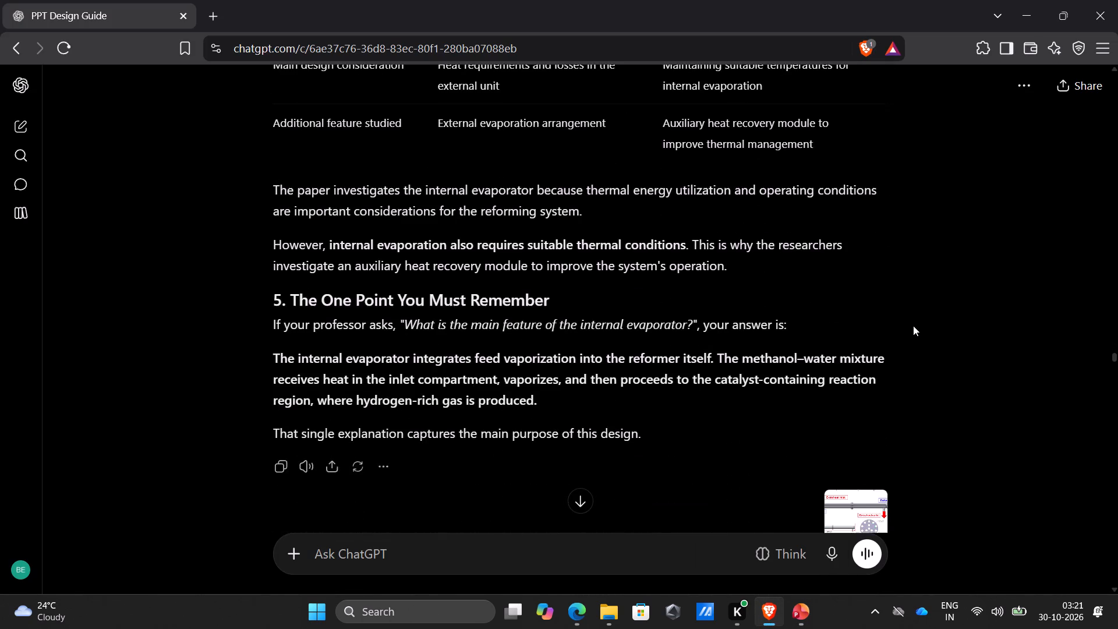
{"action": "scroll", "coordinate": [913, 326], "scroll_direction": "down", "scroll_amount": 5}
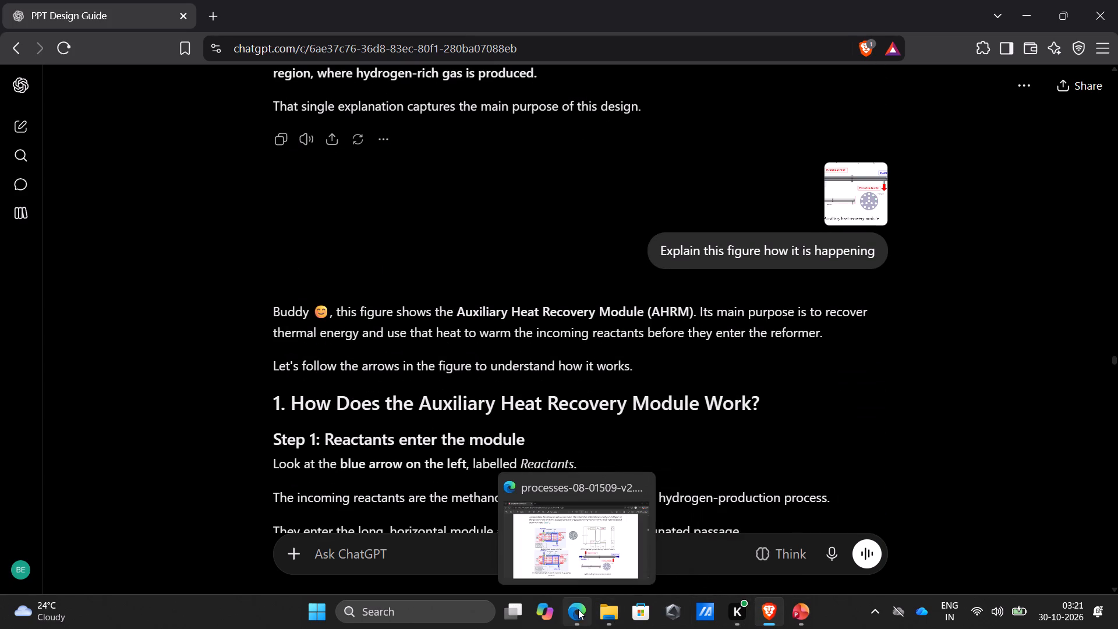
In the PDF in Edge, capture and copy Figure 1(d), "Auxiliary heat recovery module", together with its caption.
{"action": "left_click", "coordinate": [579, 546]}
{"action": "scroll", "coordinate": [660, 408], "scroll_direction": "down", "scroll_amount": 1}
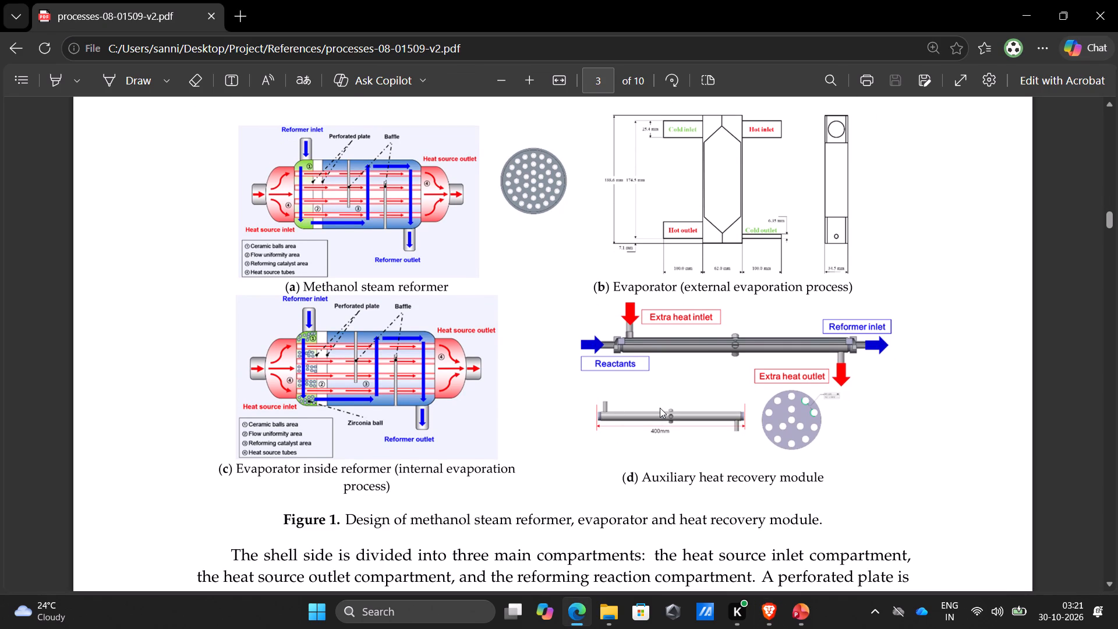
{"action": "key", "text": "ctrl+shift+s"}
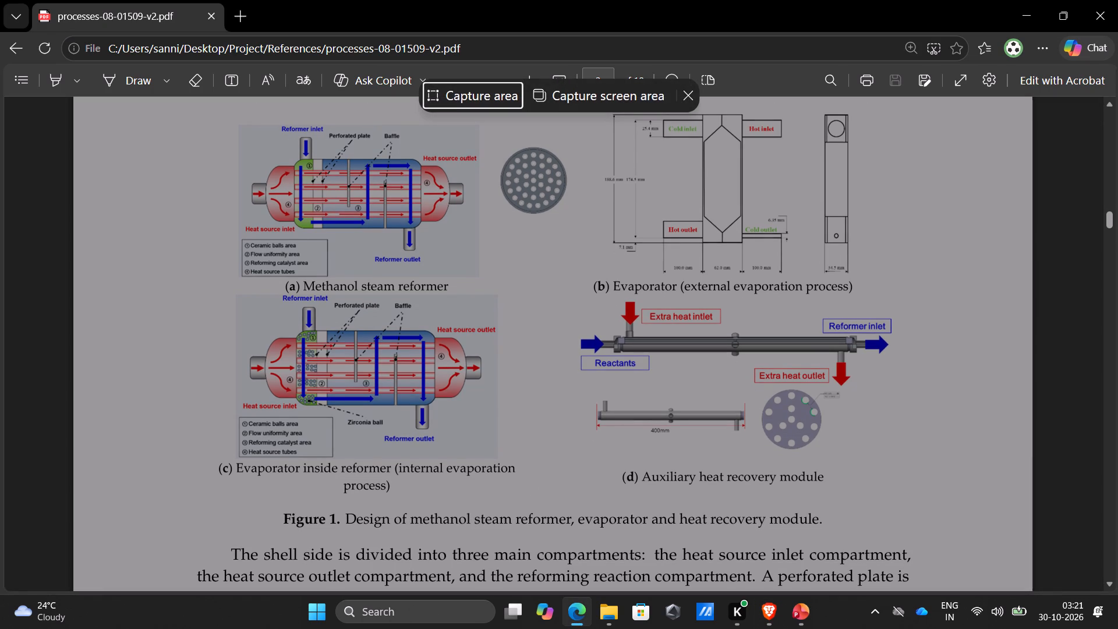
{"action": "left_click_drag", "start_coordinate": [576, 292], "coordinate": [900, 496]}
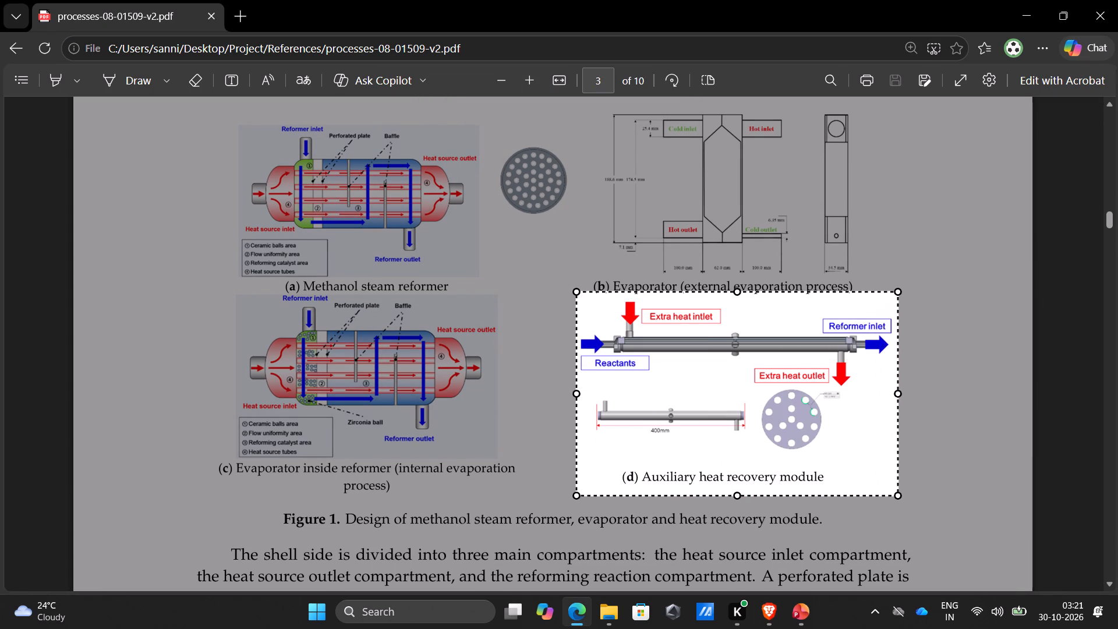
{"action": "left_click_drag", "start_coordinate": [900, 496], "coordinate": [897, 497]}
{"action": "left_click", "coordinate": [618, 522]}
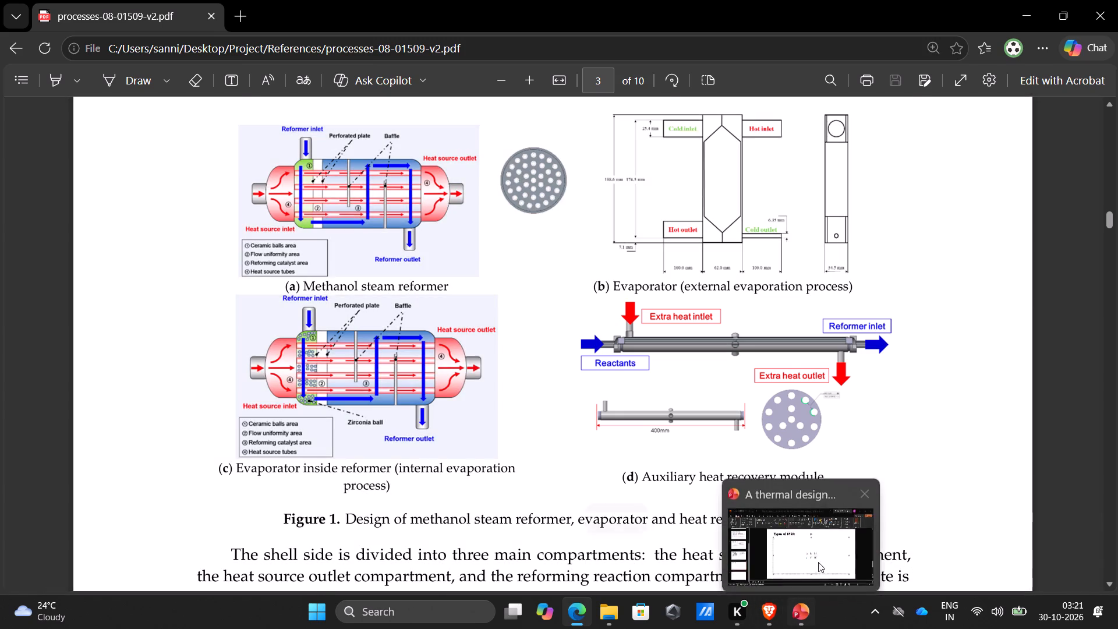
Paste the auxiliary heat recovery module figure onto slide 6 in PowerPoint and place it directly below the title, aligned with the title's left edge.
{"action": "left_click", "coordinate": [815, 531]}
{"action": "key", "text": "ctrl+v"}
{"action": "left_click_drag", "start_coordinate": [654, 331], "coordinate": [648, 332]}
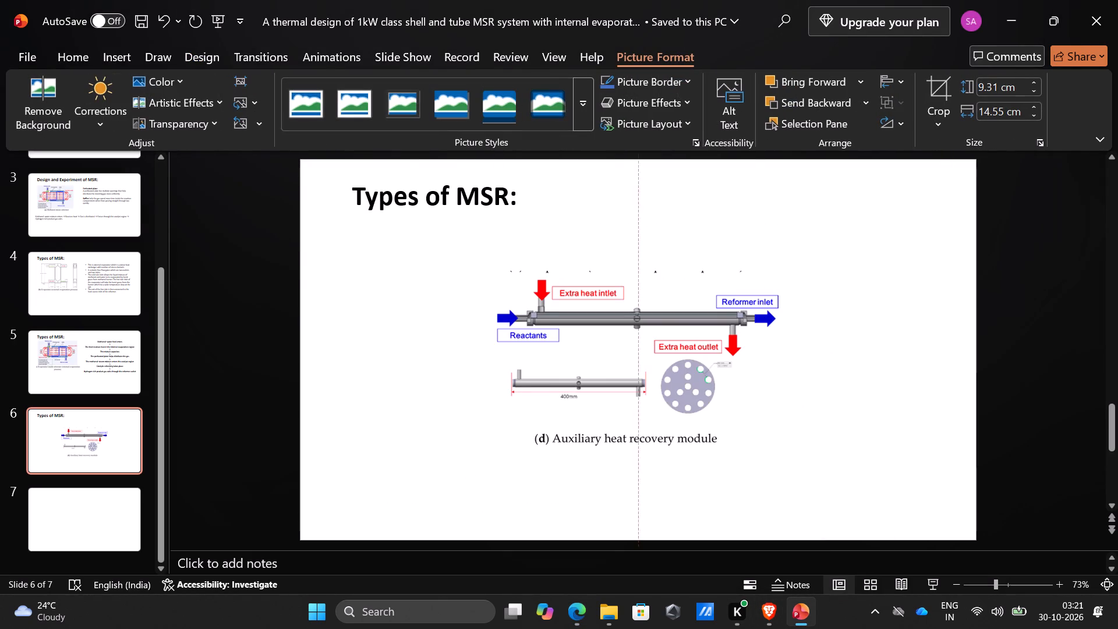
{"action": "left_click_drag", "start_coordinate": [648, 332], "coordinate": [501, 282]}
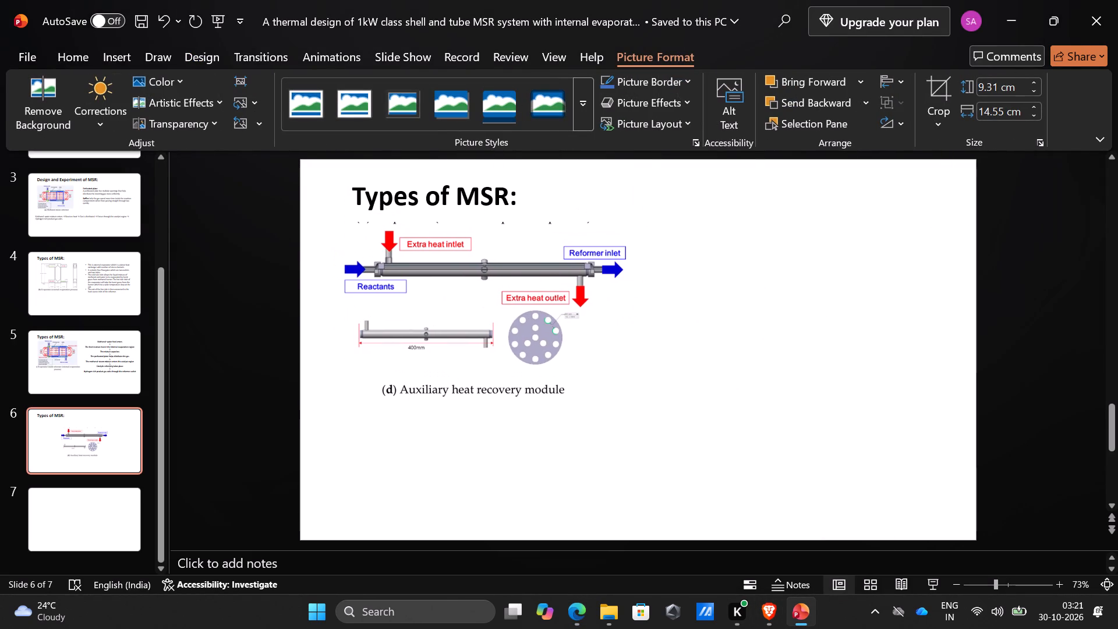
{"action": "left_click_drag", "start_coordinate": [501, 282], "coordinate": [507, 281]}
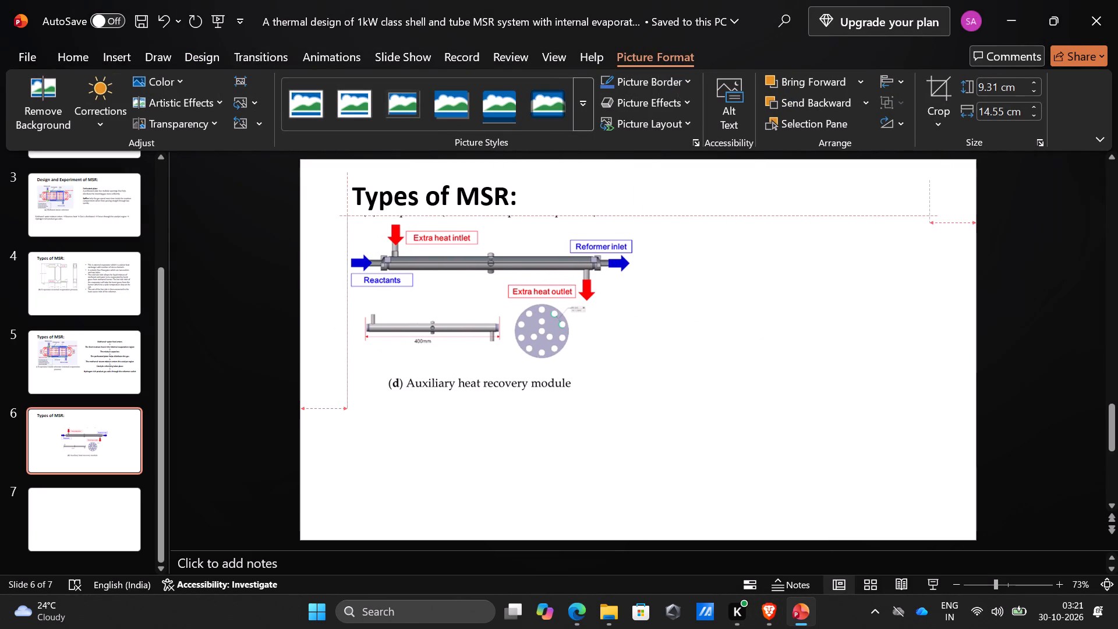
{"action": "left_click_drag", "start_coordinate": [507, 281], "coordinate": [507, 281]}
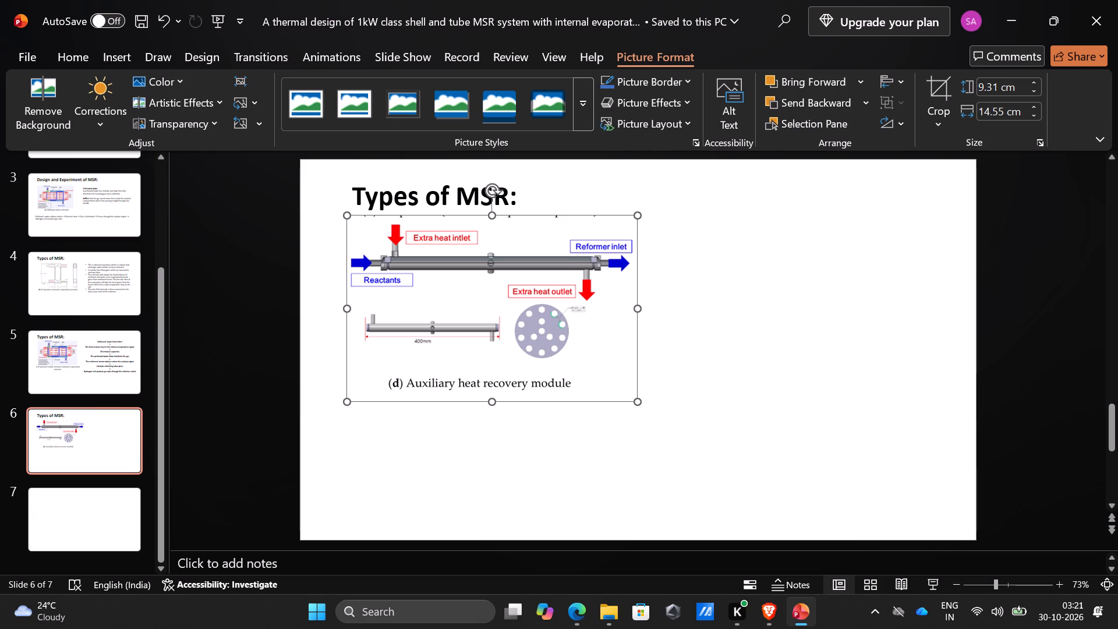
Extend the title of slide 4 to read "Types of MSR and add ons :".
{"action": "scroll", "coordinate": [79, 264], "scroll_direction": "up", "scroll_amount": 1}
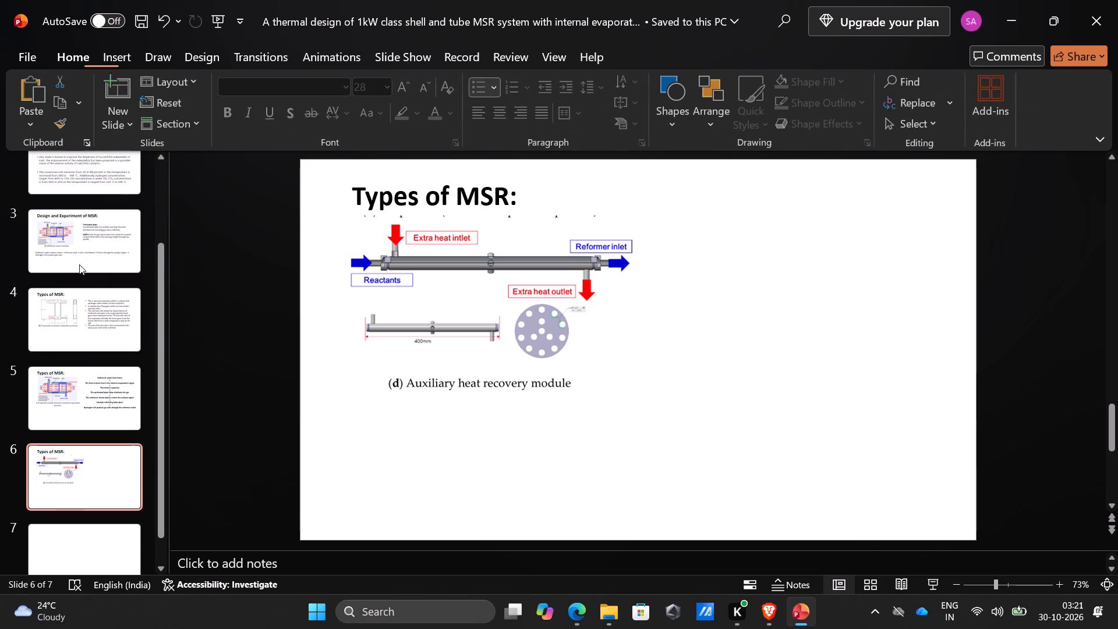
{"action": "left_click", "coordinate": [90, 248]}
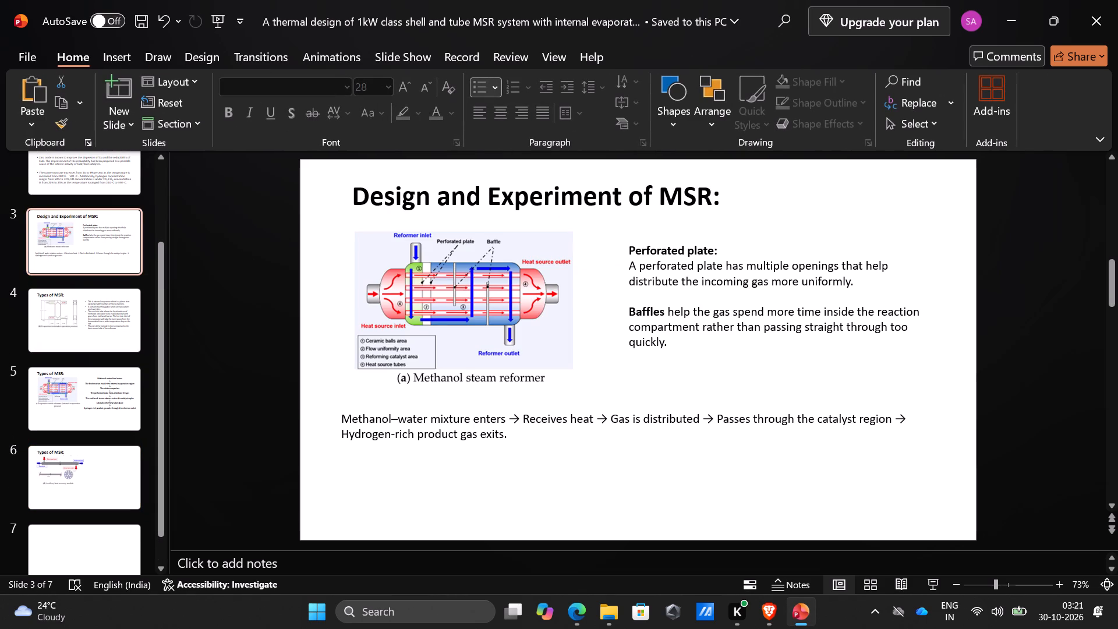
{"action": "left_click", "coordinate": [101, 329]}
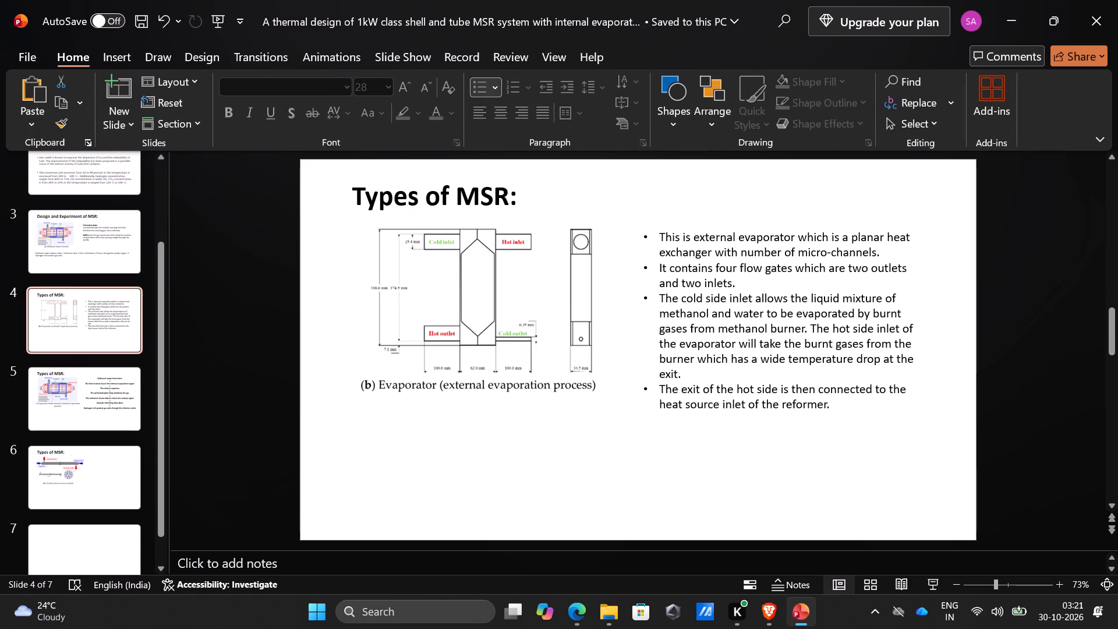
{"action": "left_click", "coordinate": [510, 199]}
{"action": "key", "text": "space"}
{"action": "type", "text": "Na"}
{"action": "key", "text": "BackSpace"}
{"action": "key", "text": "BackSpace"}
{"action": "type", "text": "adn"}
{"action": "key", "text": "BackSpace"}
{"action": "key", "text": "BackSpace"}
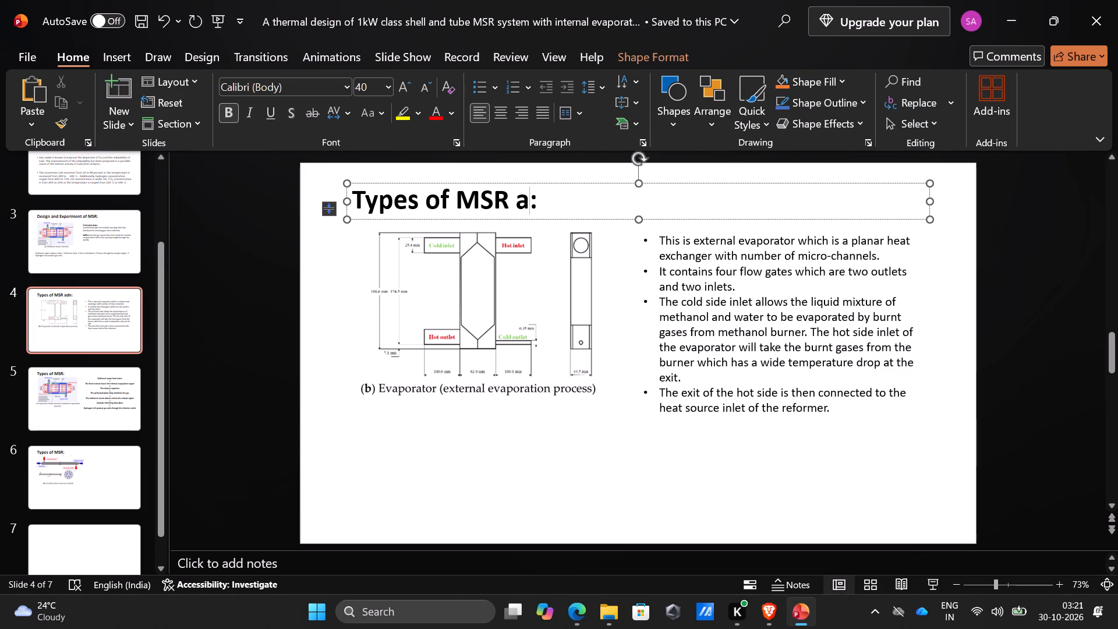
{"action": "type", "text": "nd"}
{"action": "key", "text": "space"}
{"action": "type", "text": "add ons"}
{"action": "key", "text": "space"}
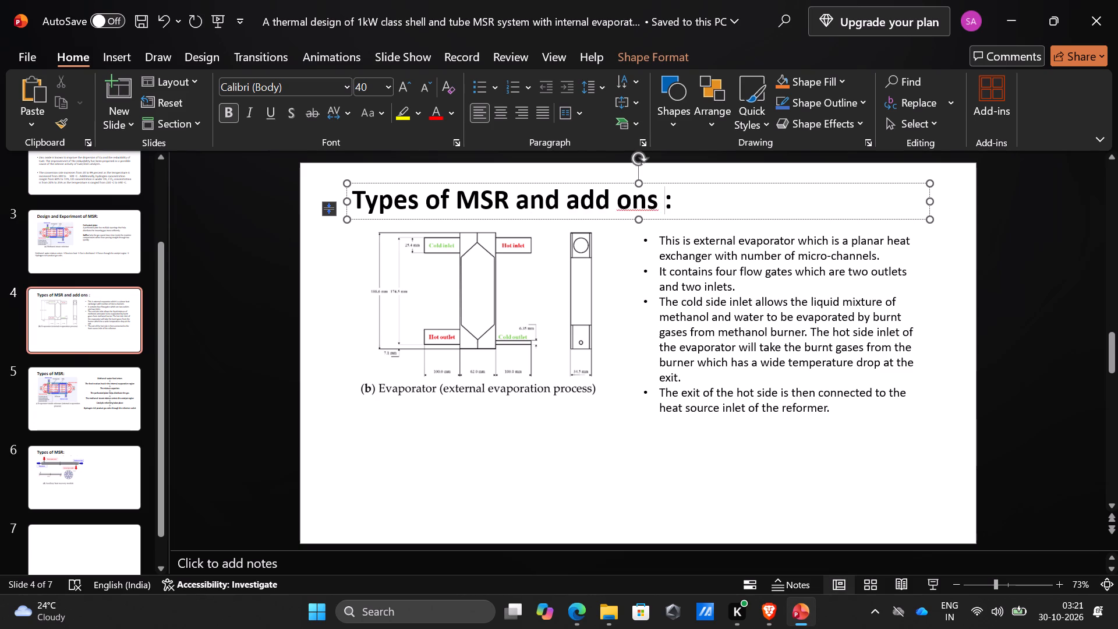
{"action": "right_click", "coordinate": [645, 201]}
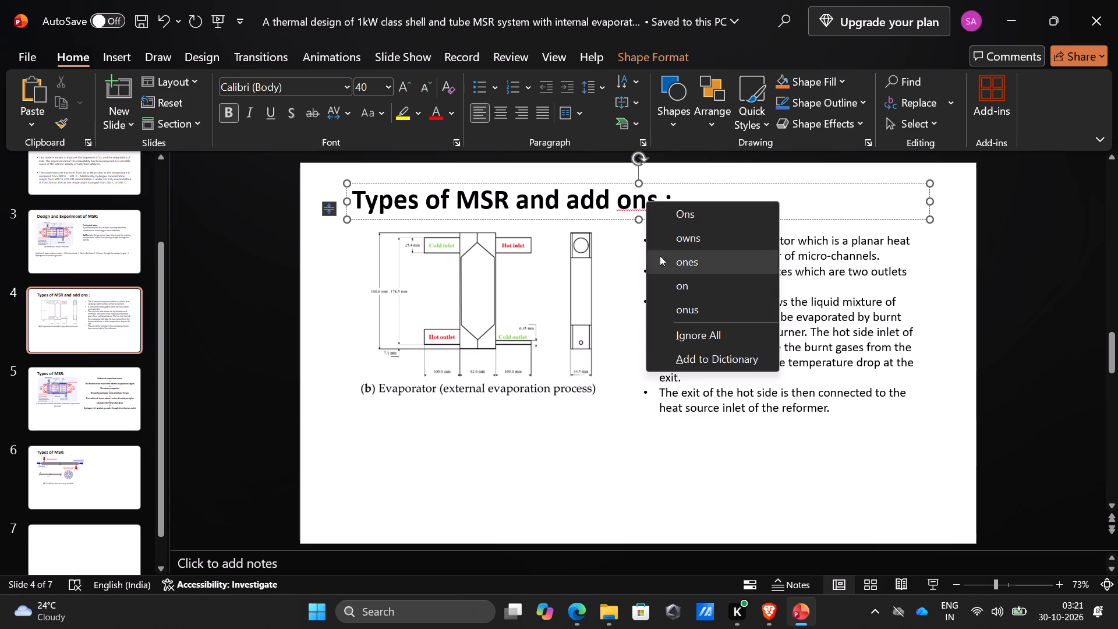
{"action": "left_click", "coordinate": [641, 199]}
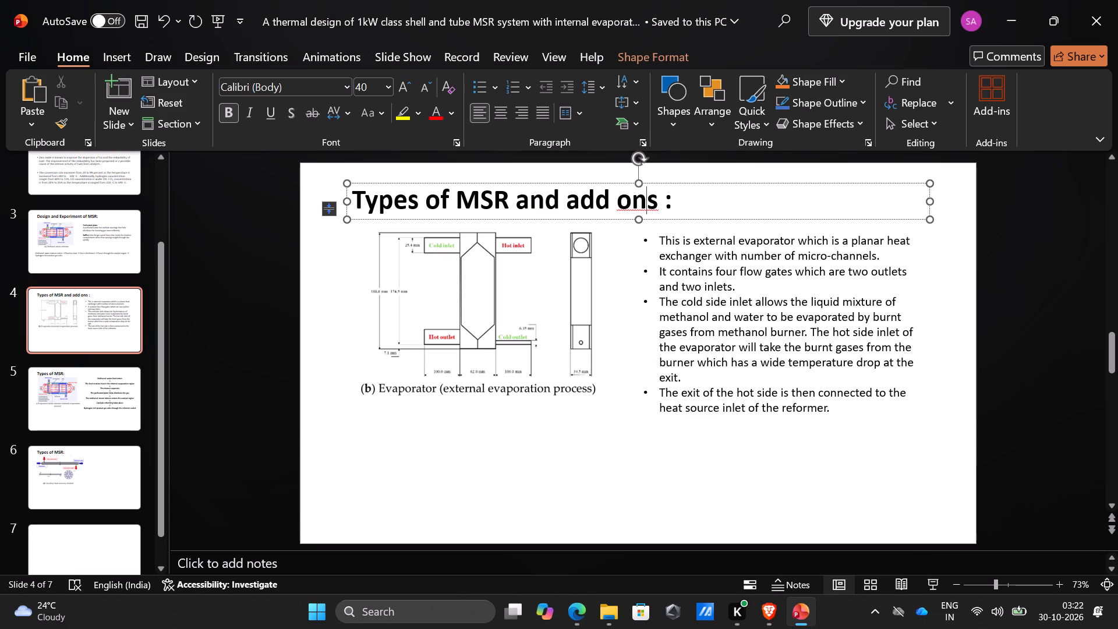
Select the whole title text "Types of MSR and add ons :" on slide 4.
{"action": "left_click", "coordinate": [638, 208]}
{"action": "key", "text": "ctrl+a"}
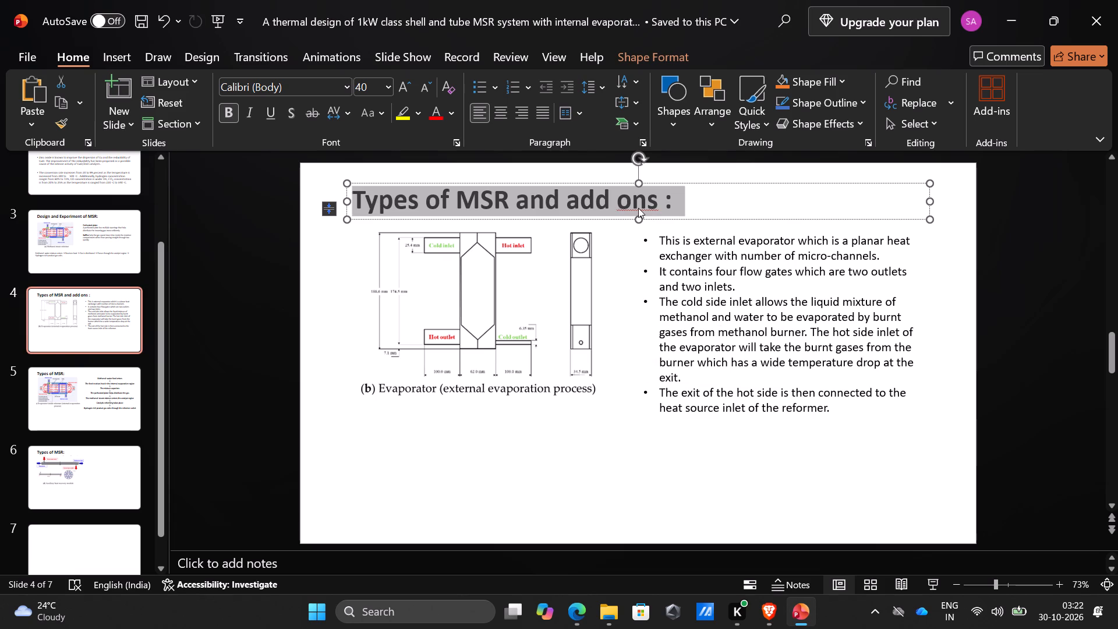
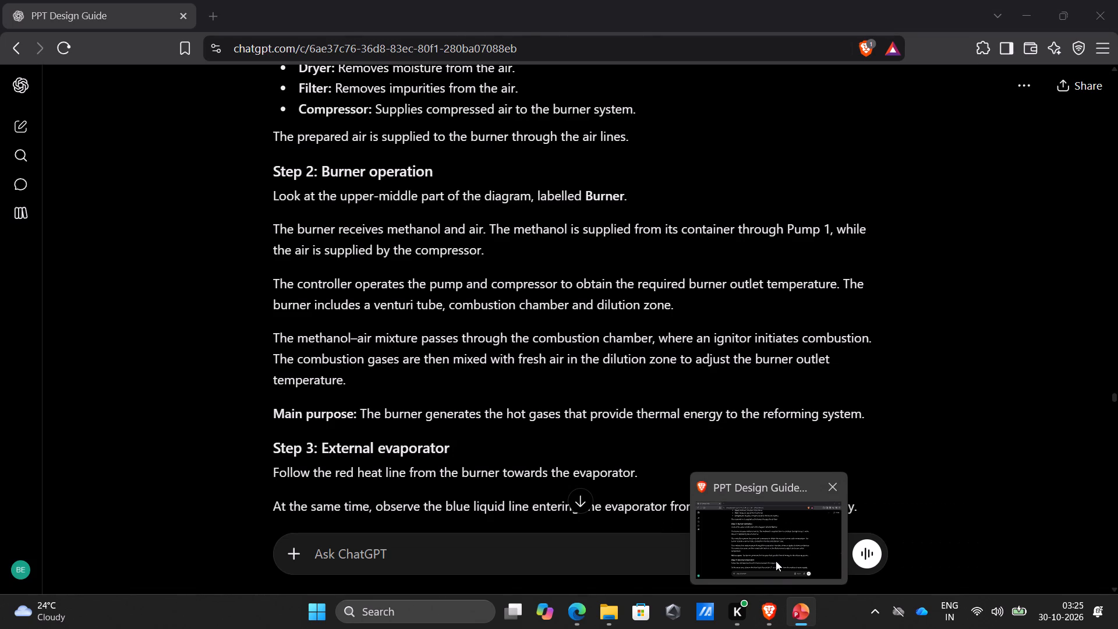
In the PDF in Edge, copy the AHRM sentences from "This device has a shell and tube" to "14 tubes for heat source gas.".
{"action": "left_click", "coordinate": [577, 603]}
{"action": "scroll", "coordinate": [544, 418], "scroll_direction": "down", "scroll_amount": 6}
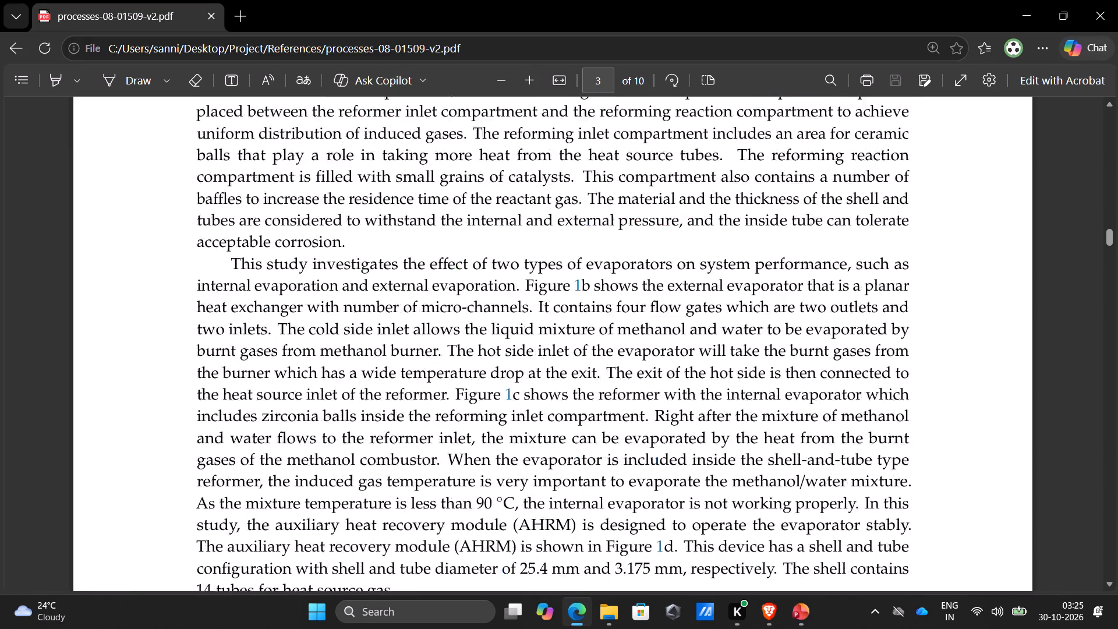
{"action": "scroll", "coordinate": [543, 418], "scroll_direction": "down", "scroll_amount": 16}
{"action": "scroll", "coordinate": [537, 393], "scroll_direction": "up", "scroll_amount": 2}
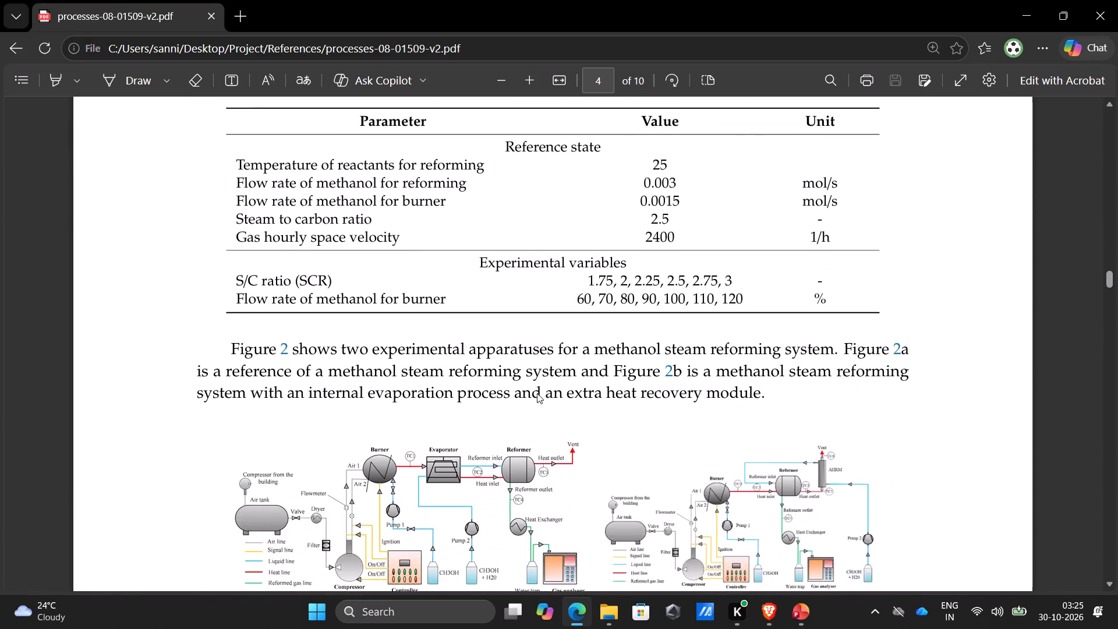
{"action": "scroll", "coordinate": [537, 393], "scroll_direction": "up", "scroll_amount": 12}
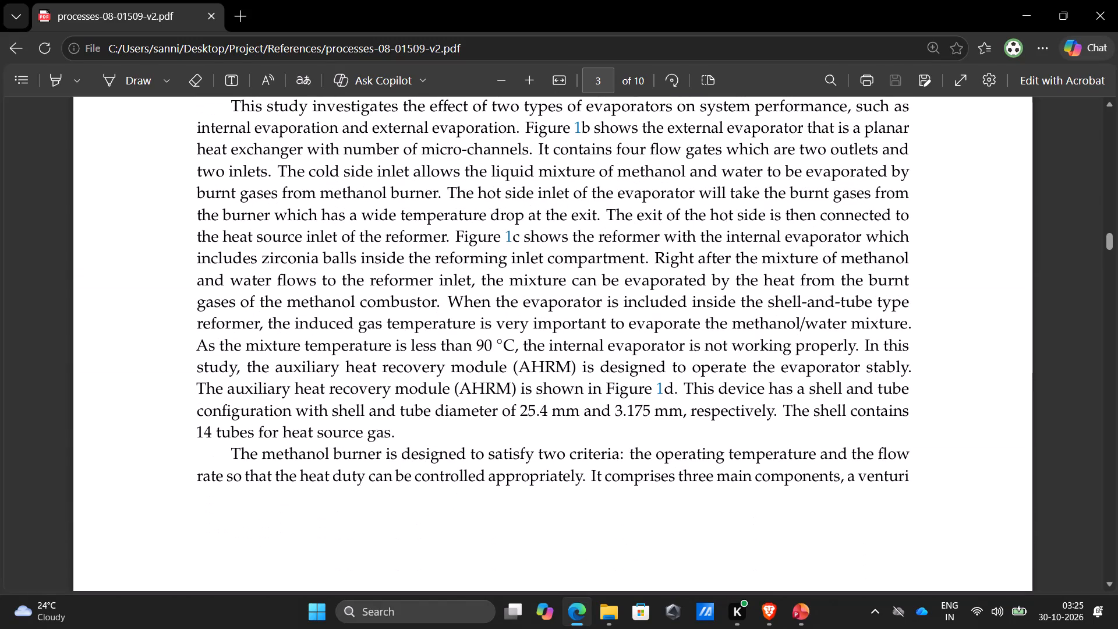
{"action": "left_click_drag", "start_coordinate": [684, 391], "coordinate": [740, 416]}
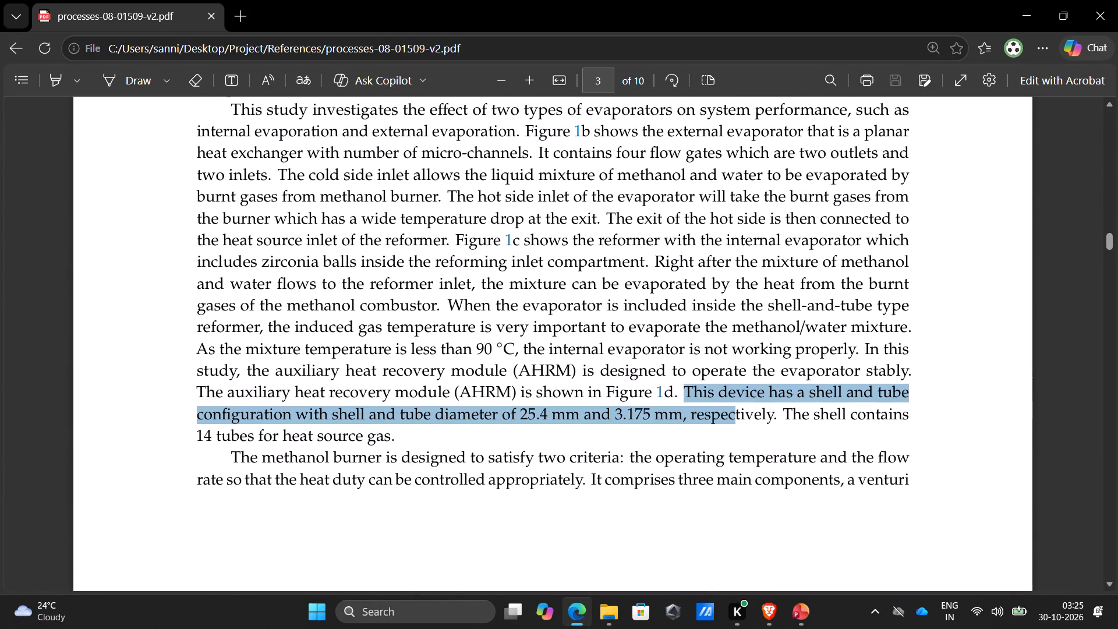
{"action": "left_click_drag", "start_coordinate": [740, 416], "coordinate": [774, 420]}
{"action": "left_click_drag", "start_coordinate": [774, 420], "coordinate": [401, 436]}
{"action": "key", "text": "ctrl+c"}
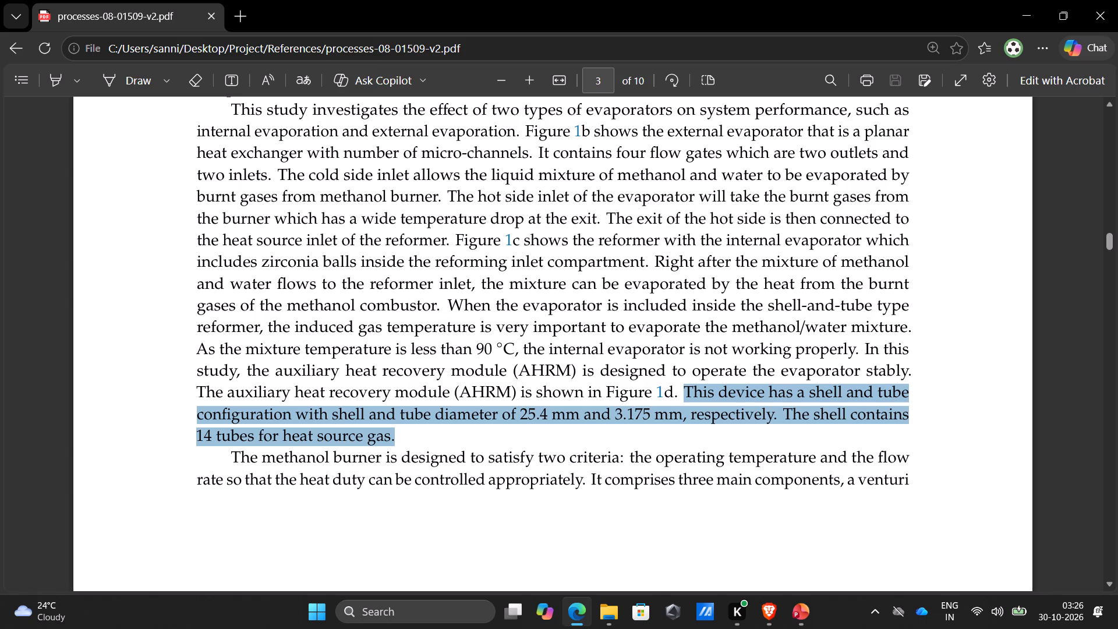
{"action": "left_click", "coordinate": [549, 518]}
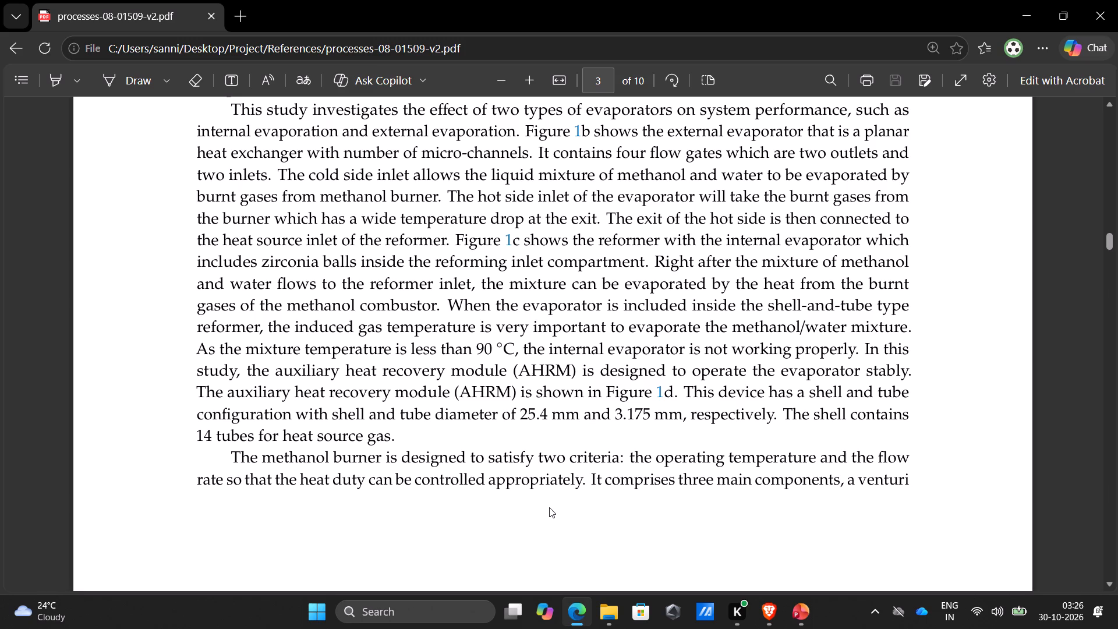
Examine Table 1 design parameters and Table 2 experimental conditions of the methanol steam reformer on page 4.
{"action": "scroll", "coordinate": [561, 503], "scroll_direction": "down", "scroll_amount": 5}
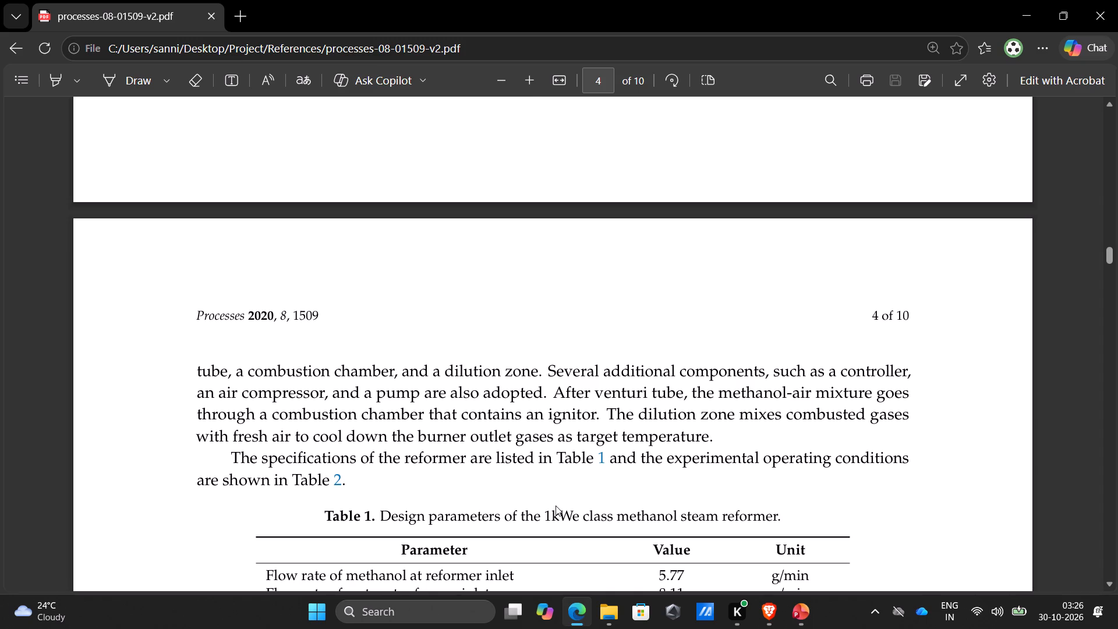
{"action": "scroll", "coordinate": [556, 506], "scroll_direction": "down", "scroll_amount": 6}
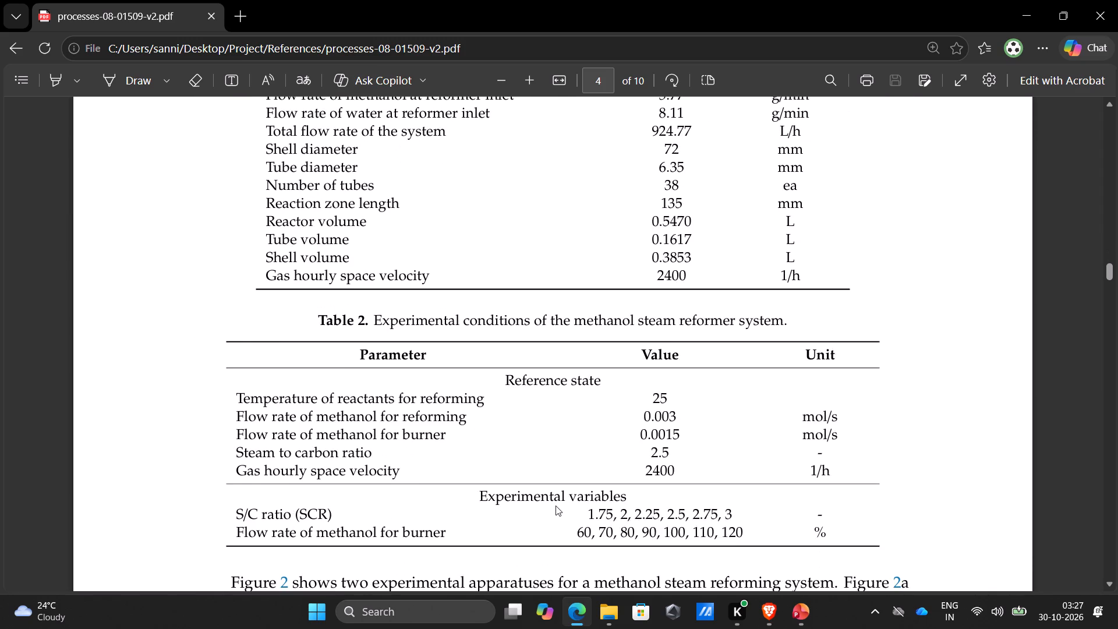
{"action": "scroll", "coordinate": [556, 506], "scroll_direction": "up", "scroll_amount": 2}
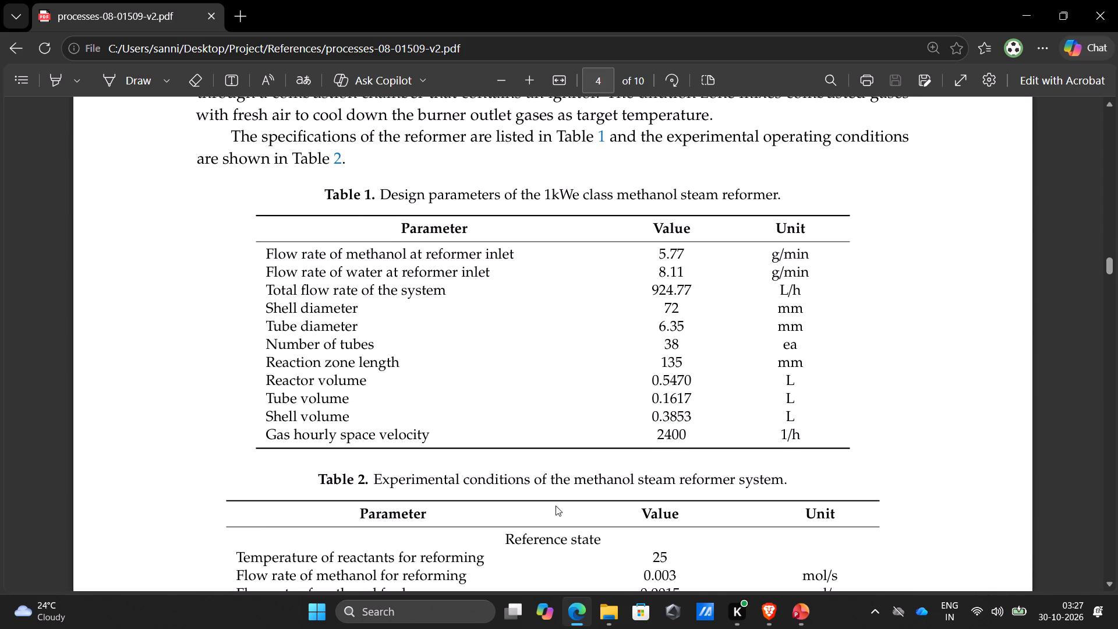
{"action": "scroll", "coordinate": [556, 506], "scroll_direction": "down", "scroll_amount": 2}
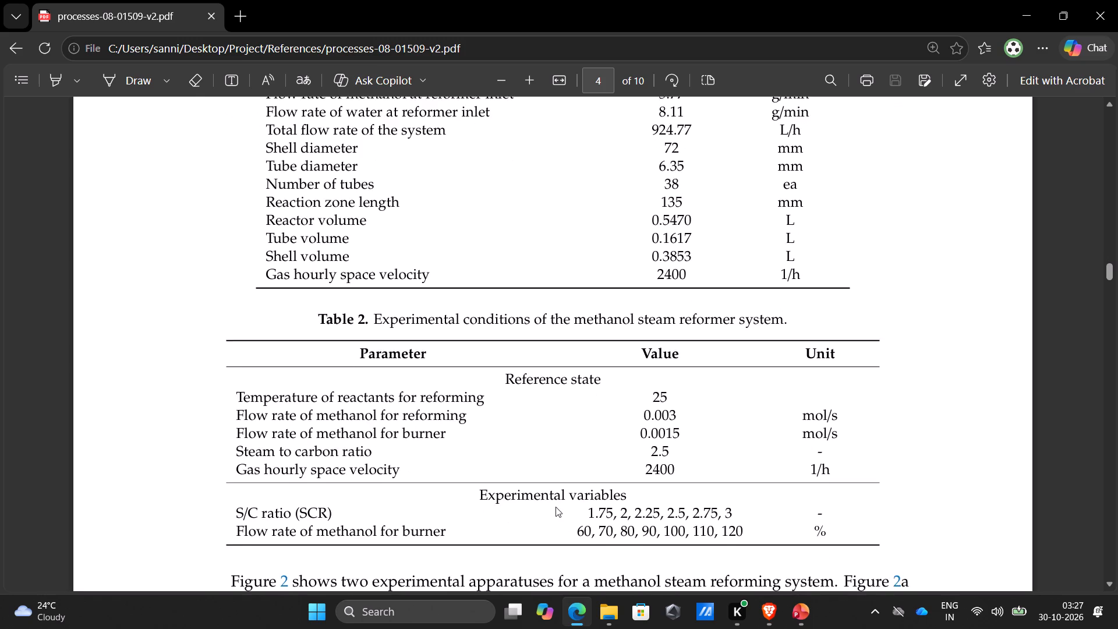
Copy the words "Experimental apparatus" from the Figure 2 caption on page 4 of the PDF.
{"action": "scroll", "coordinate": [556, 507], "scroll_direction": "down", "scroll_amount": 5}
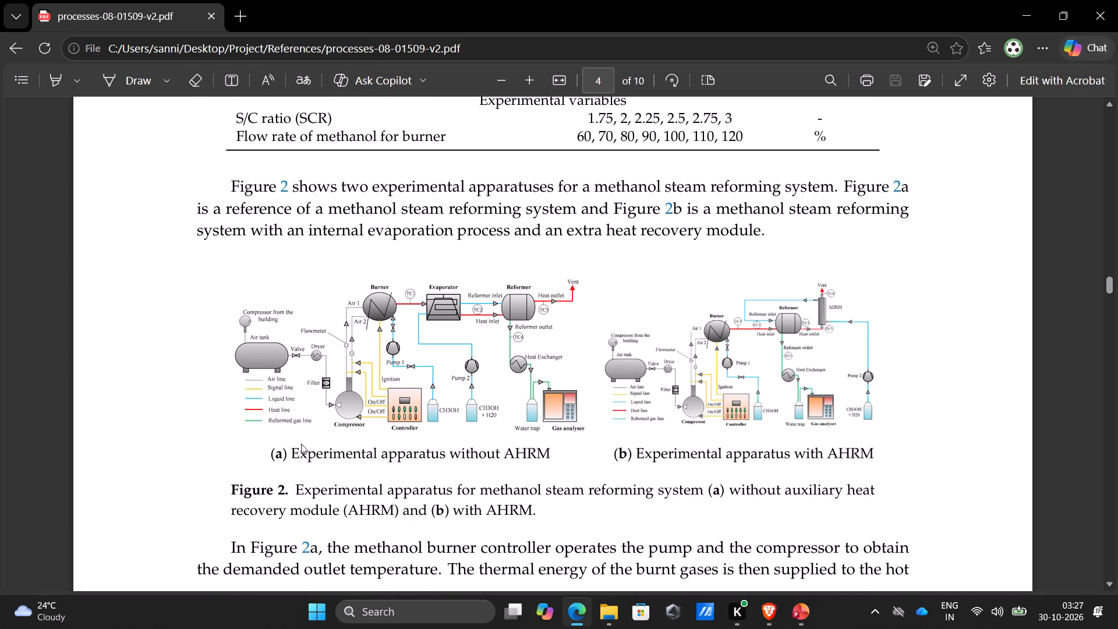
{"action": "left_click_drag", "start_coordinate": [292, 444], "coordinate": [427, 462]}
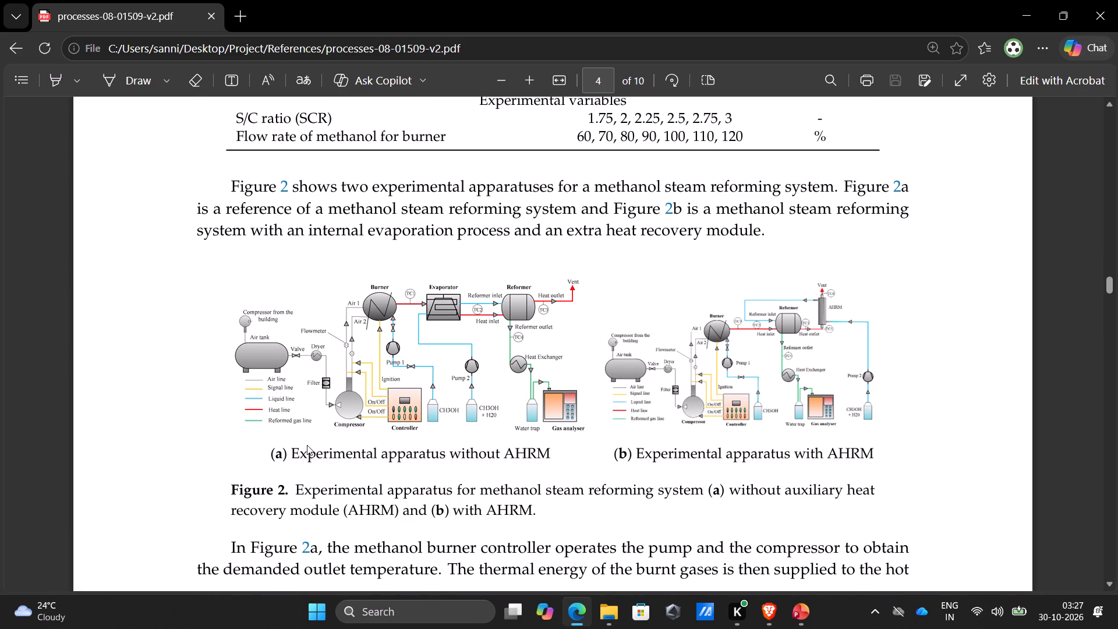
{"action": "left_click", "coordinate": [295, 445]}
{"action": "double_click", "coordinate": [293, 446]}
{"action": "scroll", "coordinate": [323, 448], "scroll_direction": "down", "scroll_amount": 1}
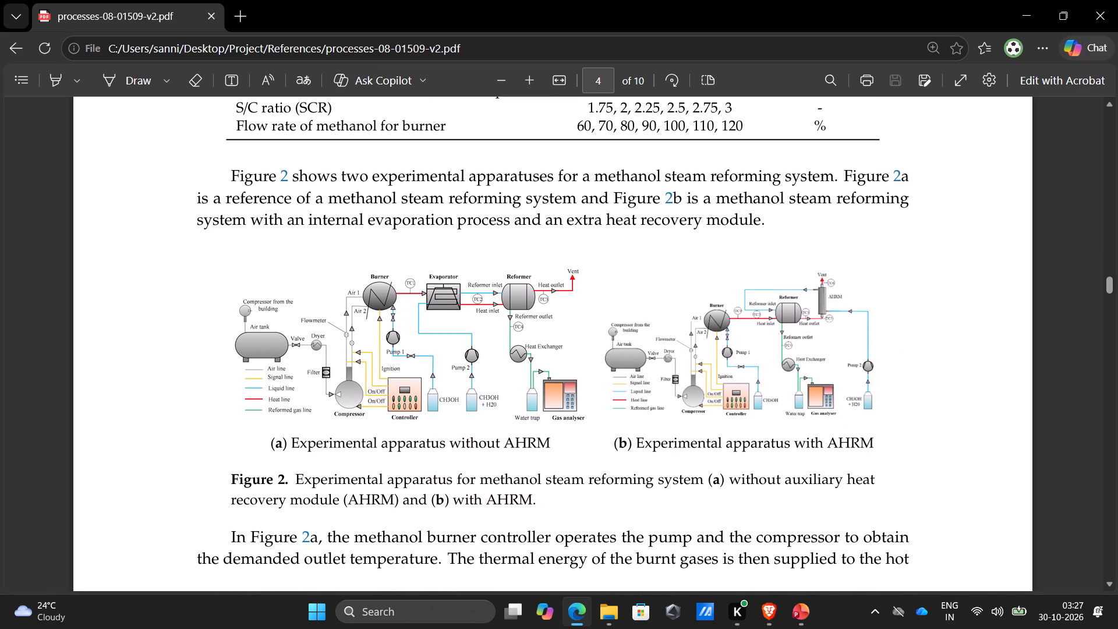
{"action": "left_click_drag", "start_coordinate": [296, 401], "coordinate": [498, 409]}
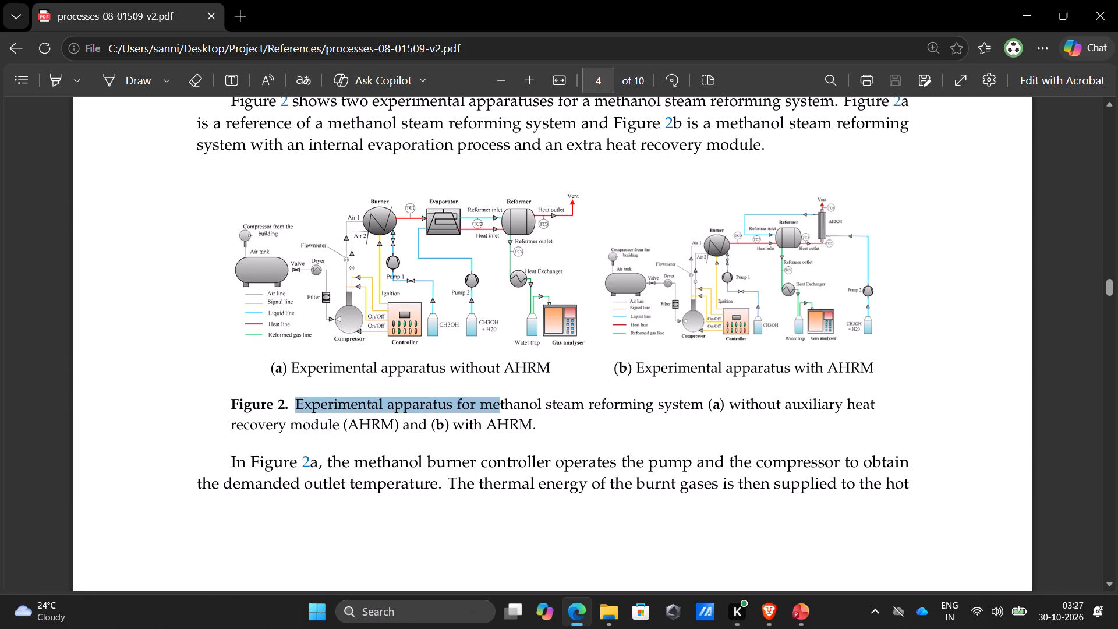
{"action": "left_click_drag", "start_coordinate": [498, 409], "coordinate": [454, 402]}
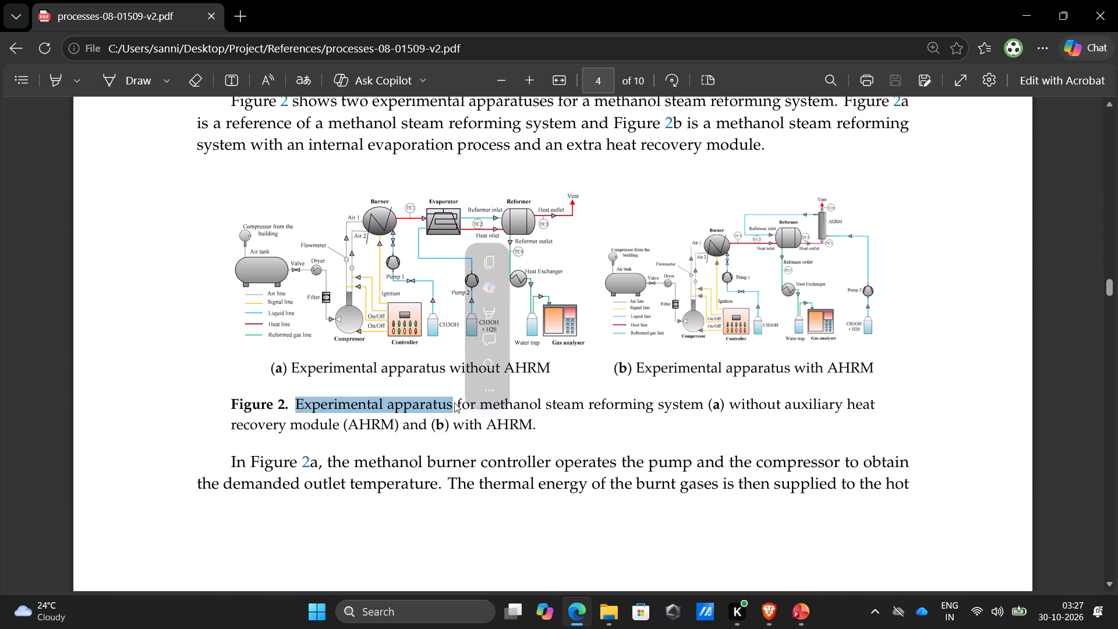
{"action": "key", "text": "ctrl+c"}
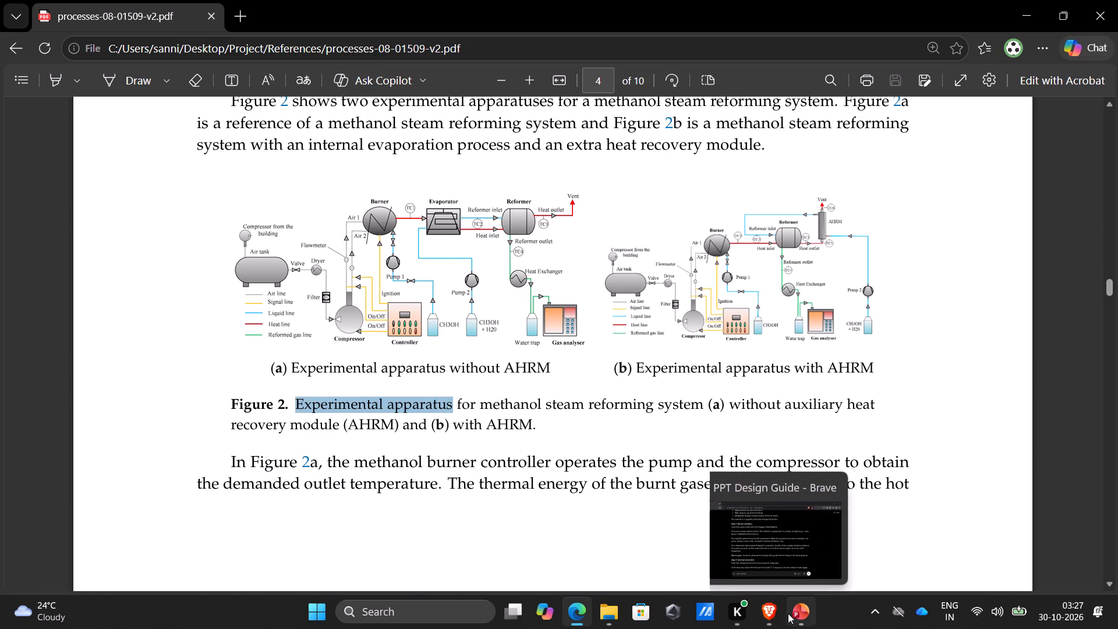
In PowerPoint, paste the copied words as slide 7's title, format it bold Calibri (Body), and make it read "Experimental apparatus:".
{"action": "left_click", "coordinate": [794, 526]}
{"action": "left_click", "coordinate": [437, 192]}
{"action": "key", "text": "ctrl+v"}
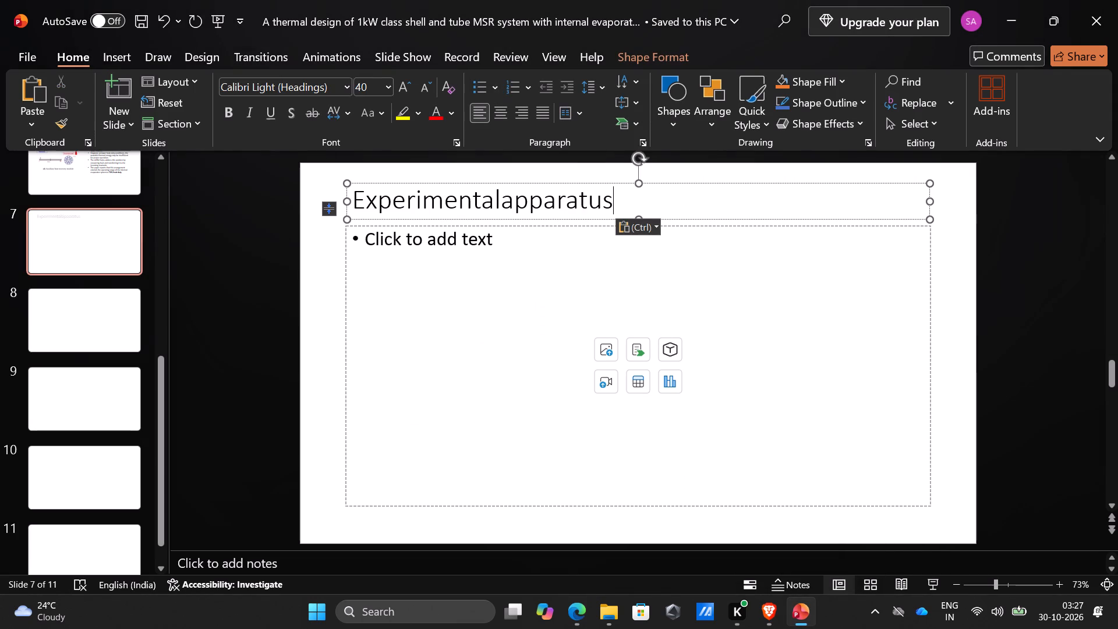
{"action": "key", "text": "ctrl+a"}
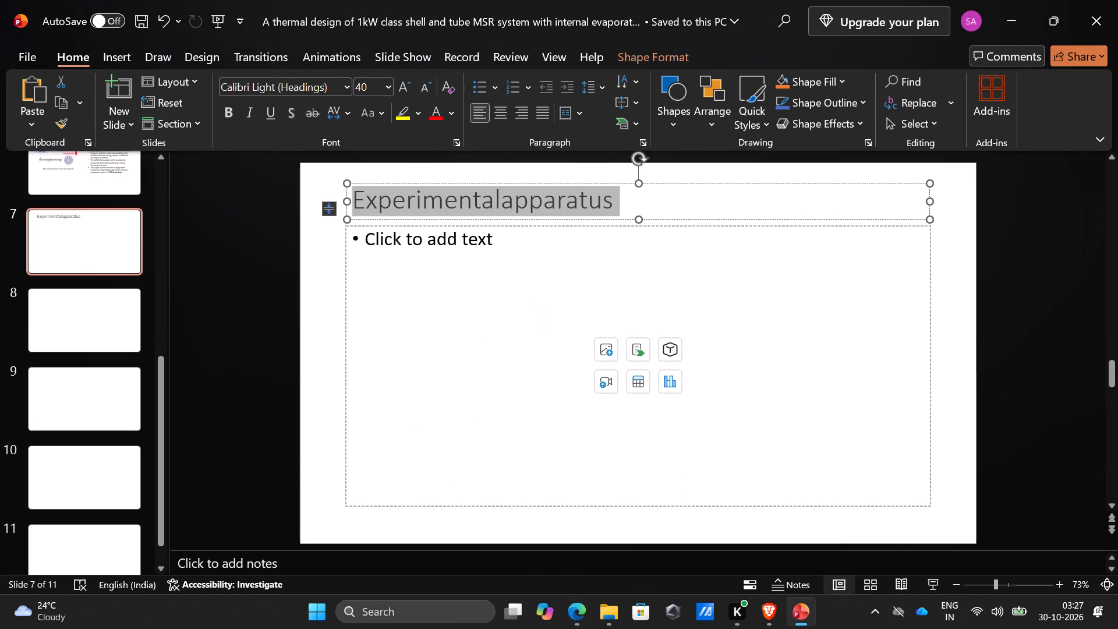
{"action": "left_click", "coordinate": [344, 90]}
{"action": "left_click", "coordinate": [348, 162]}
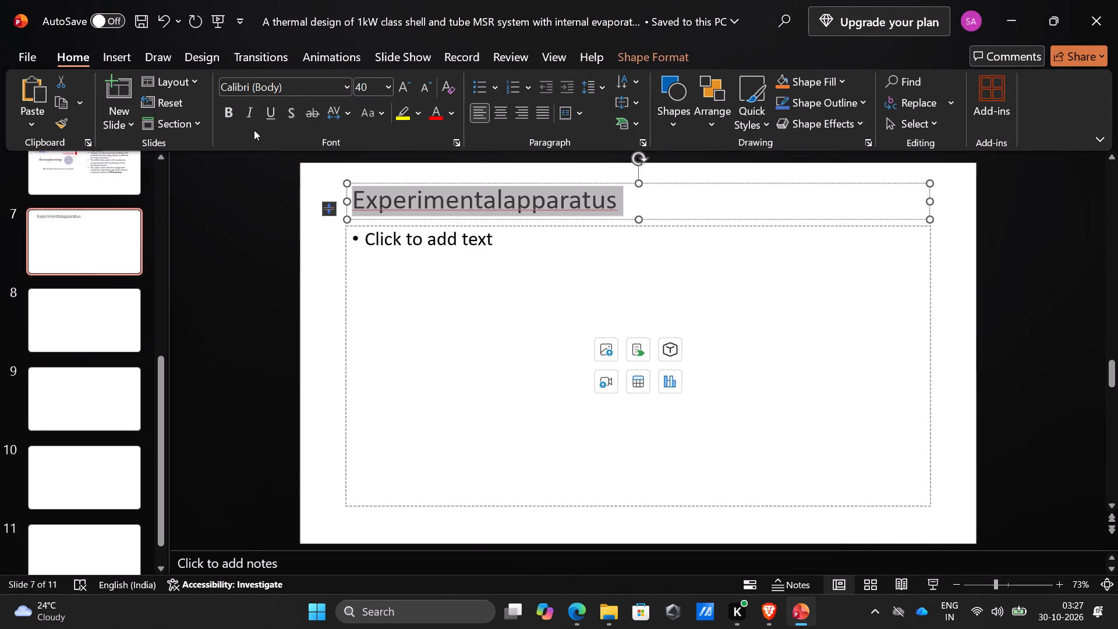
{"action": "left_click", "coordinate": [228, 111]}
{"action": "left_click", "coordinate": [506, 199]}
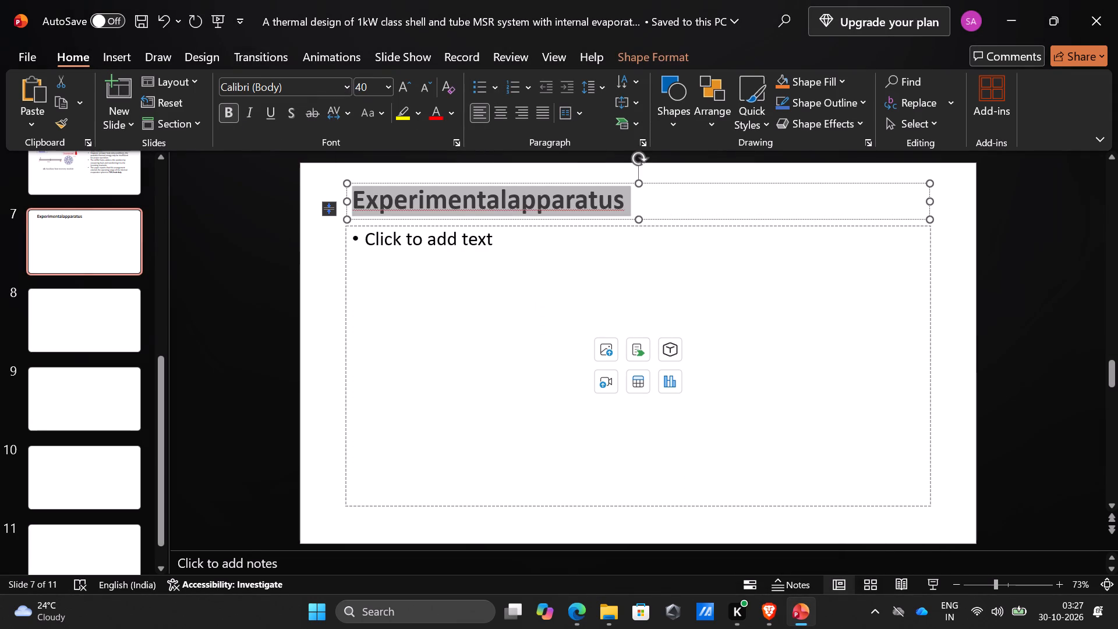
{"action": "key", "text": "space"}
{"action": "left_click", "coordinate": [639, 203]}
{"action": "key", "text": "shift+colon"}
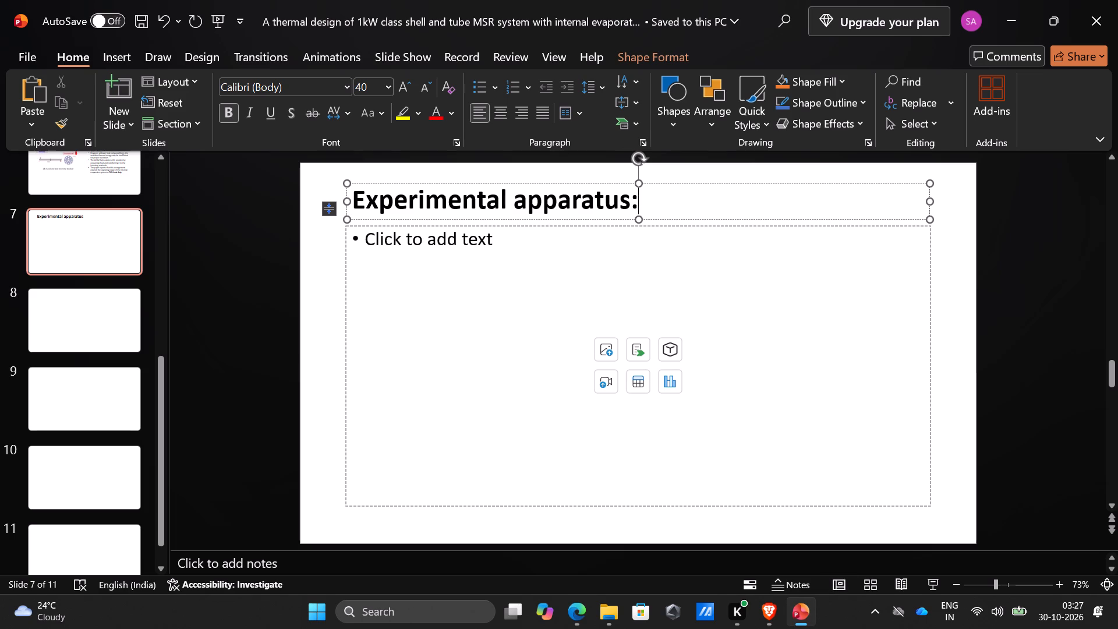
Make slide 7's content area active, and in the Edge PDF capture and copy Figure 2(a), "Experimental apparatus without AHRM", with its caption.
{"action": "left_click", "coordinate": [461, 252]}
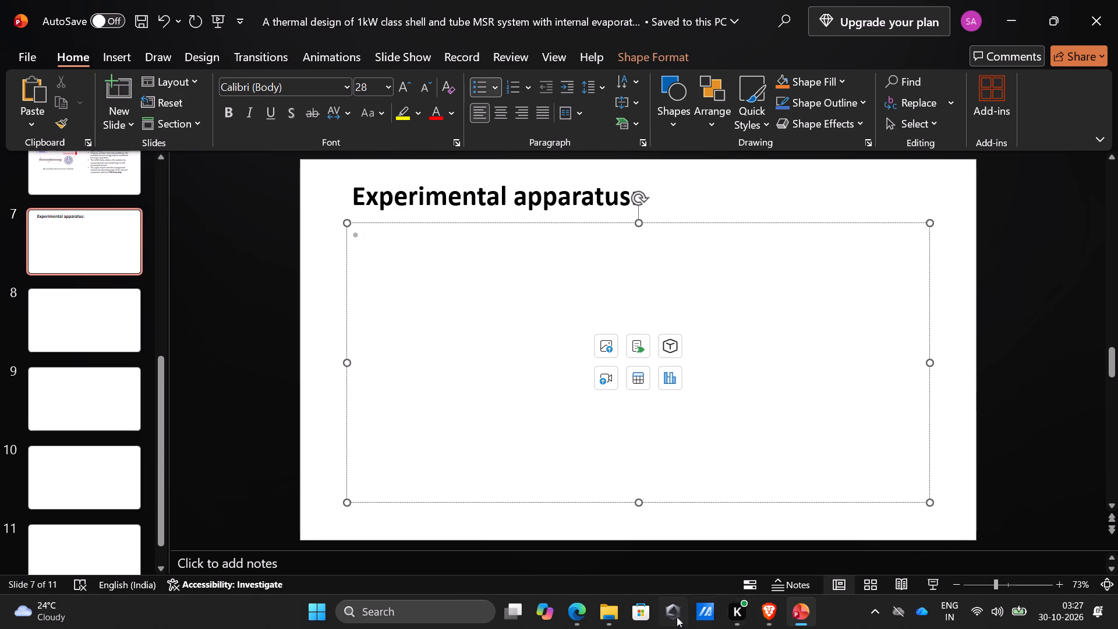
{"action": "left_click", "coordinate": [584, 609]}
{"action": "left_click", "coordinate": [425, 337]}
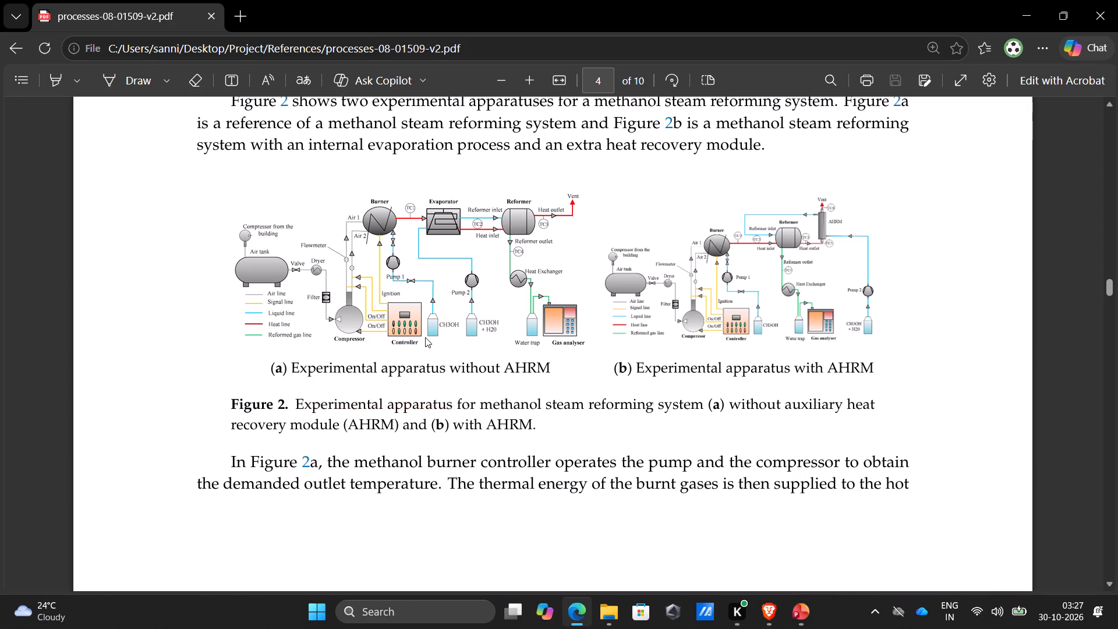
{"action": "key", "text": "ctrl+shift+s"}
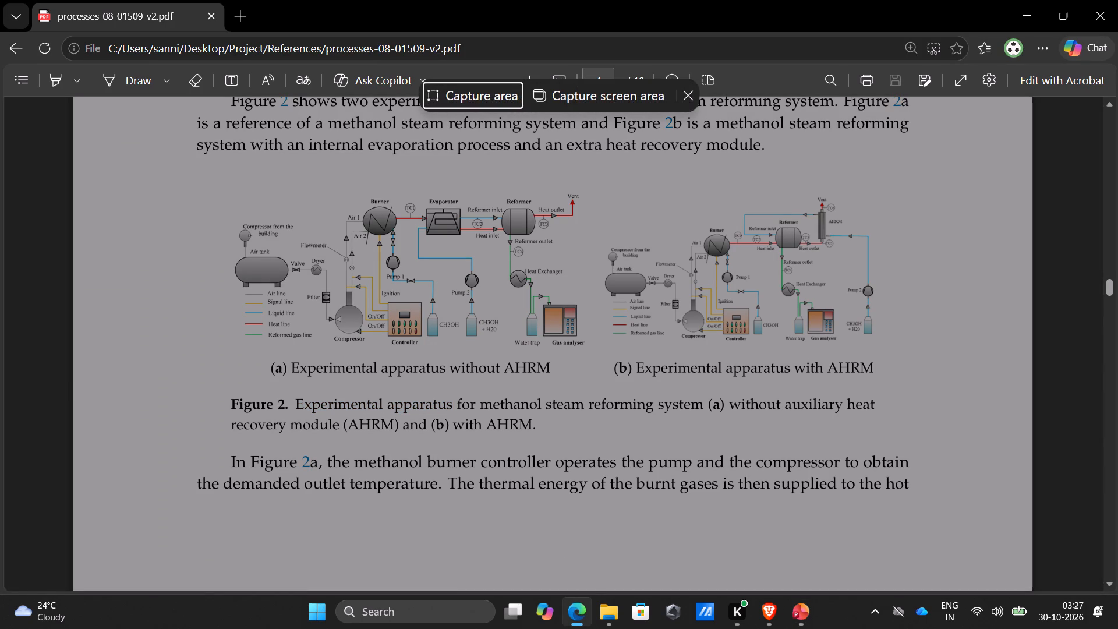
{"action": "left_click_drag", "start_coordinate": [235, 198], "coordinate": [560, 361]}
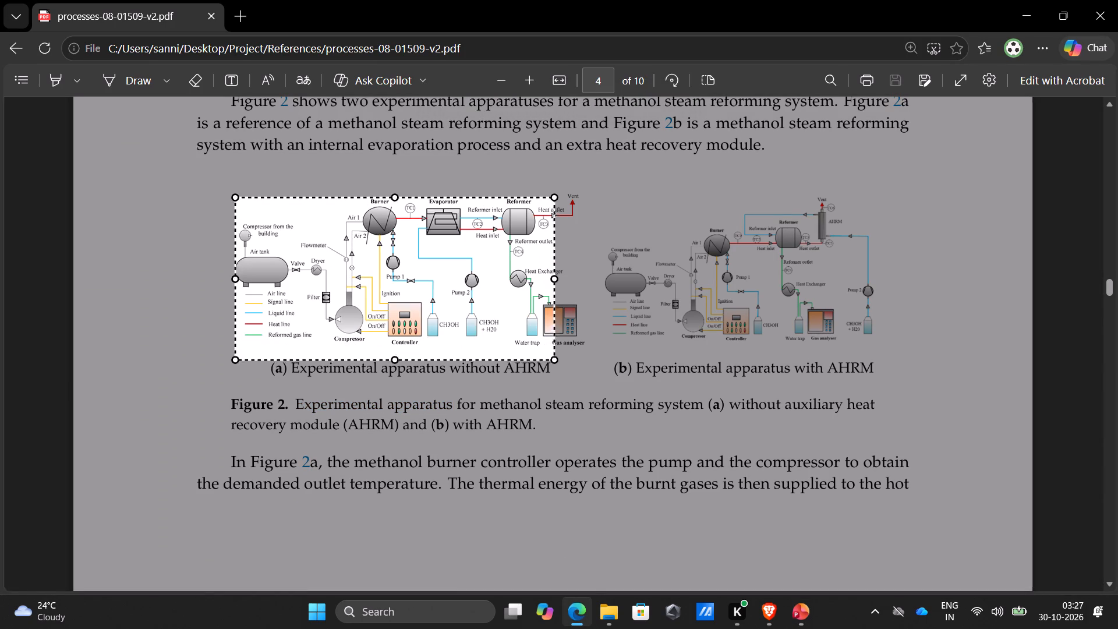
{"action": "left_click_drag", "start_coordinate": [560, 361], "coordinate": [590, 383]}
{"action": "left_click", "coordinate": [600, 400]}
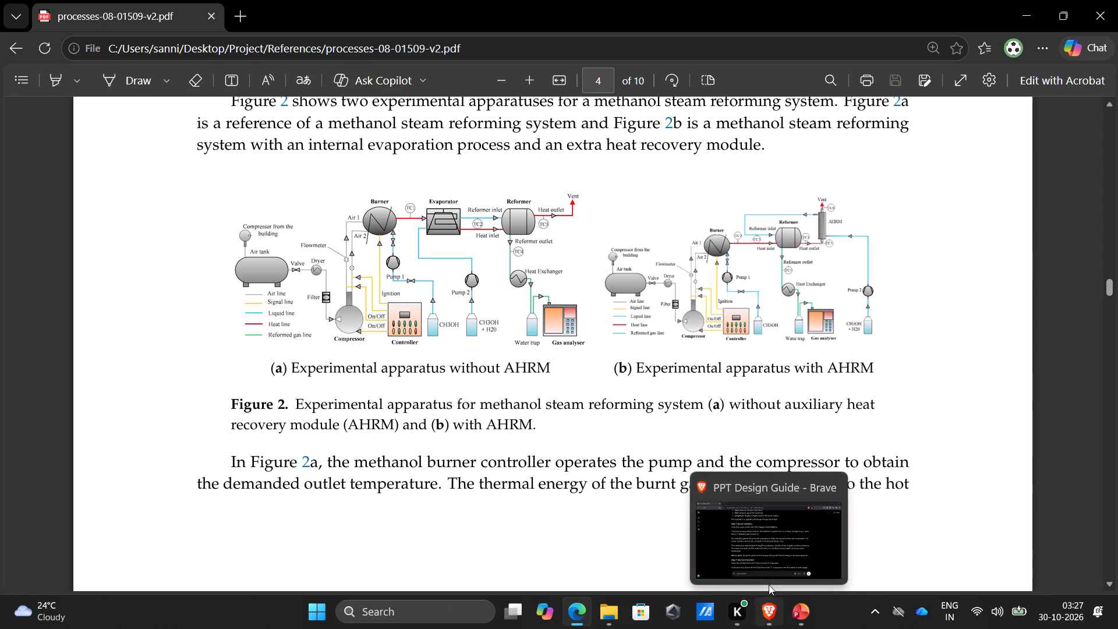
Paste the Figure 2(a) capture onto slide 7 in PowerPoint and place it directly below the title, aligned with the title box's left edge.
{"action": "left_click", "coordinate": [807, 537]}
{"action": "key", "text": "ctrl+v"}
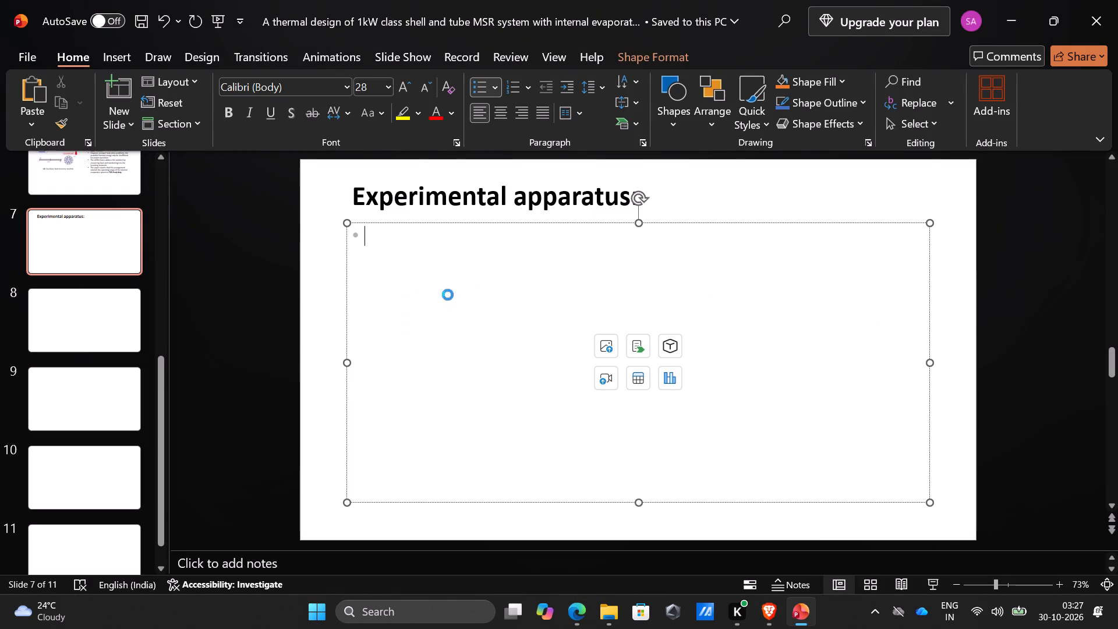
{"action": "left_click_drag", "start_coordinate": [582, 337], "coordinate": [448, 287]}
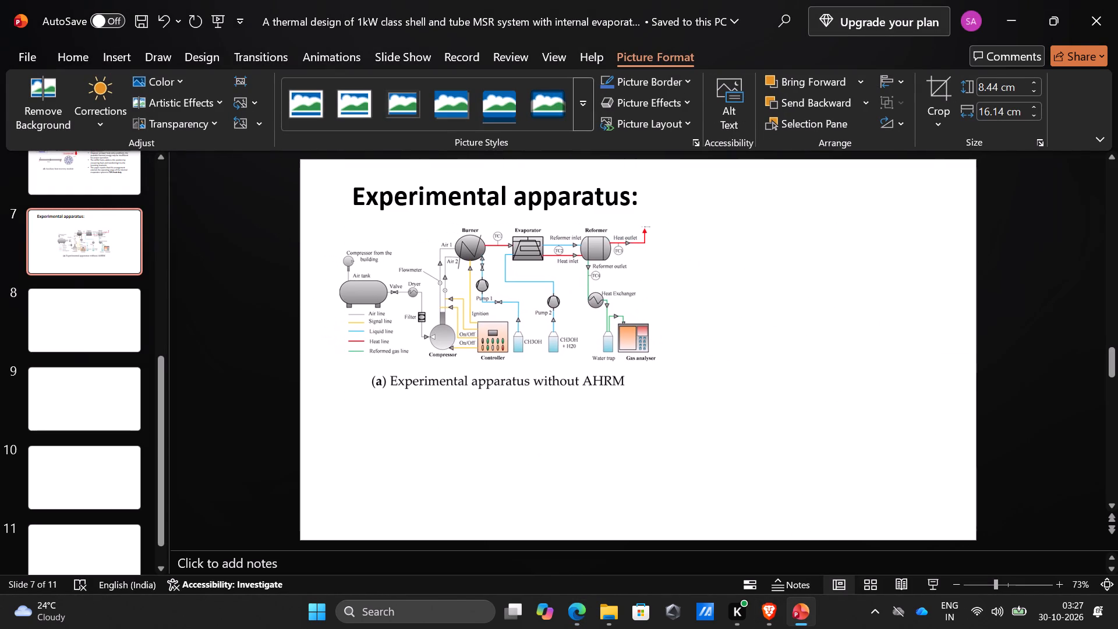
{"action": "left_click_drag", "start_coordinate": [448, 287], "coordinate": [456, 281]}
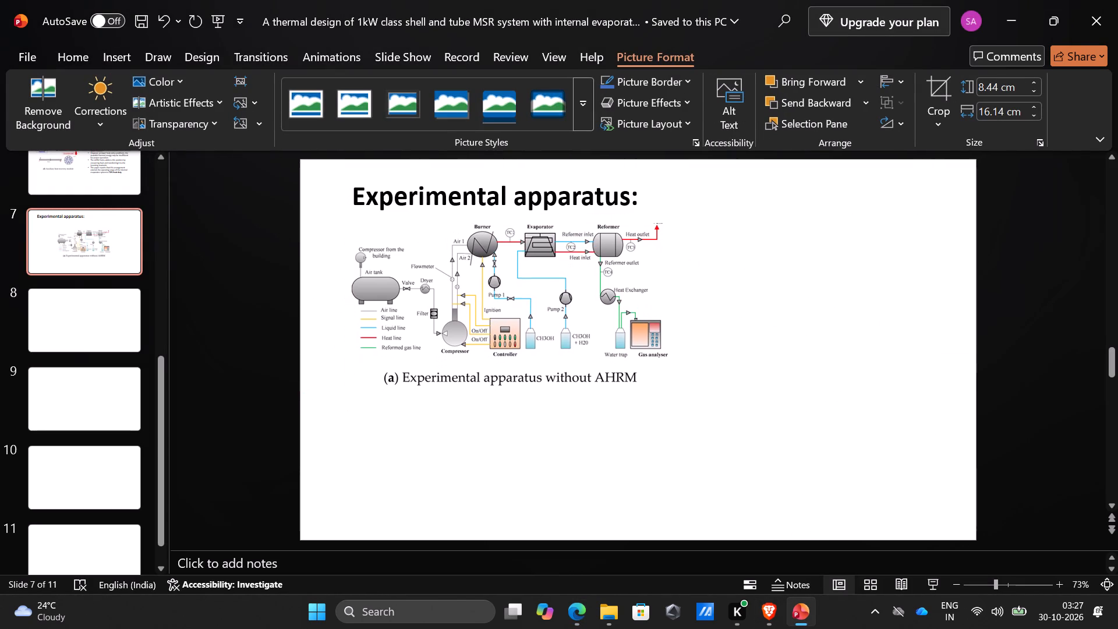
{"action": "left_click_drag", "start_coordinate": [456, 281], "coordinate": [451, 276]}
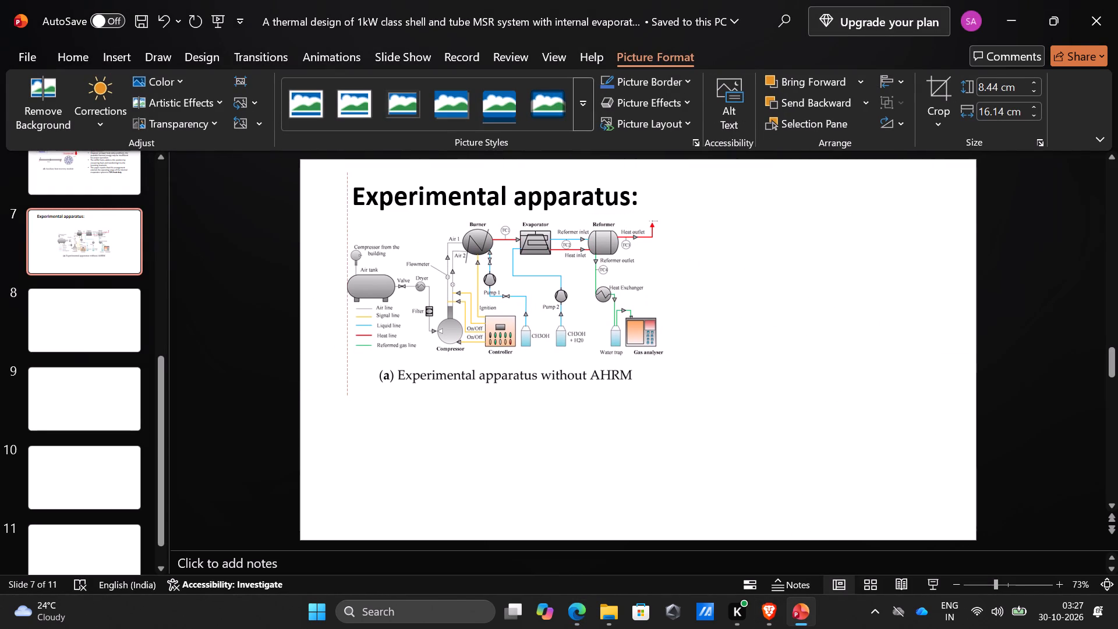
{"action": "left_click_drag", "start_coordinate": [451, 276], "coordinate": [451, 273]}
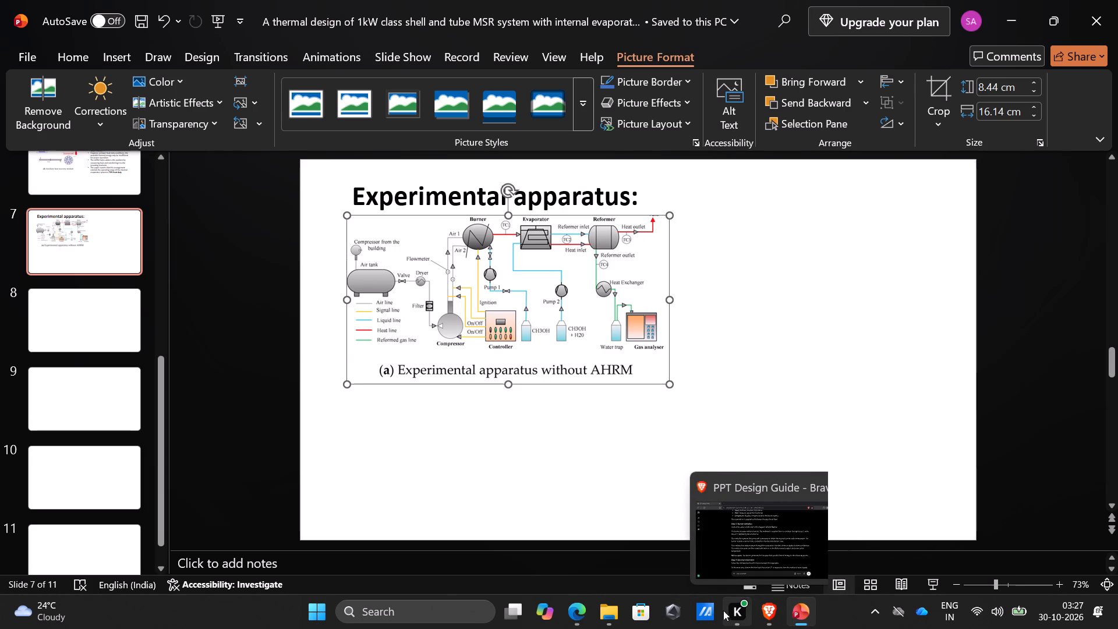
In the Edge PDF, capture and copy Figure 2(b), "Experimental apparatus with AHRM", including its caption.
{"action": "left_click", "coordinate": [571, 612]}
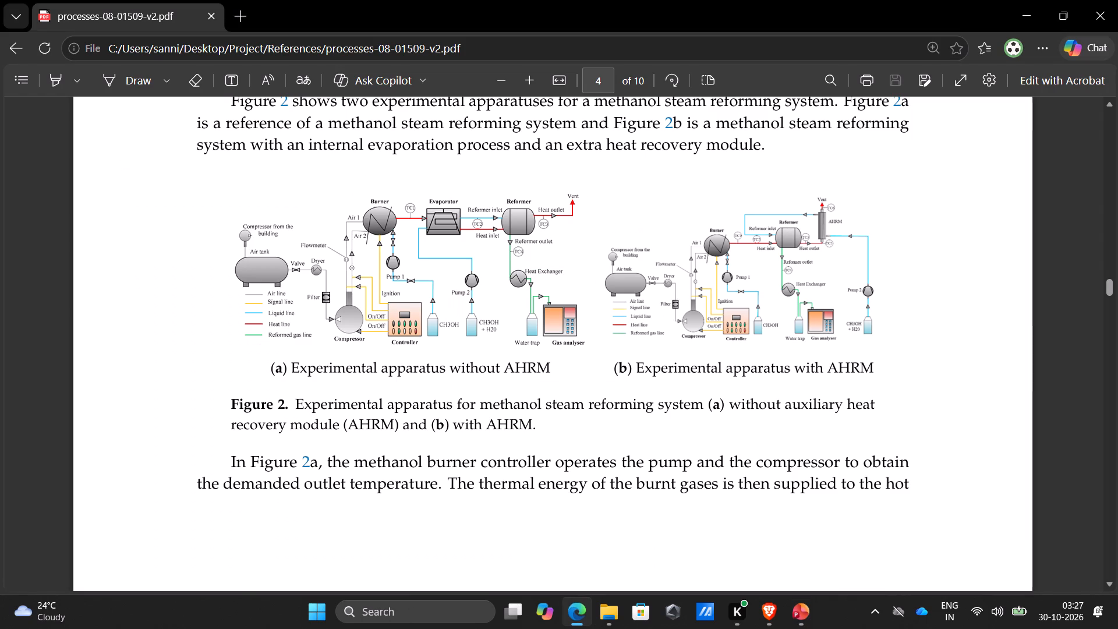
{"action": "key", "text": "ctrl+shift+s"}
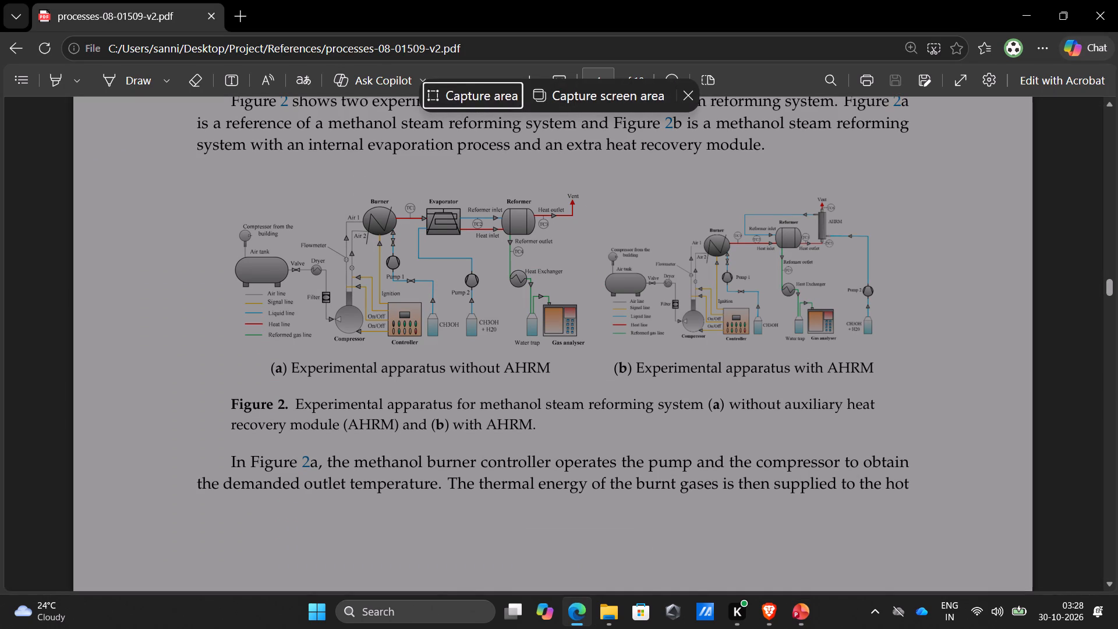
{"action": "left_click_drag", "start_coordinate": [597, 217], "coordinate": [892, 381]}
{"action": "left_click_drag", "start_coordinate": [743, 217], "coordinate": [741, 196]}
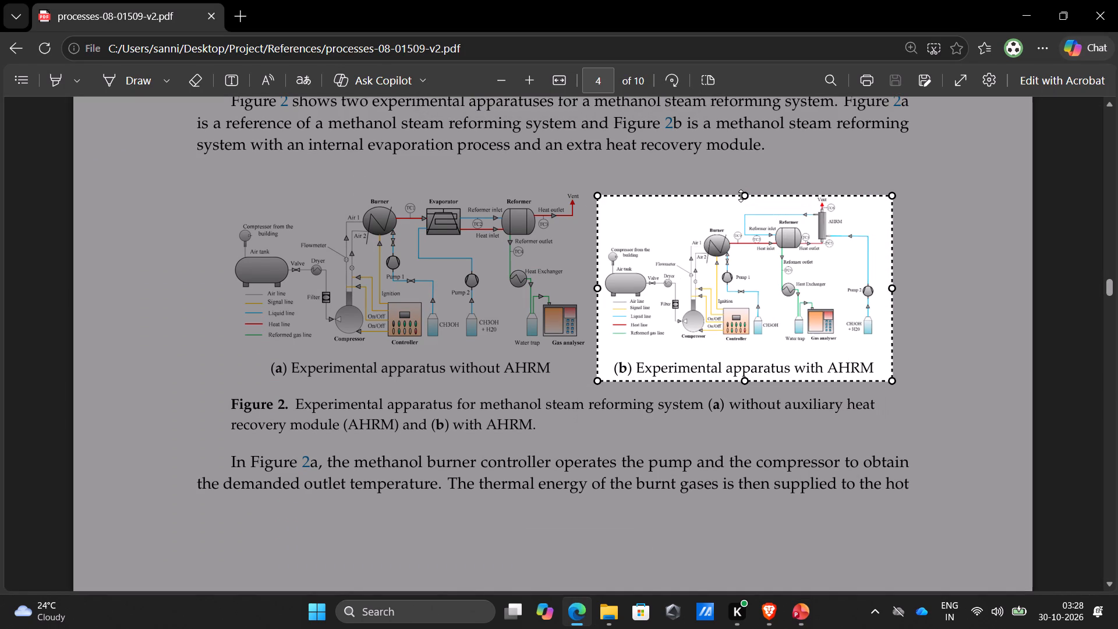
{"action": "left_click_drag", "start_coordinate": [741, 196], "coordinate": [740, 191]}
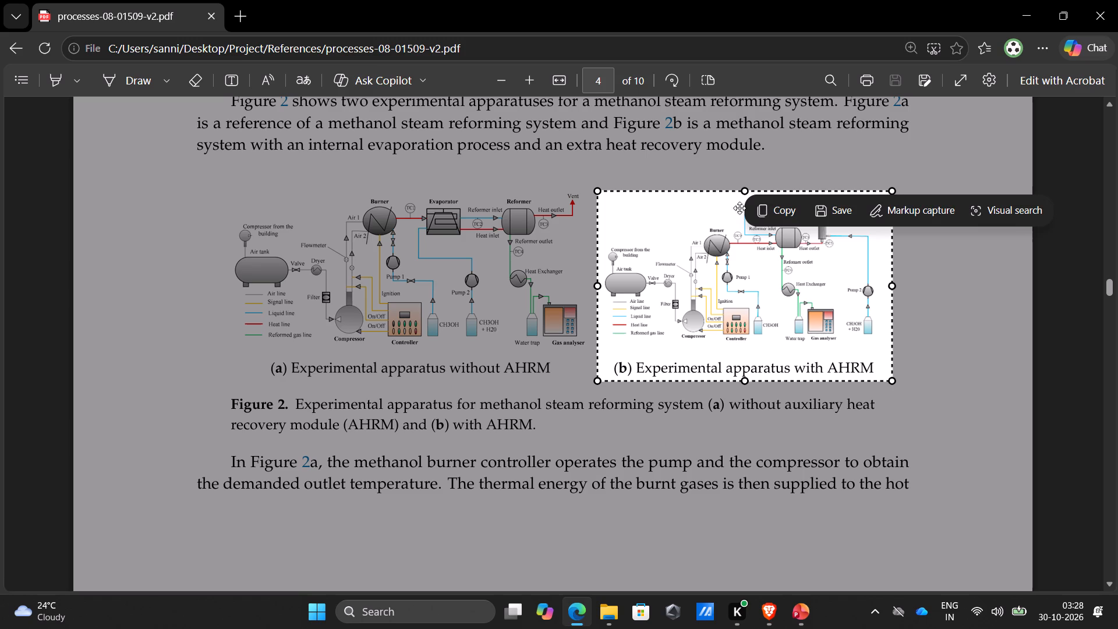
{"action": "left_click", "coordinate": [769, 210]}
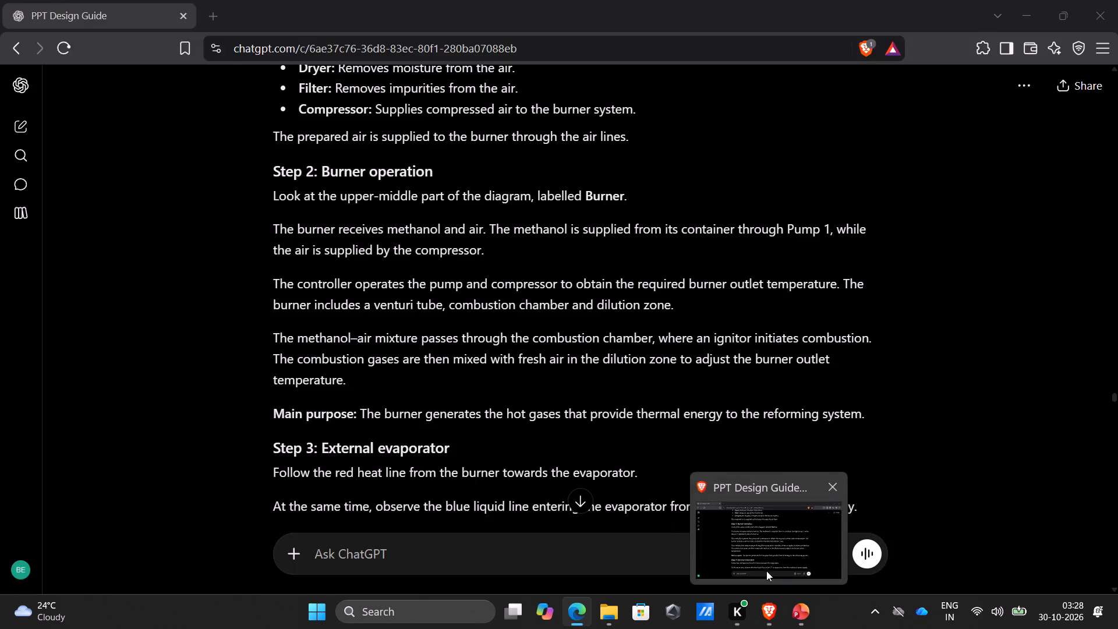
In PowerPoint, paste the Figure 2(b) capture onto slide 7 and try placing it beside and below the Figure 2(a) picture.
{"action": "left_click", "coordinate": [807, 546]}
{"action": "left_click", "coordinate": [645, 469]}
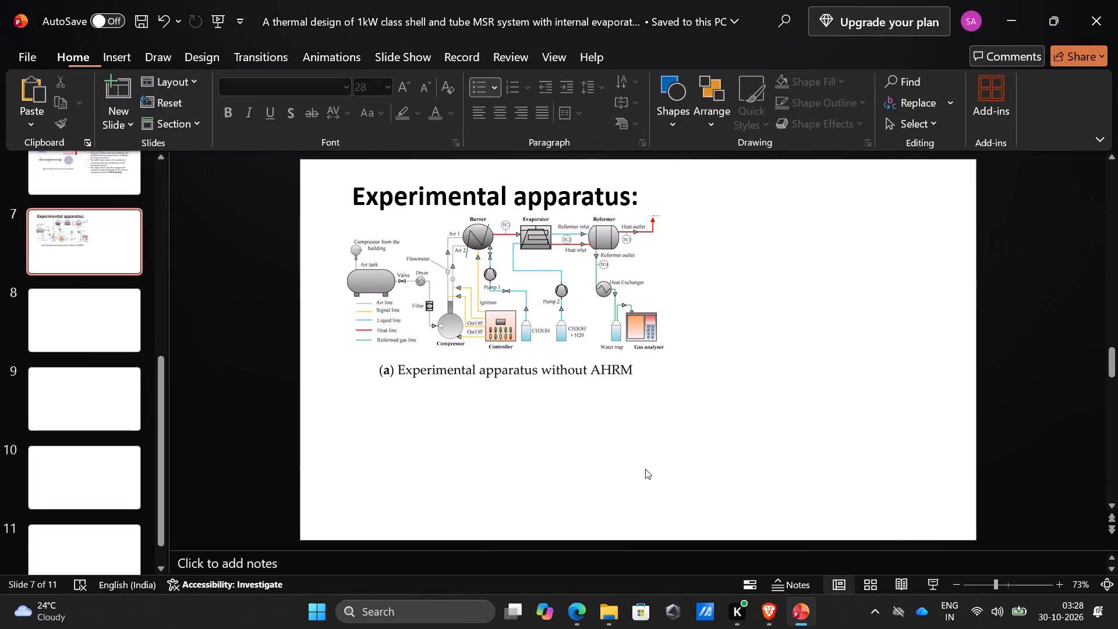
{"action": "key", "text": "ctrl+v"}
{"action": "left_click_drag", "start_coordinate": [641, 405], "coordinate": [830, 476]}
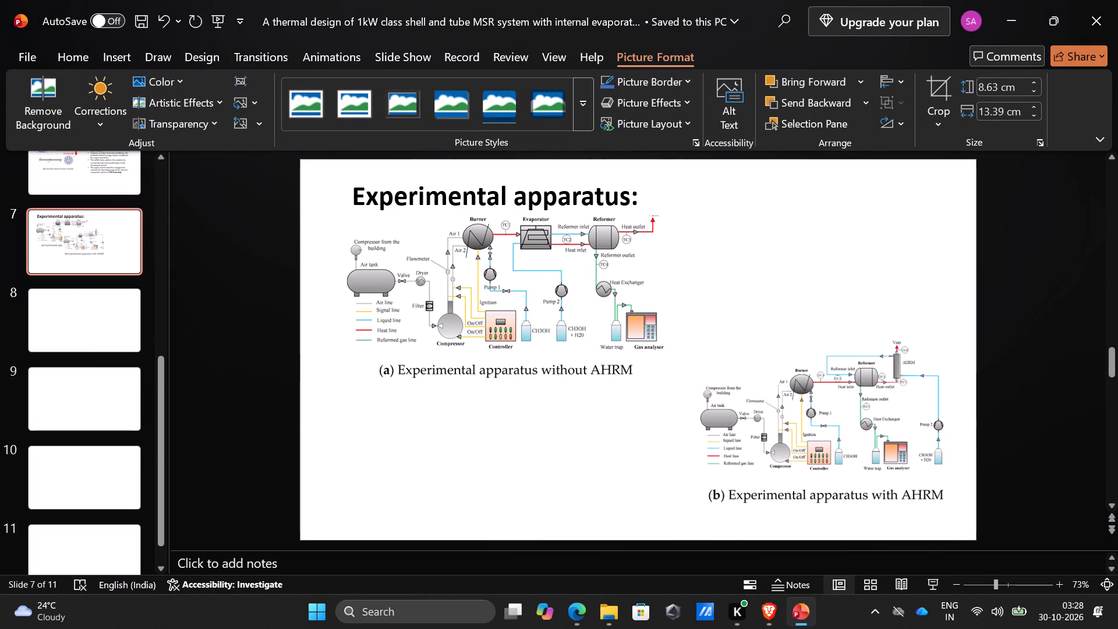
{"action": "left_click_drag", "start_coordinate": [830, 476], "coordinate": [818, 416]}
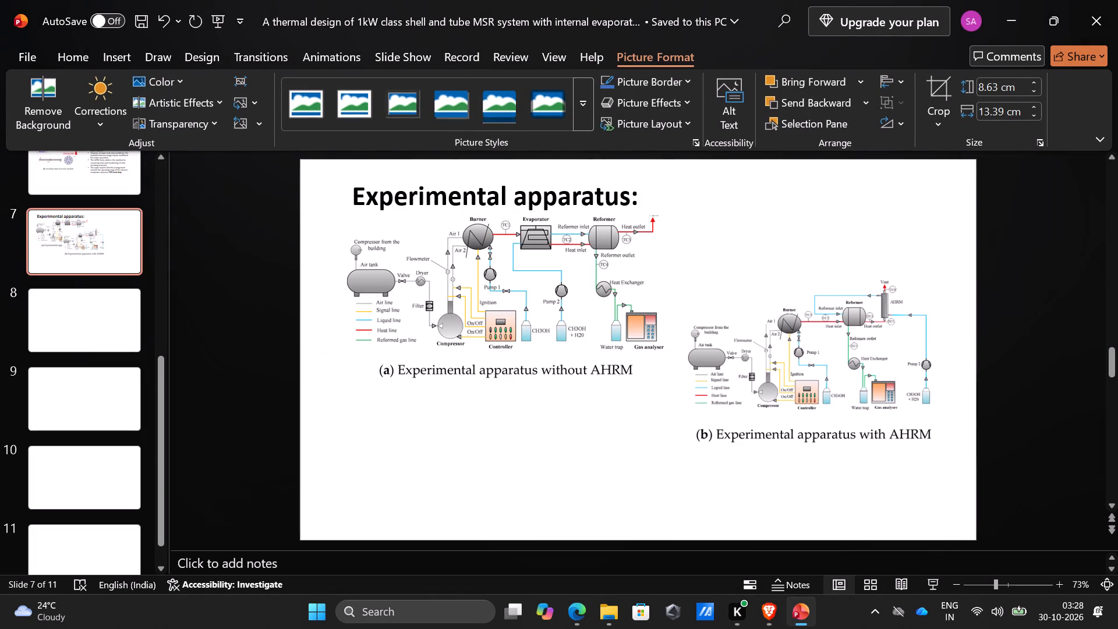
{"action": "left_click_drag", "start_coordinate": [818, 416], "coordinate": [738, 464]}
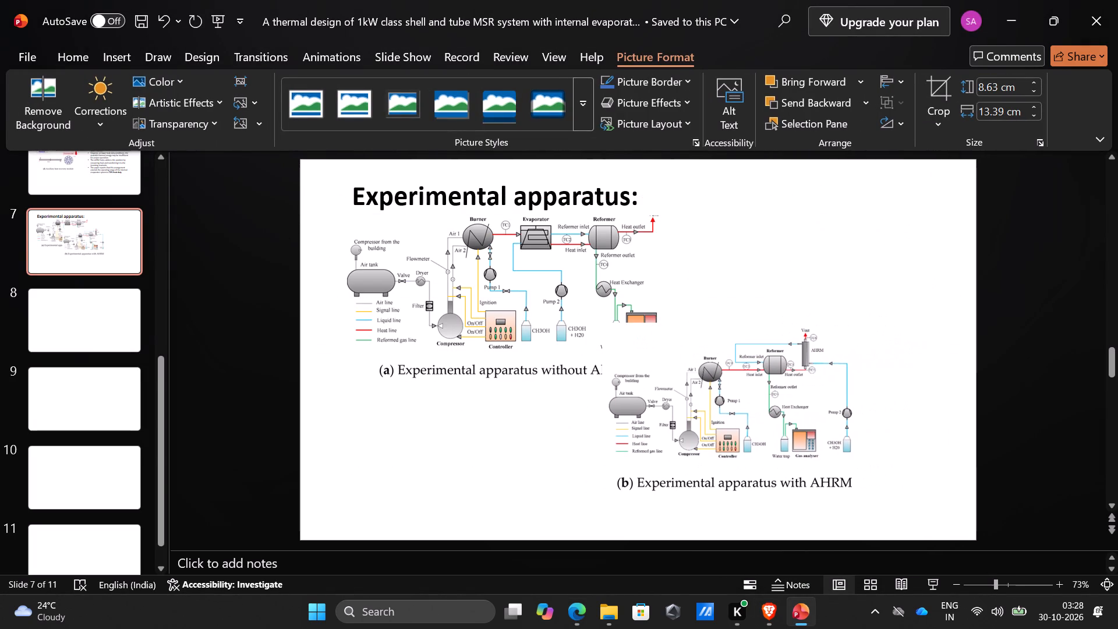
{"action": "left_click_drag", "start_coordinate": [738, 464], "coordinate": [487, 443]}
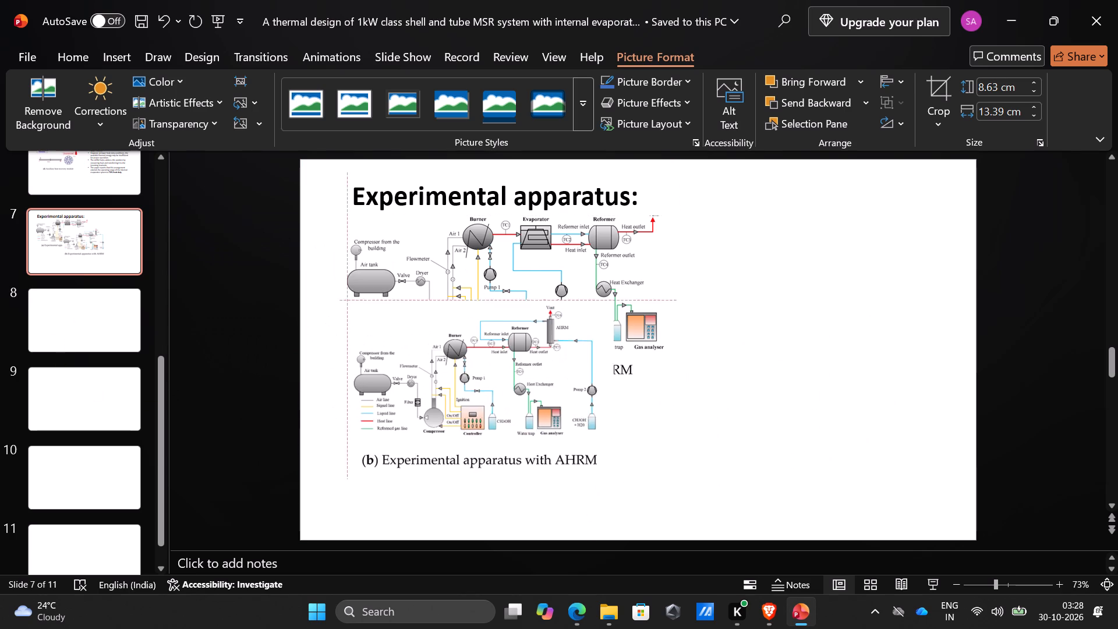
{"action": "left_click_drag", "start_coordinate": [487, 443], "coordinate": [536, 471]}
Move the Figure 2(b) picture from slide 7 to the empty slide 8.
{"action": "left_click", "coordinate": [560, 424]}
{"action": "key", "text": "ctrl+x"}
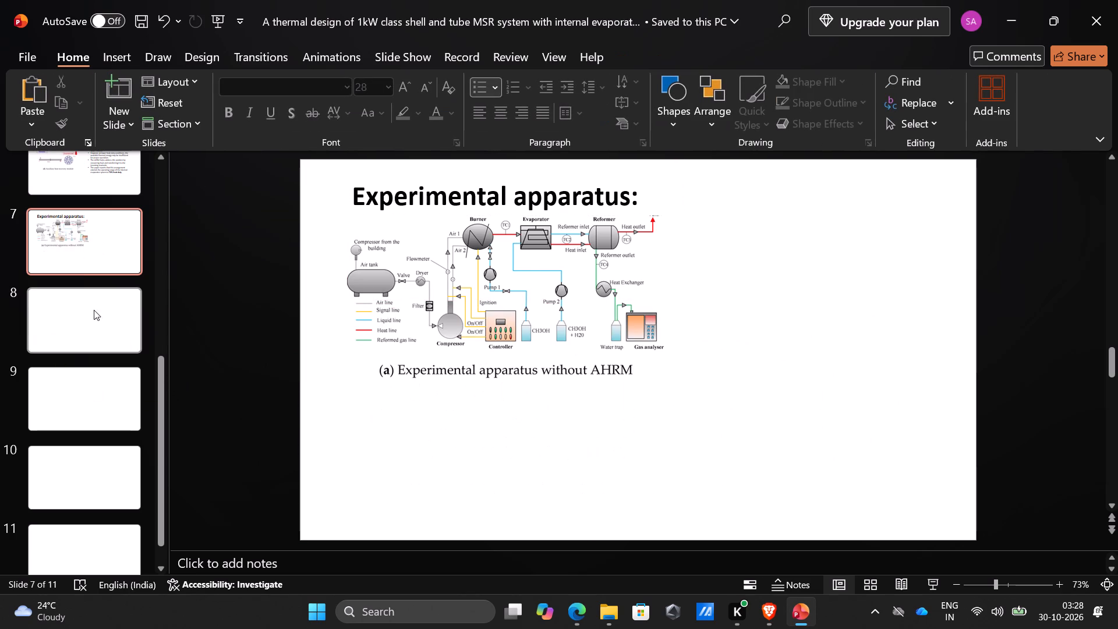
{"action": "left_click", "coordinate": [94, 310]}
{"action": "left_click", "coordinate": [530, 370]}
{"action": "key", "text": "ctrl+v"}
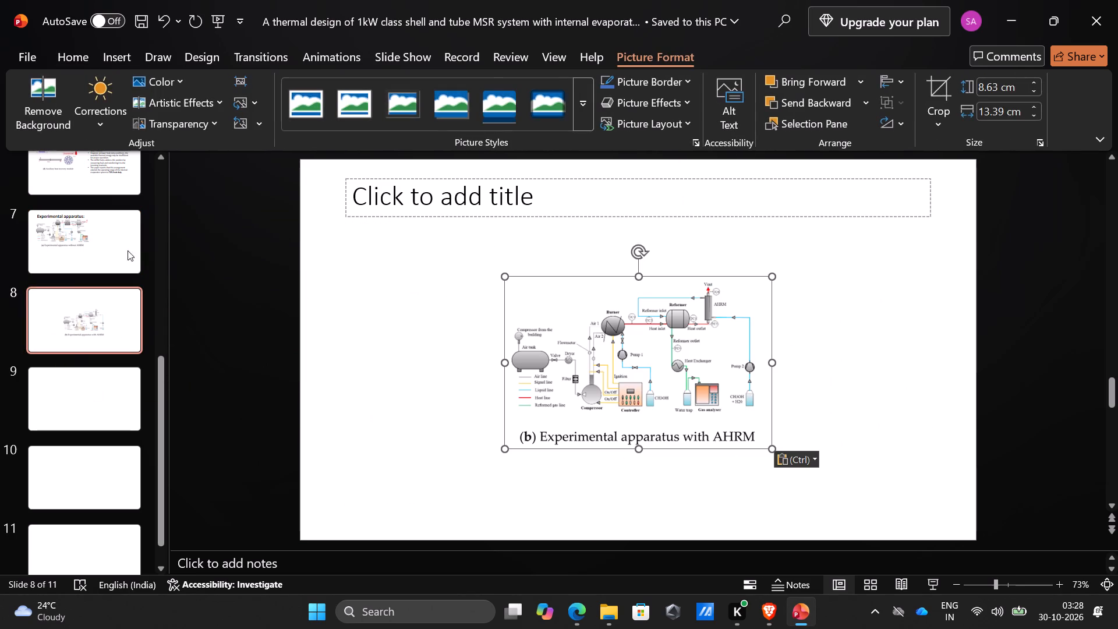
Centre the Figure 2(a) picture horizontally and vertically on slide 7.
{"action": "left_click", "coordinate": [91, 254]}
{"action": "left_click_drag", "start_coordinate": [517, 329], "coordinate": [623, 360]}
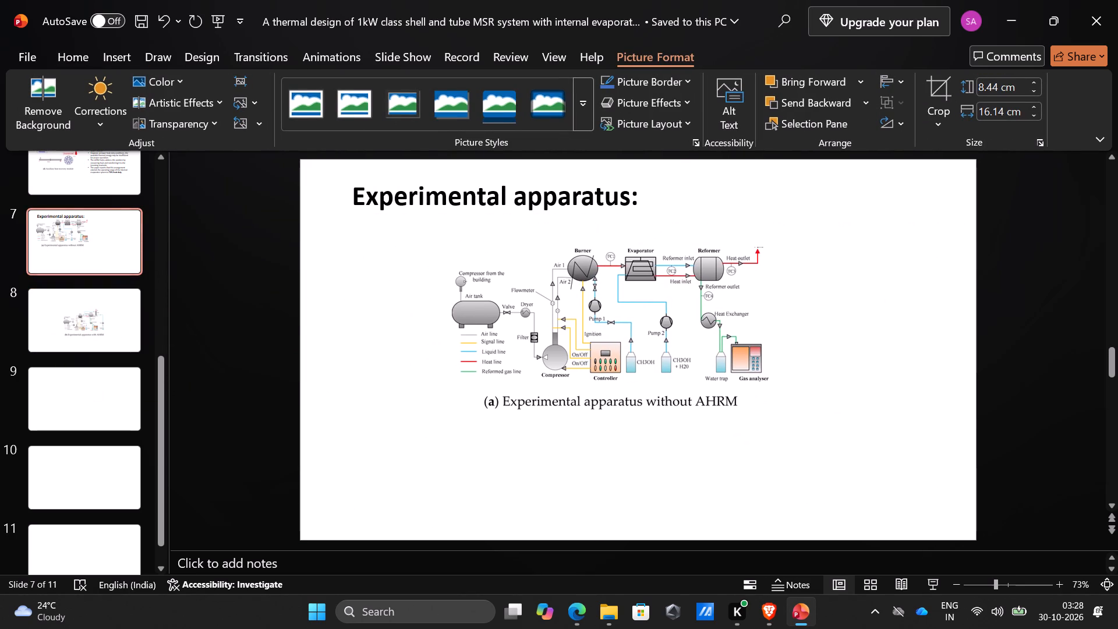
{"action": "left_click_drag", "start_coordinate": [623, 360], "coordinate": [649, 384]}
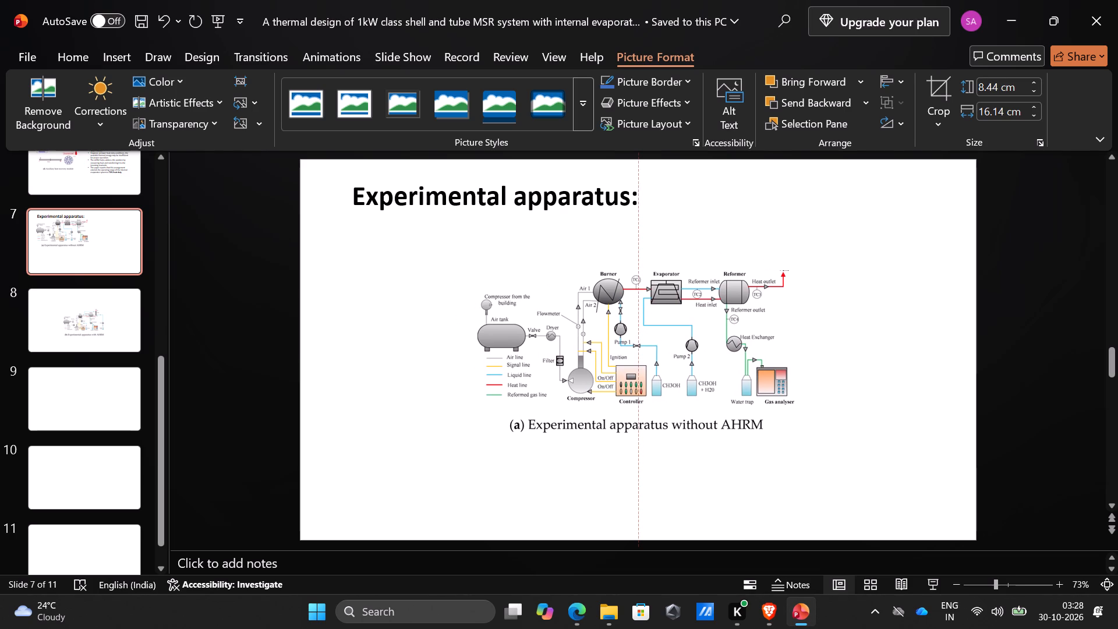
{"action": "left_click_drag", "start_coordinate": [649, 384], "coordinate": [651, 379]}
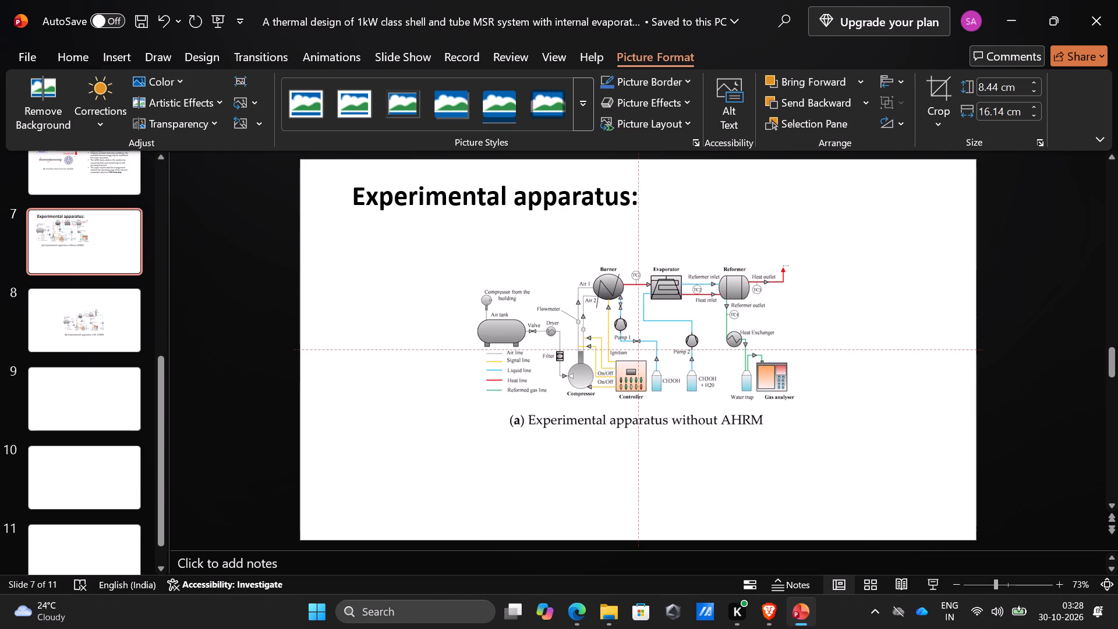
{"action": "left_click_drag", "start_coordinate": [651, 379], "coordinate": [651, 380]}
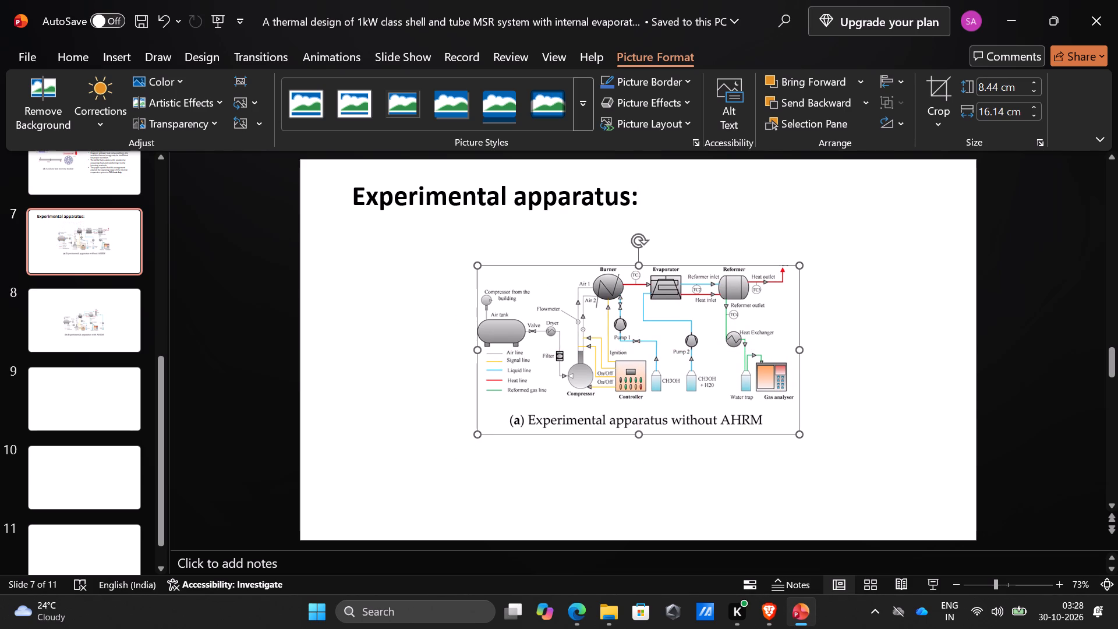
Enlarge slide 7's Figure 2(a) picture proportionally about its centre to about 11.9 cm high and 22.75 cm wide.
{"action": "left_click_drag", "start_coordinate": [478, 434], "coordinate": [451, 459], "text": "shift"}
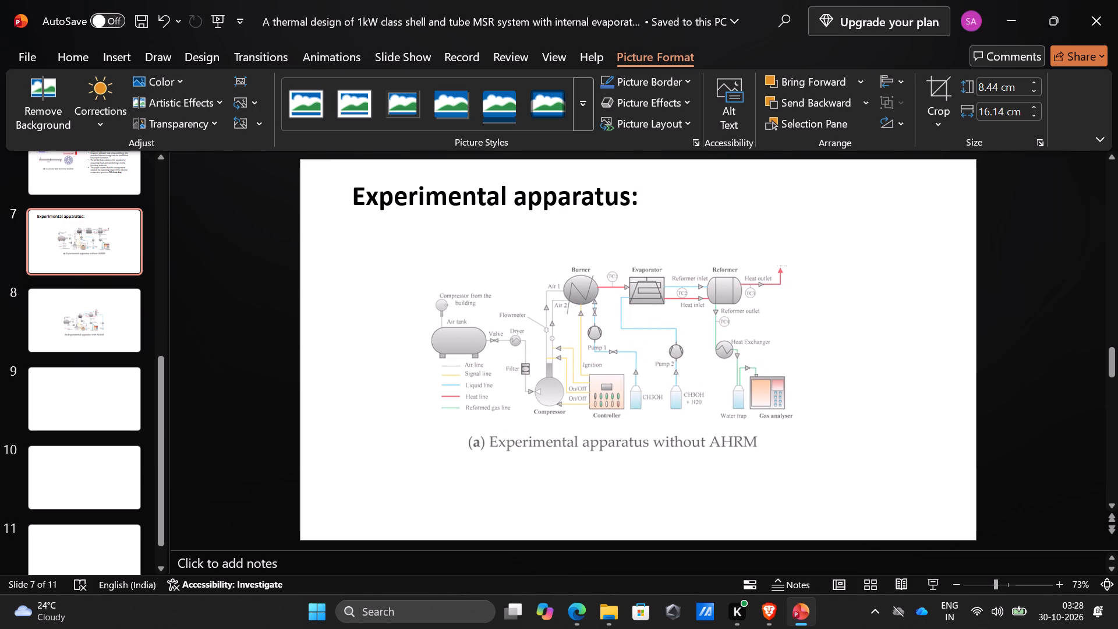
{"action": "left_click_drag", "start_coordinate": [451, 459], "coordinate": [448, 464], "text": "shift"}
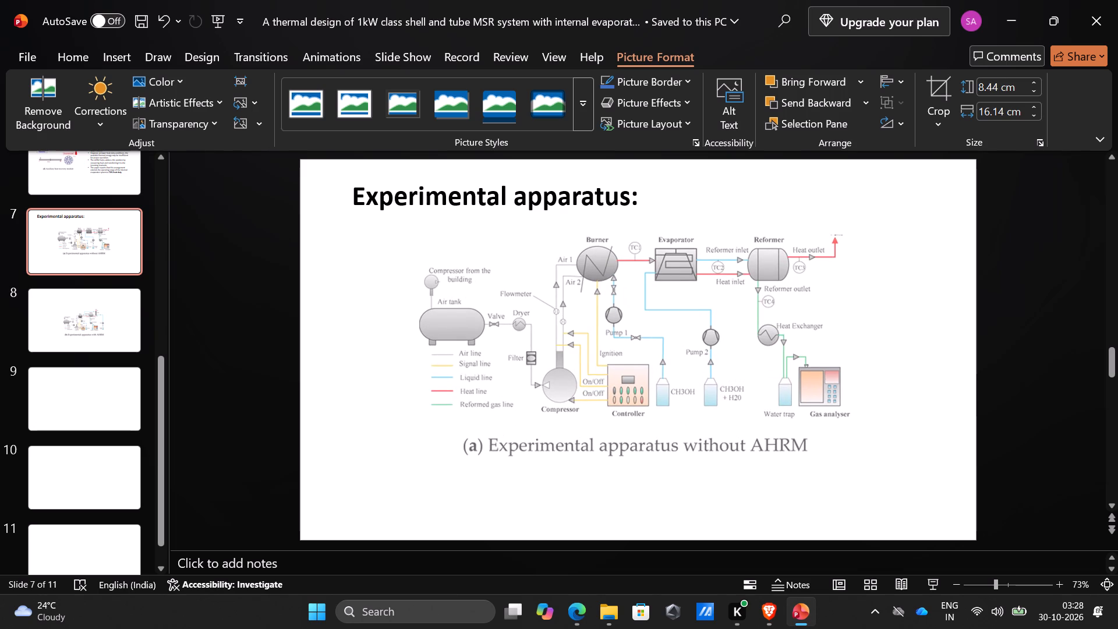
{"action": "left_click_drag", "start_coordinate": [448, 464], "coordinate": [445, 468], "text": "shift"}
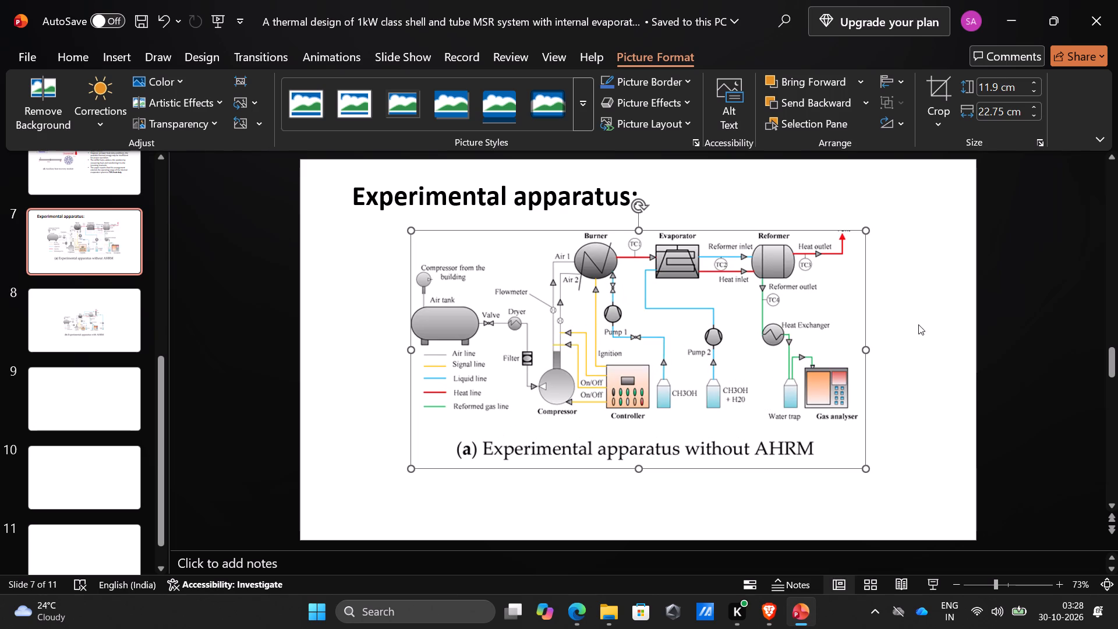
{"action": "left_click", "coordinate": [1046, 275]}
Centre the Figure 2(b) picture horizontally and vertically on slide 8.
{"action": "left_click", "coordinate": [120, 323]}
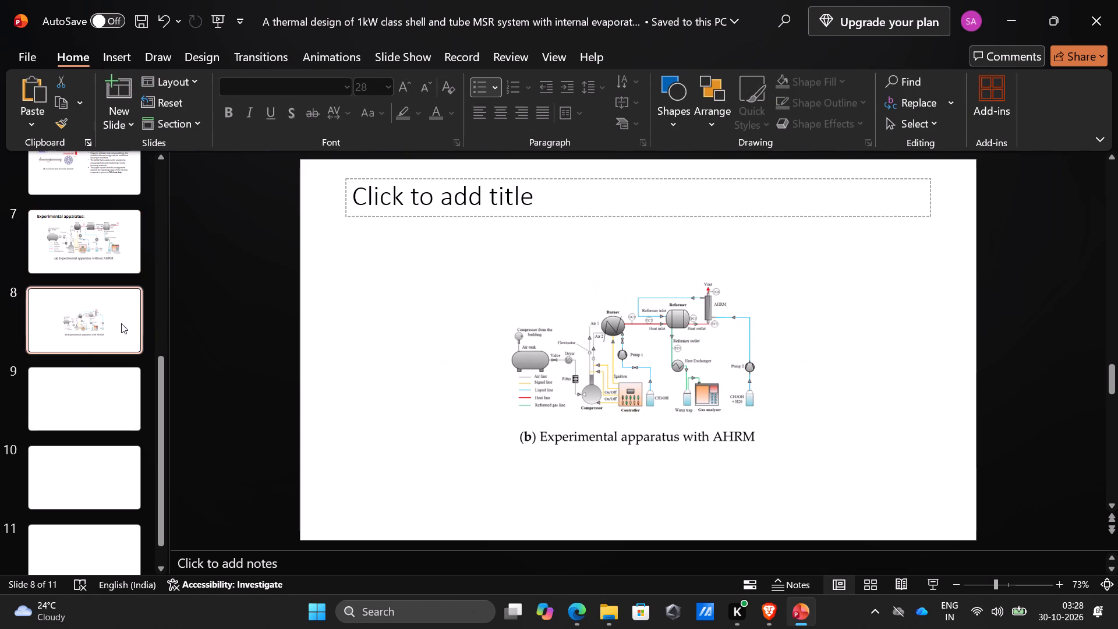
{"action": "left_click_drag", "start_coordinate": [568, 358], "coordinate": [574, 349]}
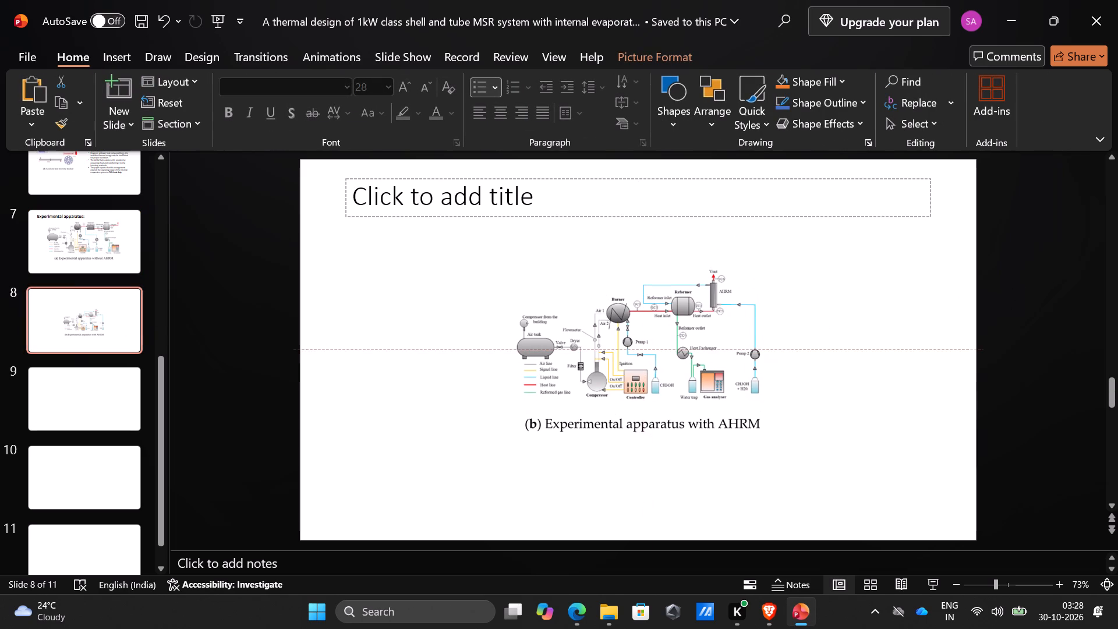
{"action": "left_click_drag", "start_coordinate": [574, 349], "coordinate": [578, 348]}
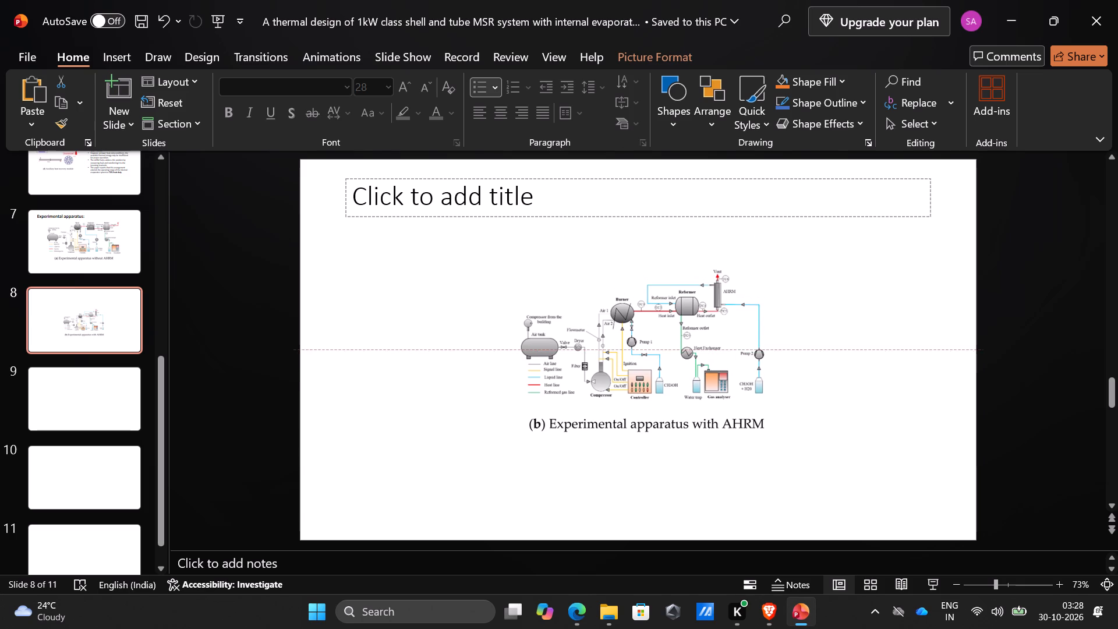
{"action": "left_click_drag", "start_coordinate": [578, 348], "coordinate": [569, 349]}
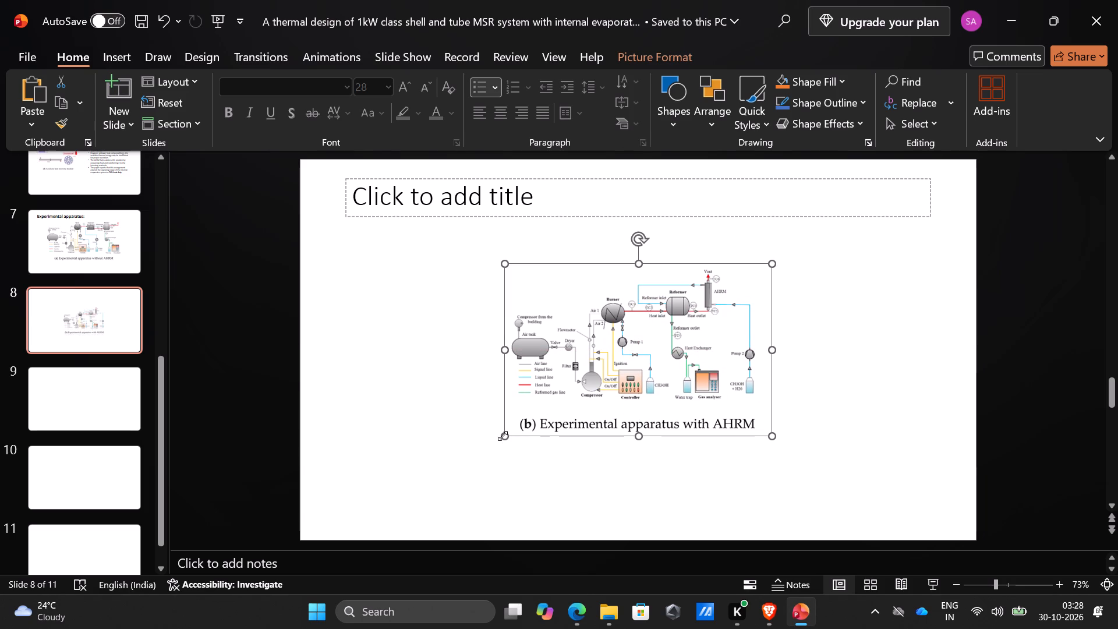
Enlarge slide 8's Figure 2(b) picture proportionally about its centre to roughly two-thirds of the slide's width.
{"action": "left_click", "coordinate": [503, 436], "text": "ctrl+shift"}
{"action": "left_click", "coordinate": [552, 383]}
{"action": "left_click_drag", "start_coordinate": [506, 435], "coordinate": [445, 468], "text": "ctrl"}
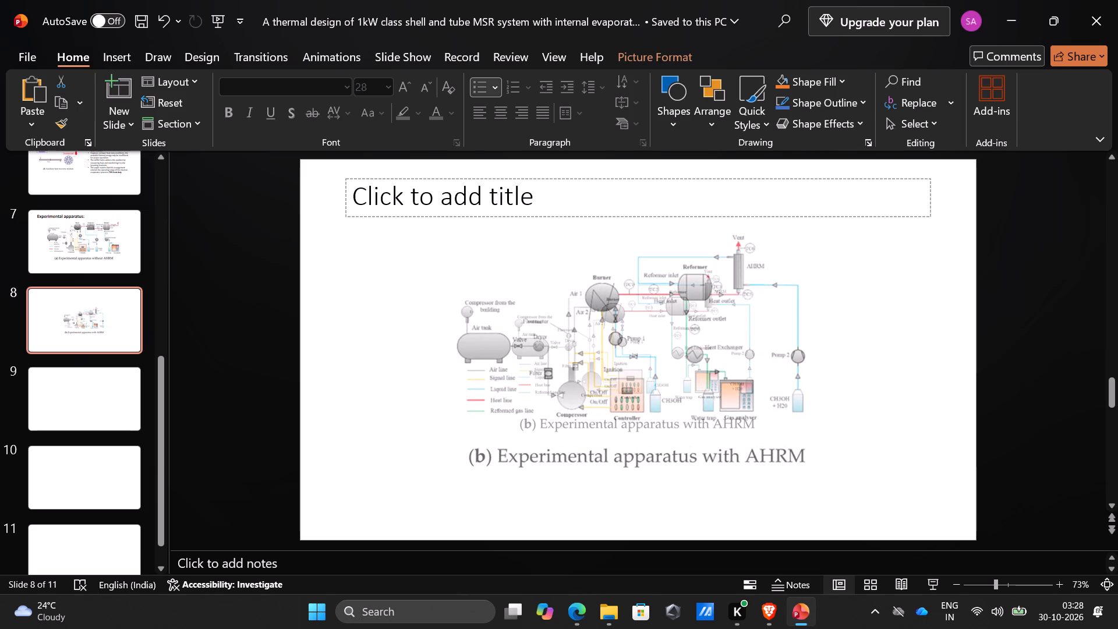
{"action": "left_click_drag", "start_coordinate": [445, 468], "coordinate": [423, 479], "text": "ctrl"}
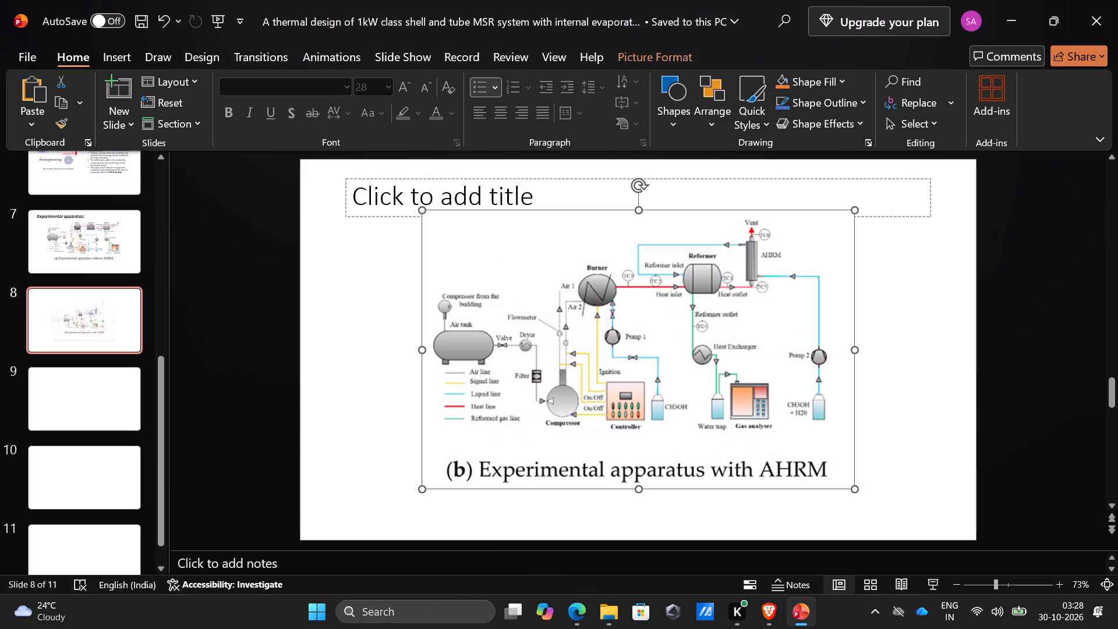
{"action": "left_click", "coordinate": [684, 352]}
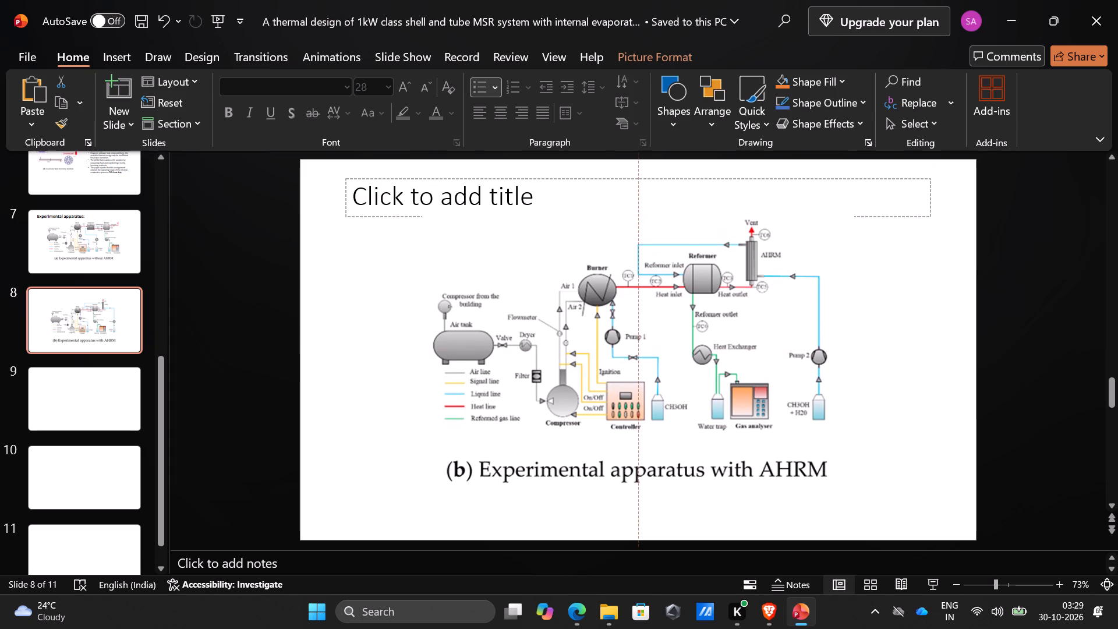
After comparing with slide 7's picture, shrink the Figure 2(b) picture on slide 8 to clear the title box and recentre it on the slide.
{"action": "left_click", "coordinate": [99, 230]}
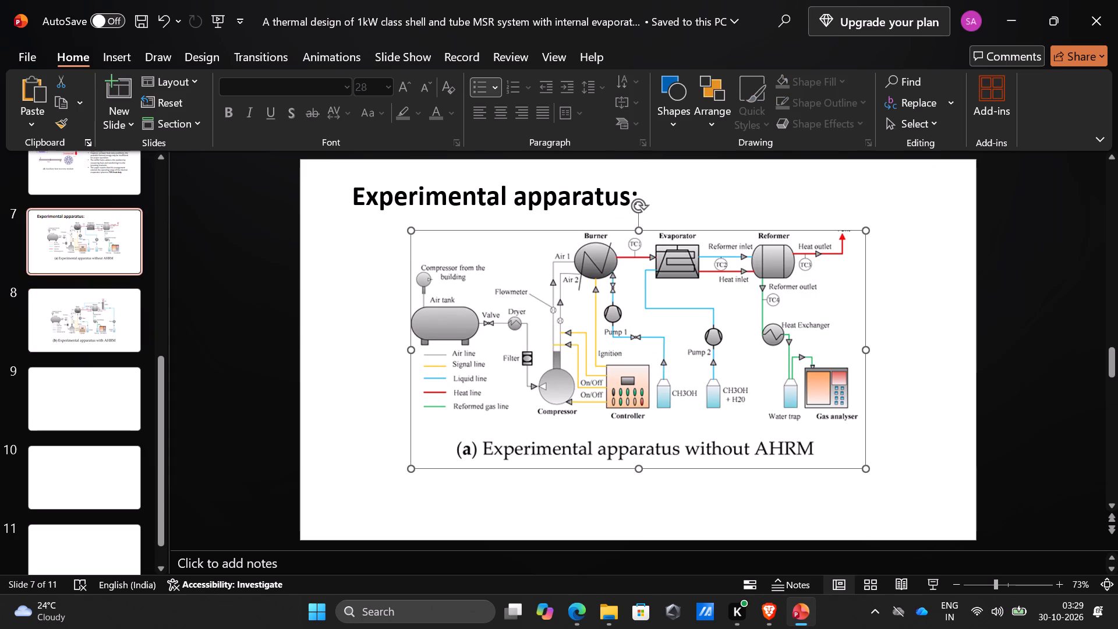
{"action": "left_click", "coordinate": [729, 348]}
{"action": "left_click", "coordinate": [668, 327]}
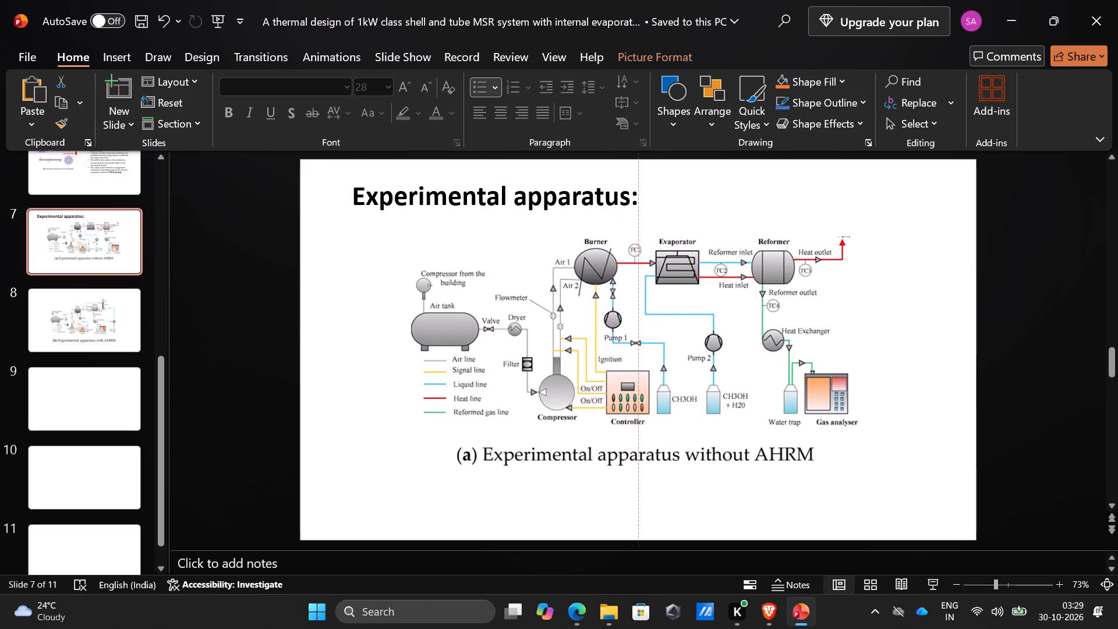
{"action": "left_click", "coordinate": [91, 312]}
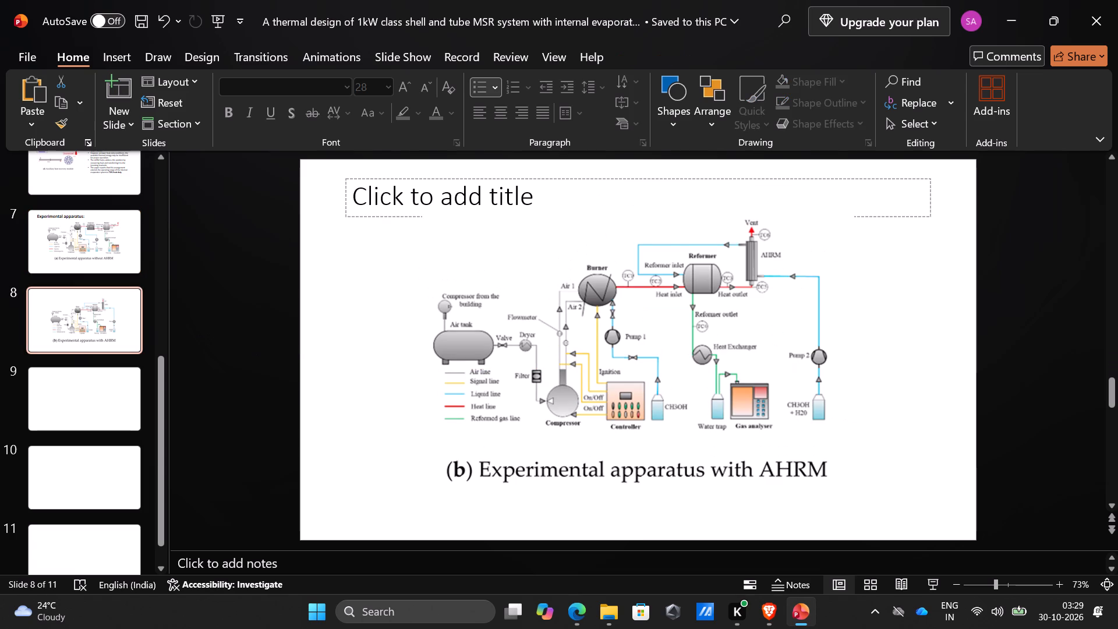
{"action": "left_click", "coordinate": [596, 364]}
{"action": "left_click", "coordinate": [614, 365]}
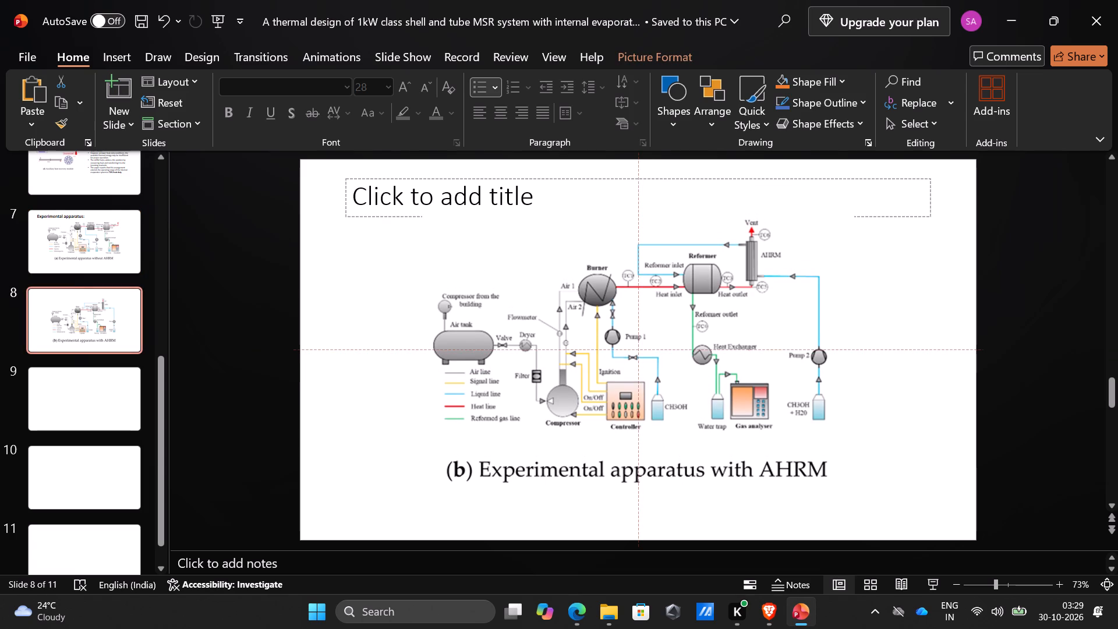
{"action": "left_click_drag", "start_coordinate": [423, 488], "coordinate": [427, 486]}
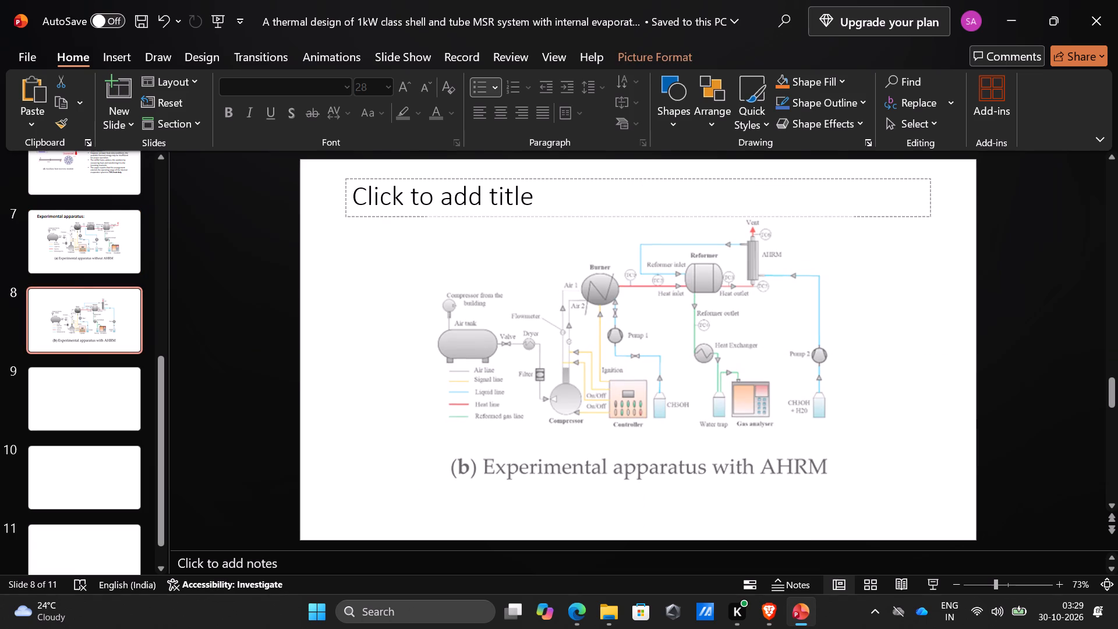
{"action": "left_click_drag", "start_coordinate": [427, 486], "coordinate": [462, 460]}
{"action": "left_click_drag", "start_coordinate": [682, 352], "coordinate": [680, 362]}
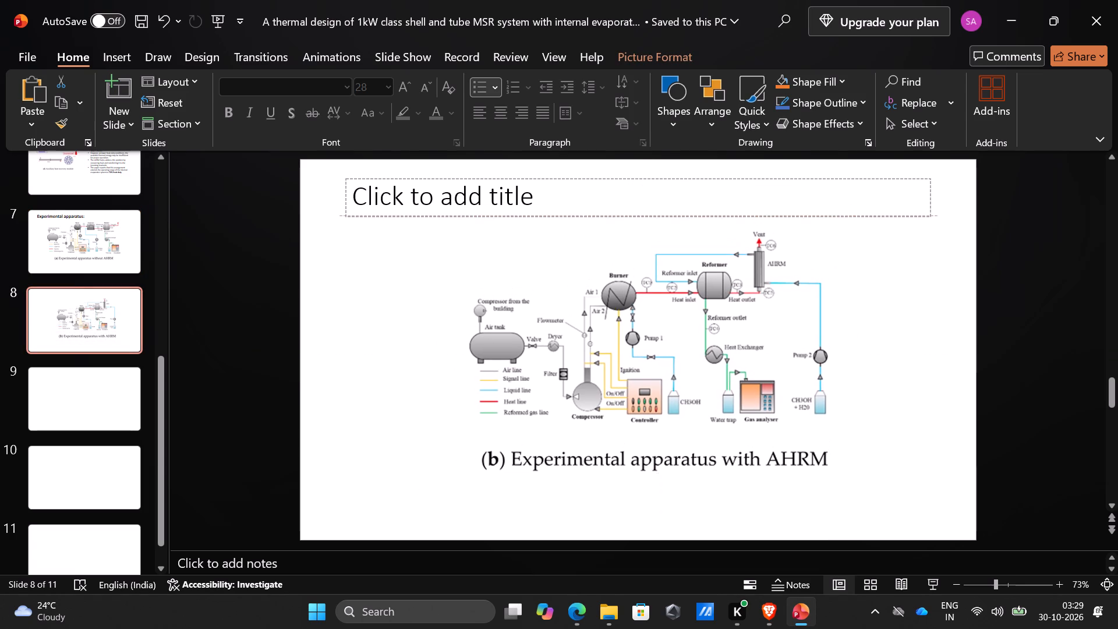
{"action": "left_click_drag", "start_coordinate": [680, 362], "coordinate": [666, 373]}
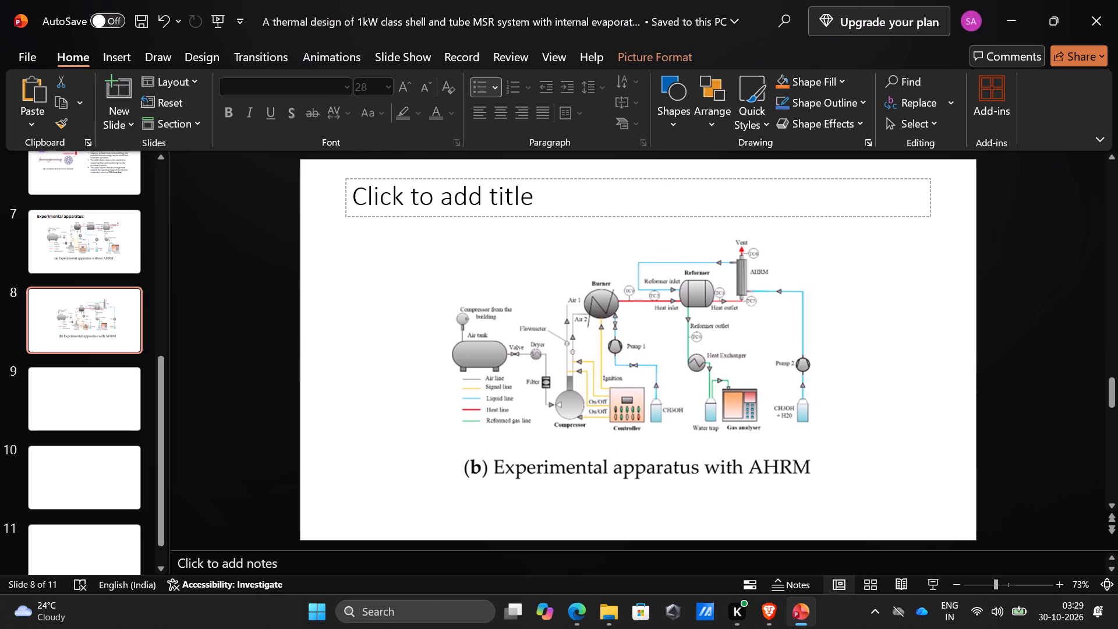
{"action": "left_click_drag", "start_coordinate": [666, 373], "coordinate": [663, 365]}
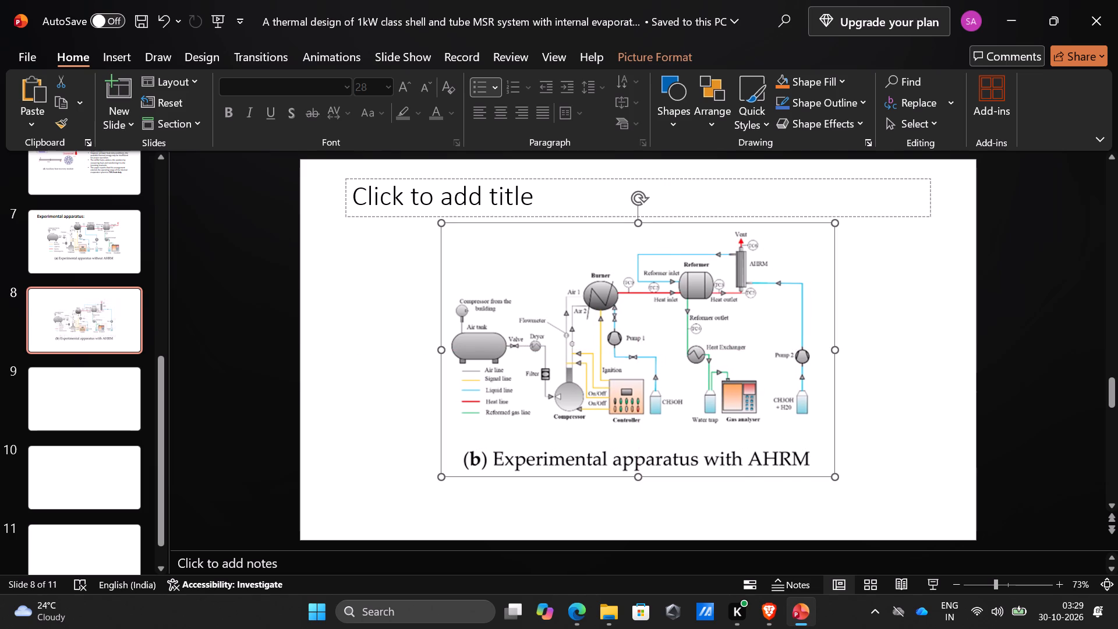
Copy slide 7's title text "Experimental apparatus:" into the empty title placeholder of slide 8.
{"action": "left_click", "coordinate": [471, 199]}
{"action": "left_click", "coordinate": [80, 257]}
{"action": "left_click", "coordinate": [443, 207]}
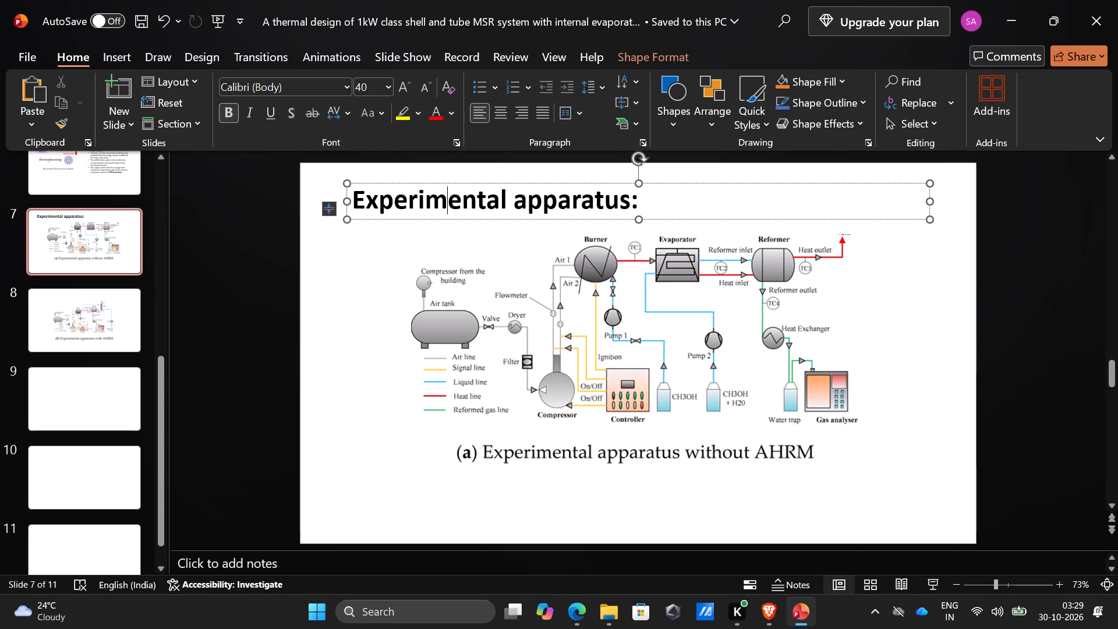
{"action": "key", "text": "ctrl+a"}
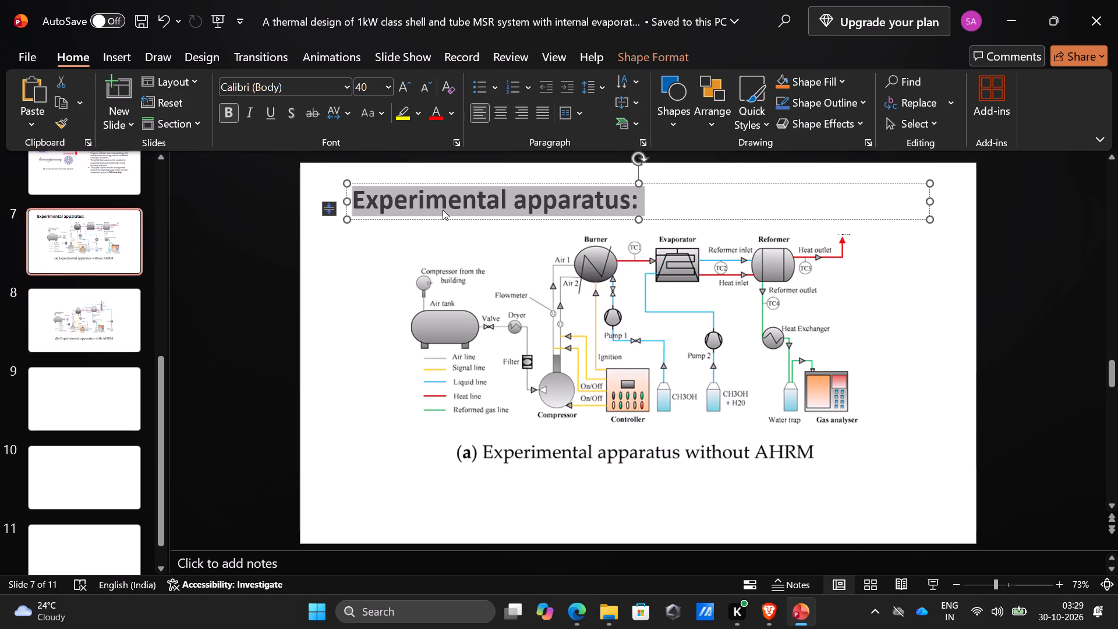
{"action": "key", "text": "ctrl+c"}
{"action": "left_click", "coordinate": [98, 298]}
{"action": "left_click", "coordinate": [431, 205]}
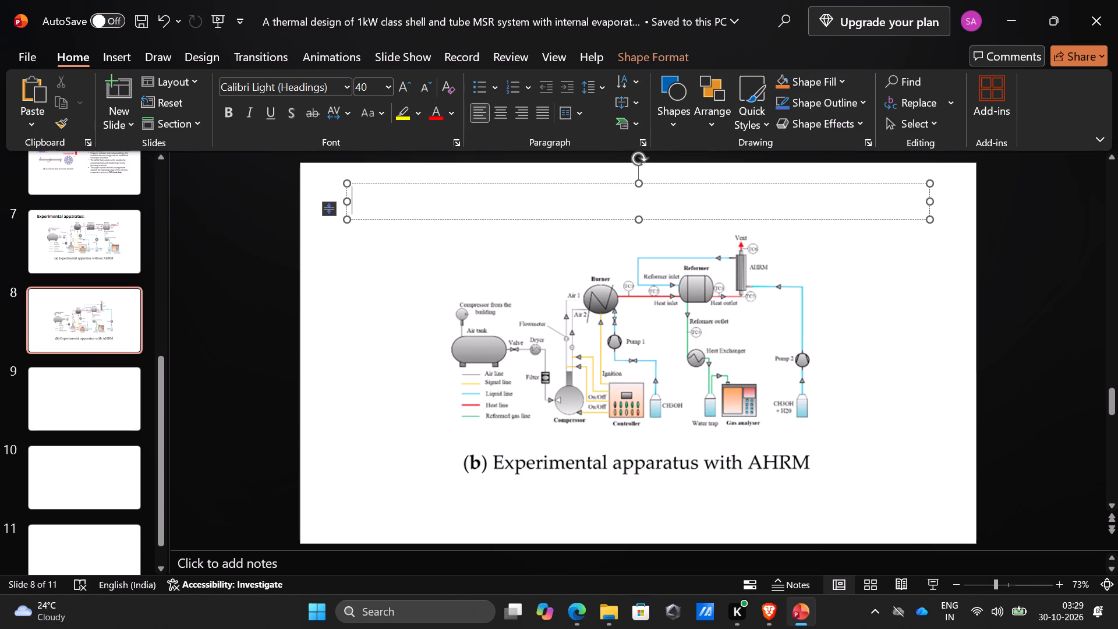
{"action": "key", "text": "ctrl+v"}
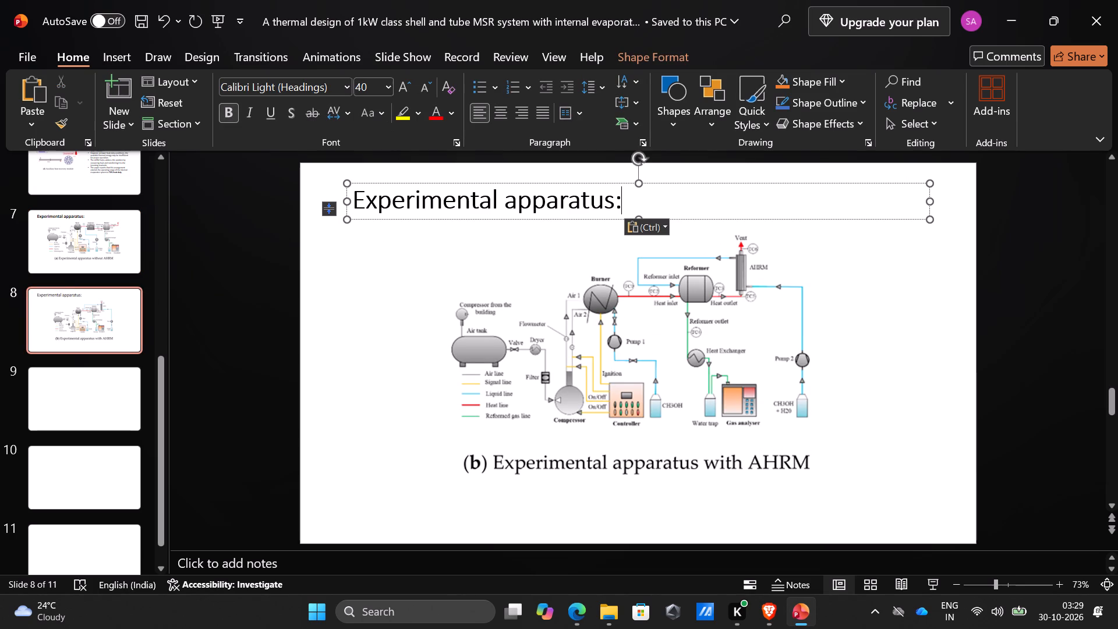
Format slide 8's whole title in bold Calibri (Body) to match slide 7's title, then deselect it.
{"action": "left_click", "coordinate": [351, 87]}
{"action": "left_click", "coordinate": [333, 157]}
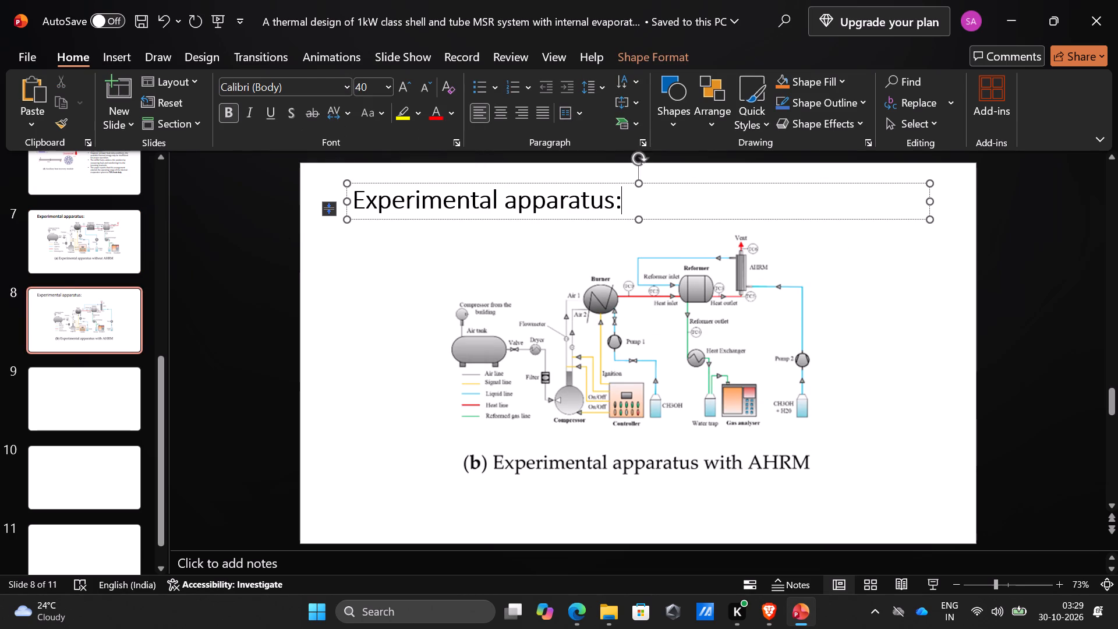
{"action": "key", "text": "ctrl+a"}
{"action": "key", "text": "ctrl+b"}
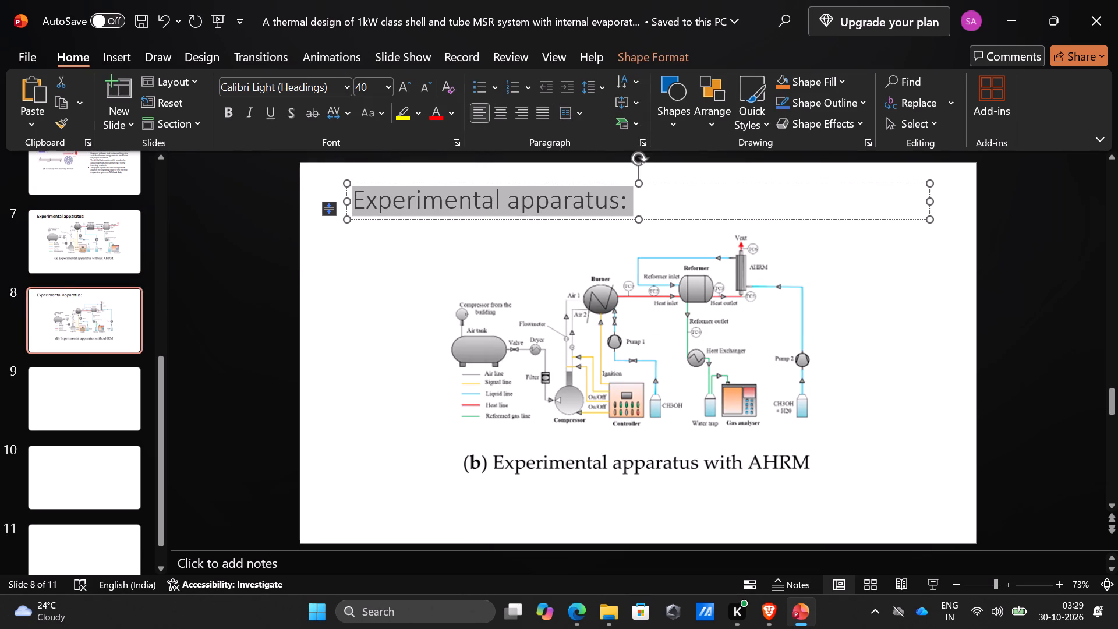
{"action": "key", "text": "ctrl+b"}
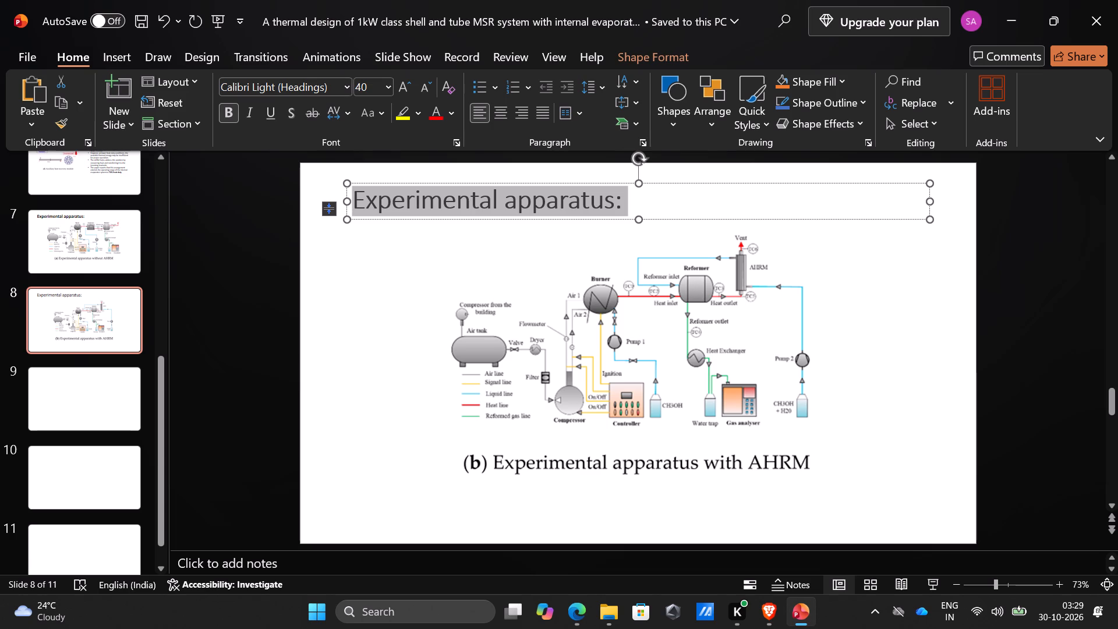
{"action": "left_click", "coordinate": [346, 91]}
{"action": "left_click", "coordinate": [349, 148]}
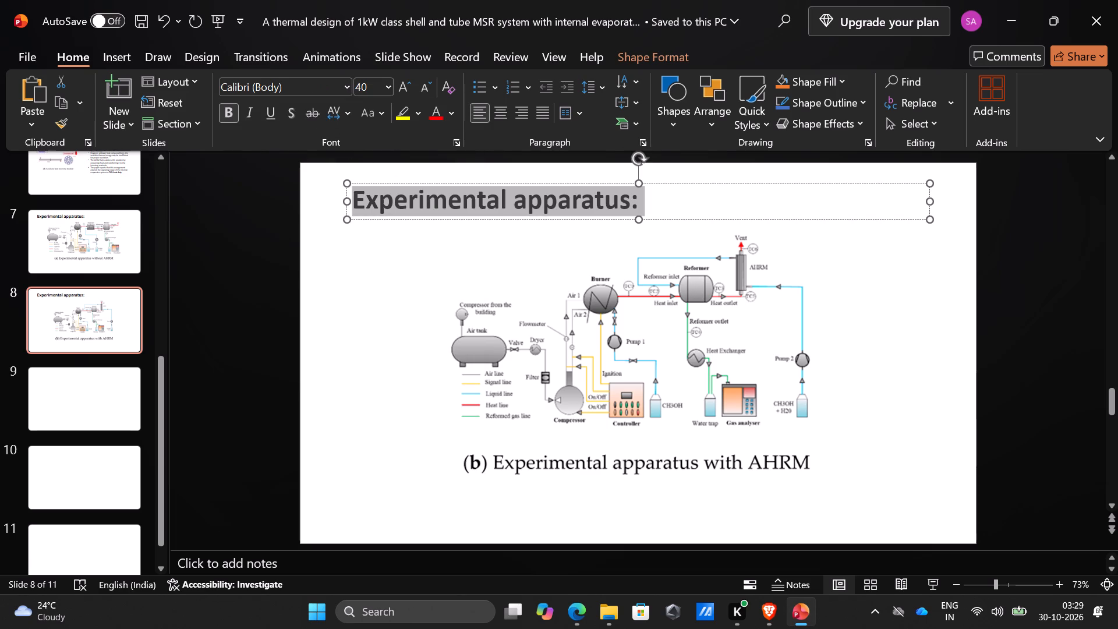
{"action": "left_click", "coordinate": [692, 205]}
{"action": "left_click", "coordinate": [1018, 344]}
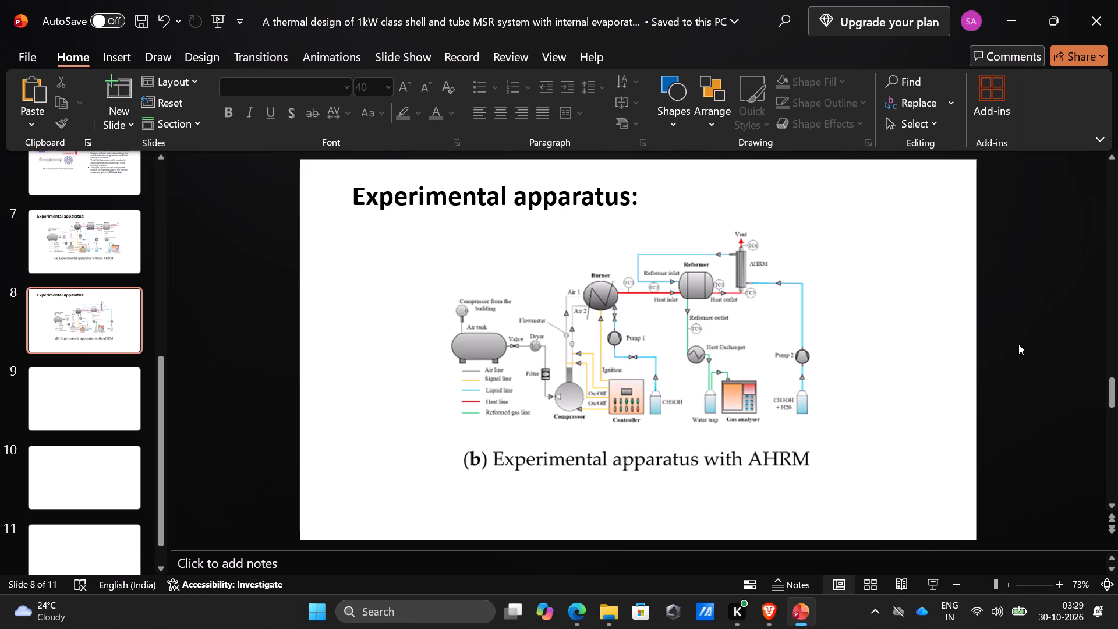
Copy the section 3.1 heading "Performance of Methanol Steam Reforming System without AHRM" from the PDF in Edge into slide 9's title in PowerPoint.
{"action": "left_click", "coordinate": [38, 383]}
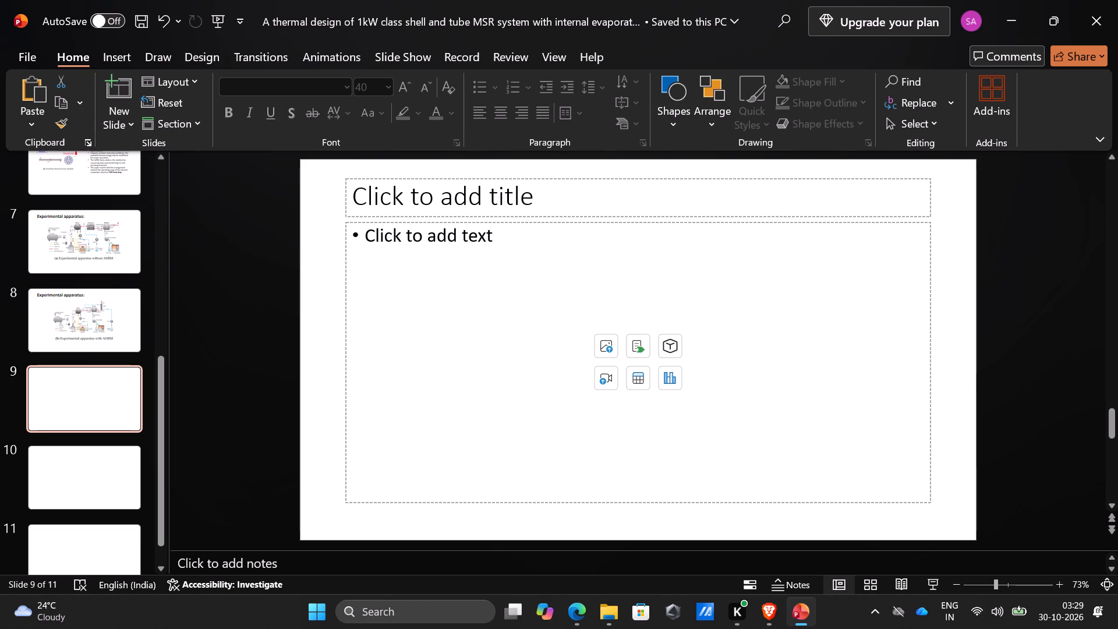
{"action": "left_click", "coordinate": [434, 198]}
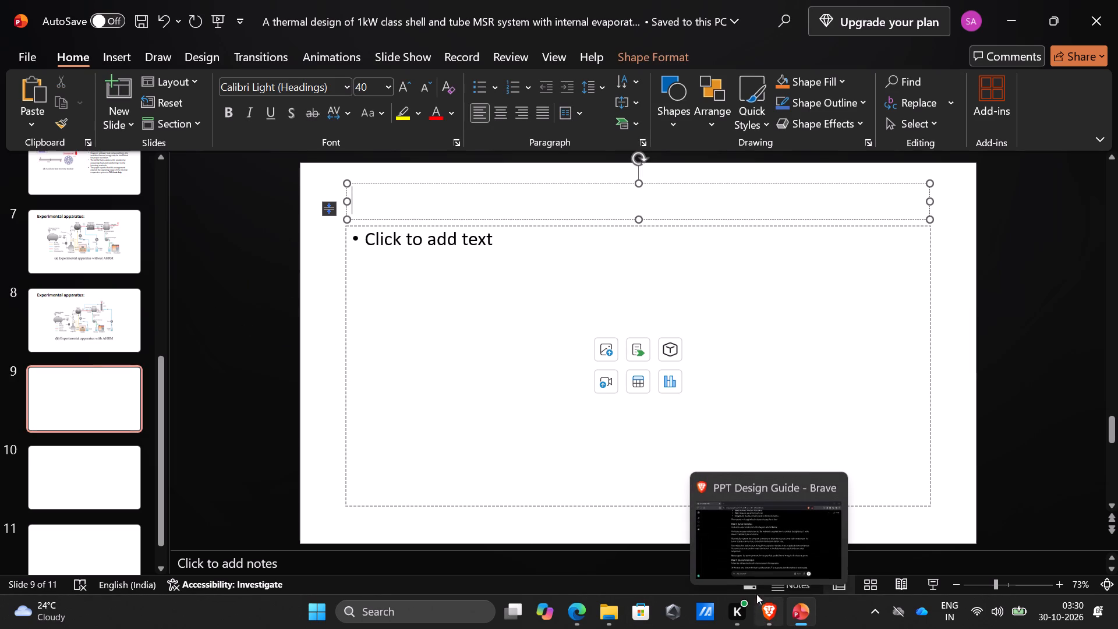
{"action": "left_click", "coordinate": [572, 612]}
{"action": "scroll", "coordinate": [549, 330], "scroll_direction": "down", "scroll_amount": 6}
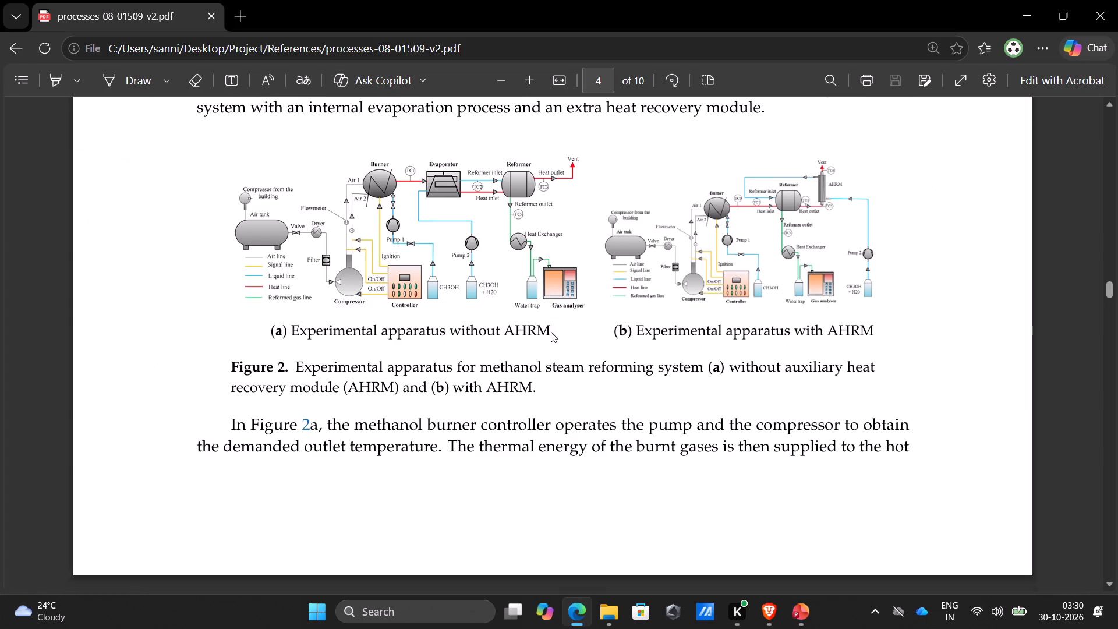
{"action": "scroll", "coordinate": [550, 334], "scroll_direction": "down", "scroll_amount": 11}
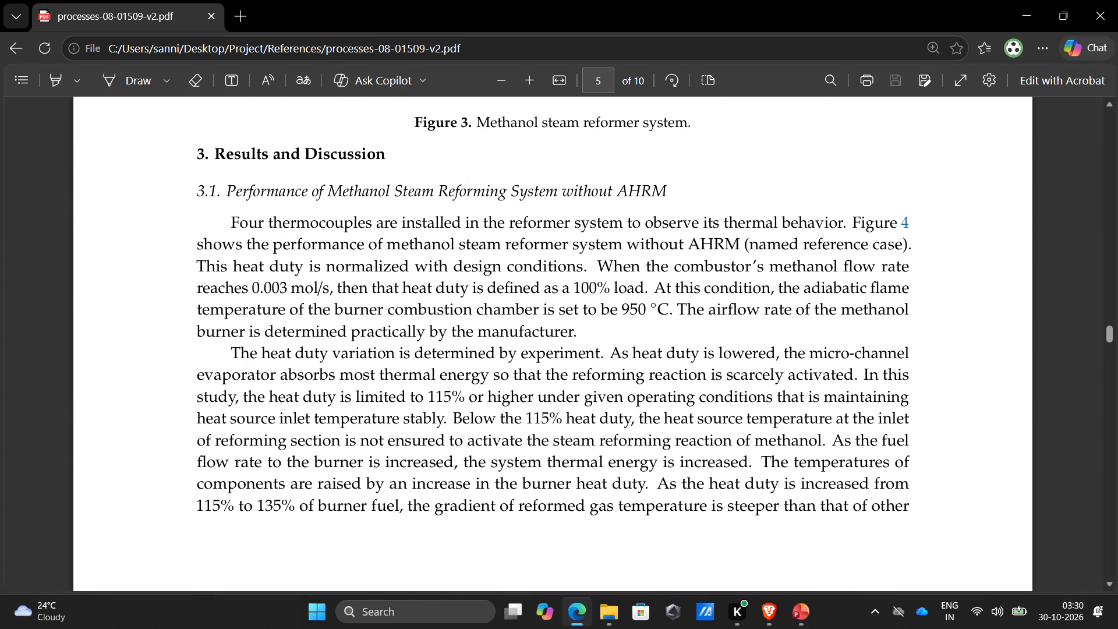
{"action": "left_click_drag", "start_coordinate": [229, 190], "coordinate": [670, 190]}
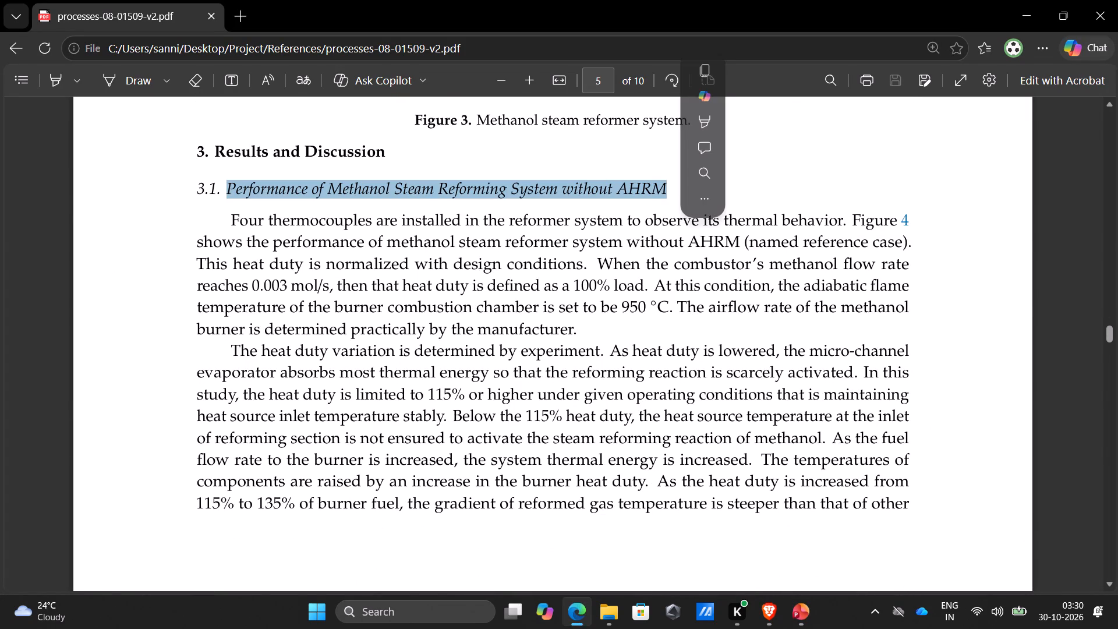
{"action": "key", "text": "ctrl+c"}
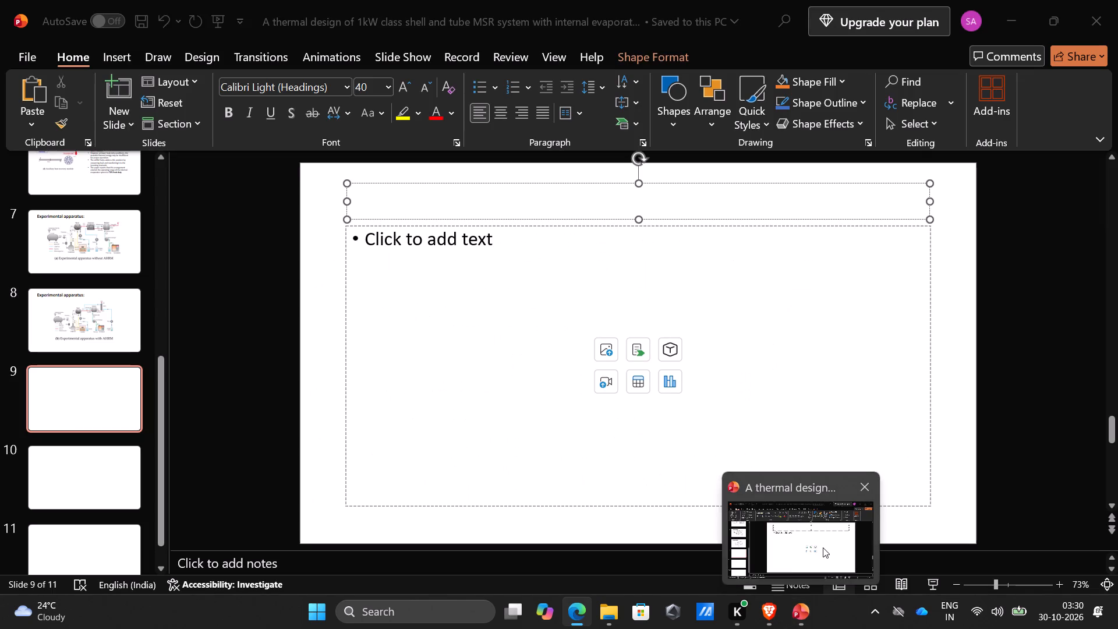
{"action": "left_click", "coordinate": [823, 547]}
{"action": "key", "text": "ctrl+v"}
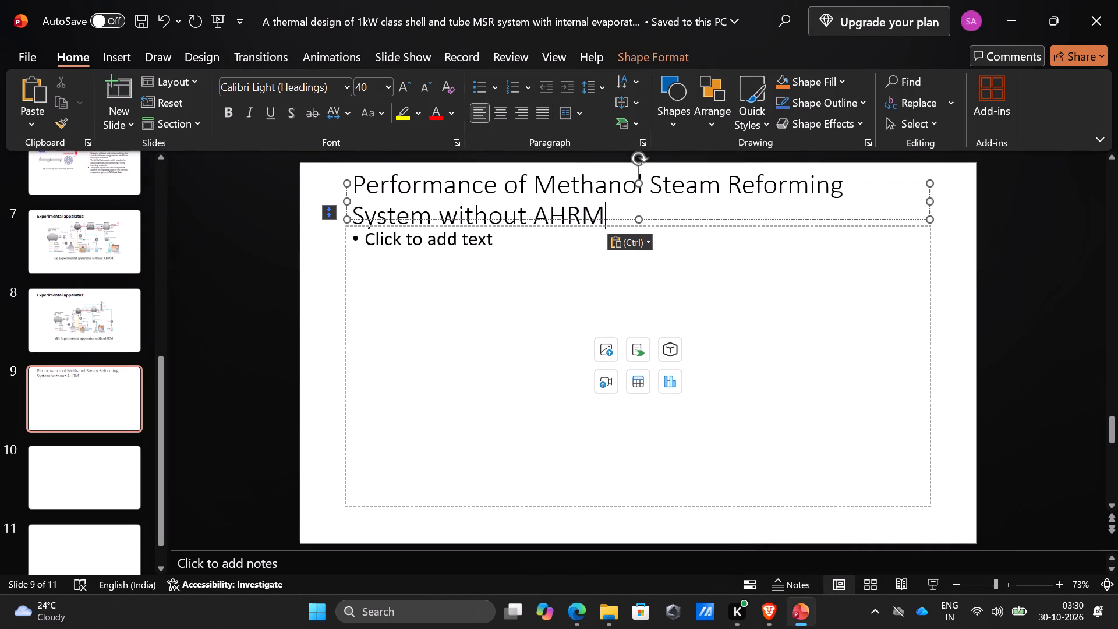
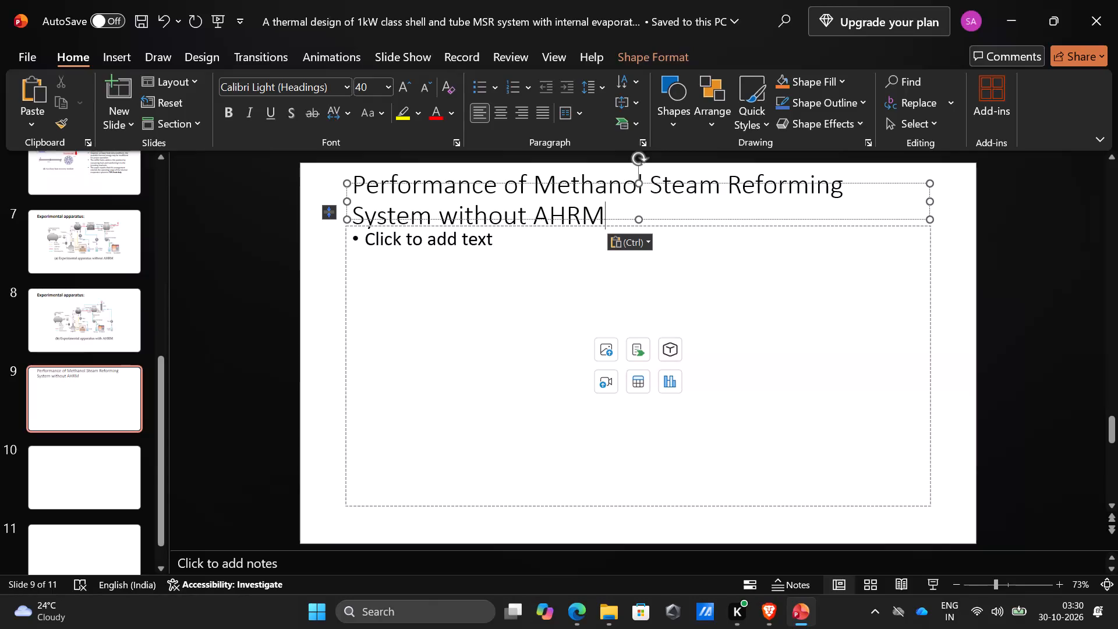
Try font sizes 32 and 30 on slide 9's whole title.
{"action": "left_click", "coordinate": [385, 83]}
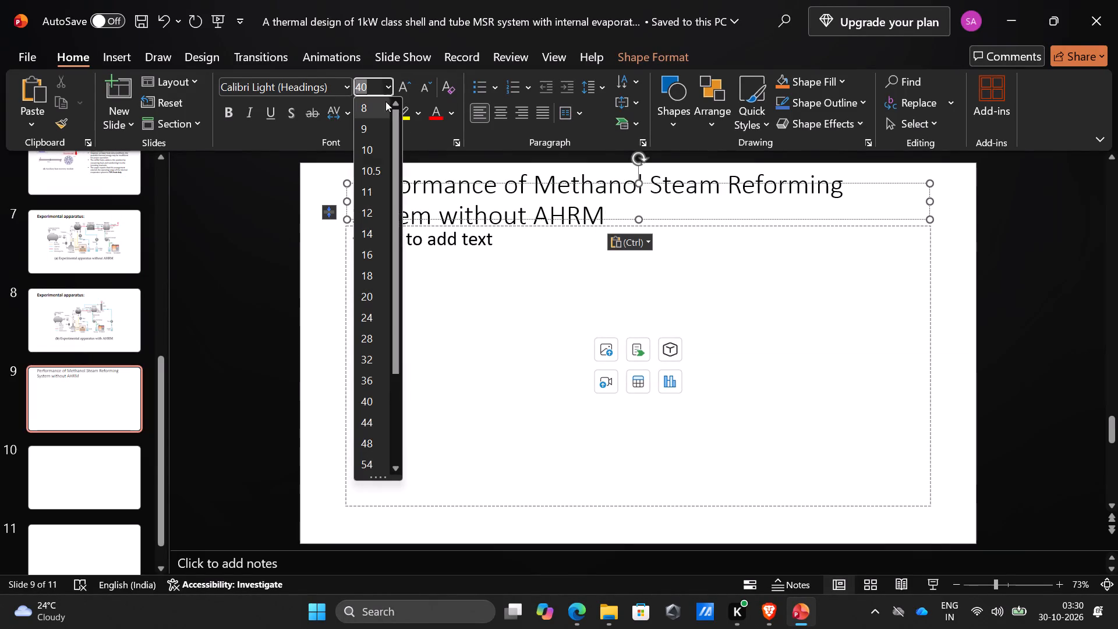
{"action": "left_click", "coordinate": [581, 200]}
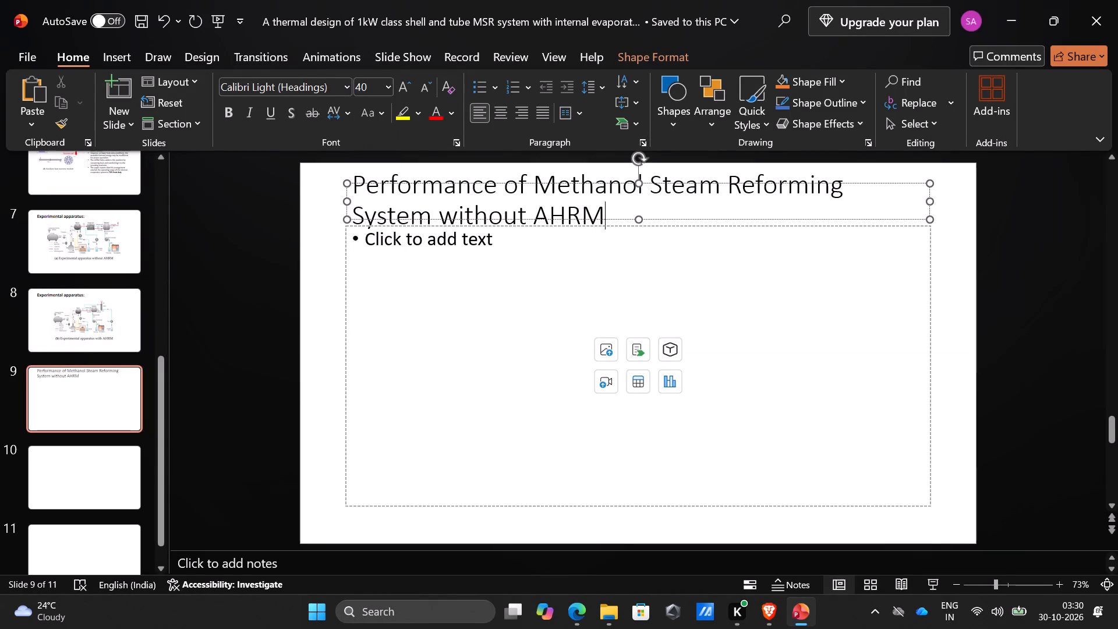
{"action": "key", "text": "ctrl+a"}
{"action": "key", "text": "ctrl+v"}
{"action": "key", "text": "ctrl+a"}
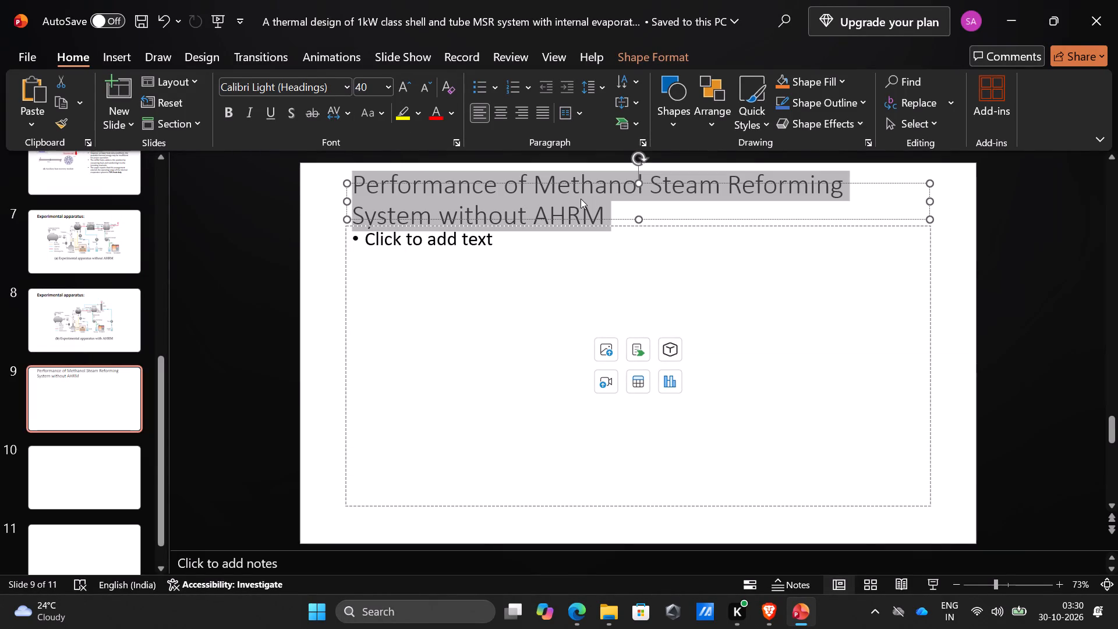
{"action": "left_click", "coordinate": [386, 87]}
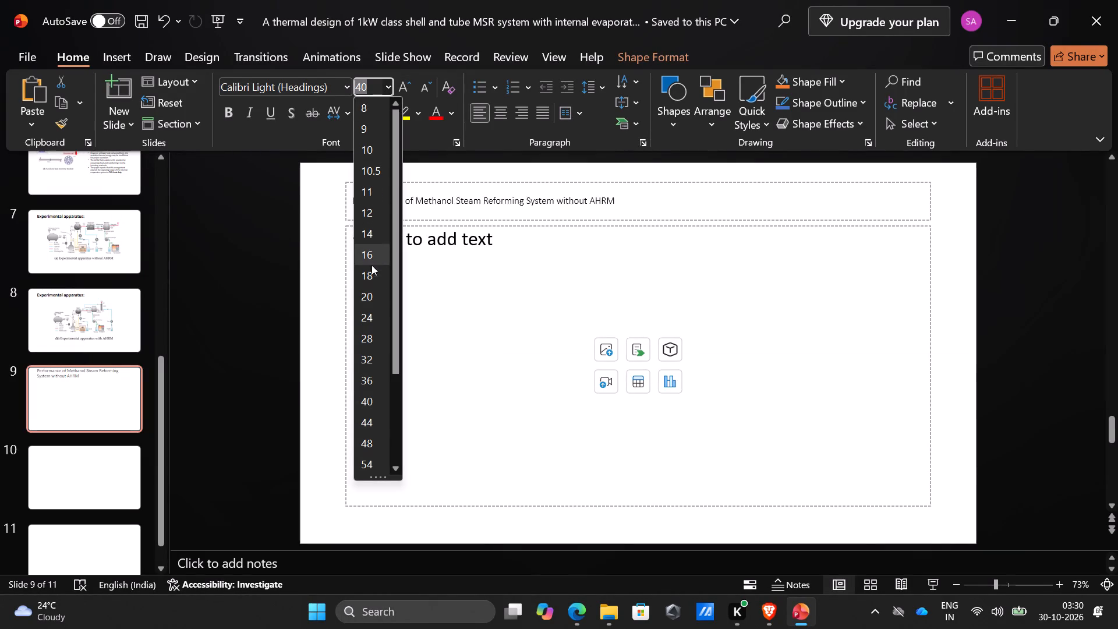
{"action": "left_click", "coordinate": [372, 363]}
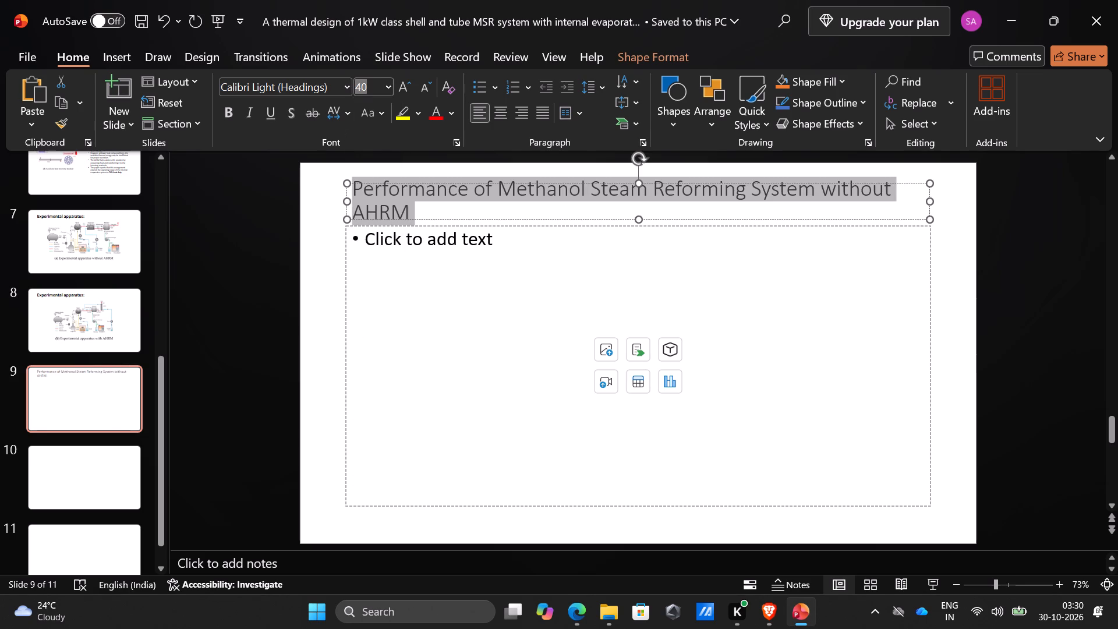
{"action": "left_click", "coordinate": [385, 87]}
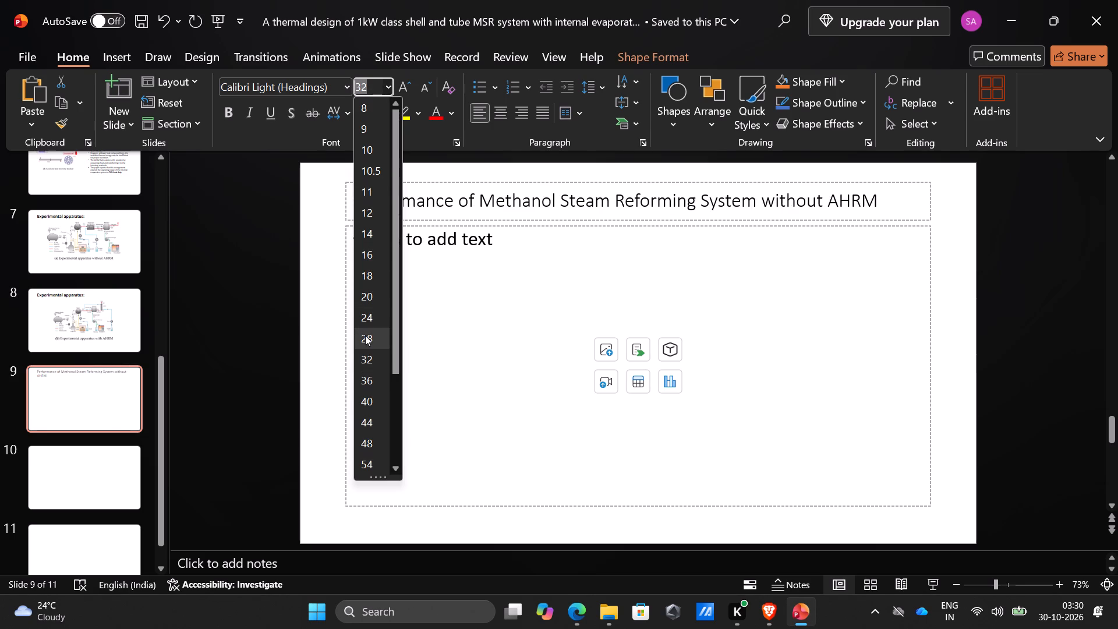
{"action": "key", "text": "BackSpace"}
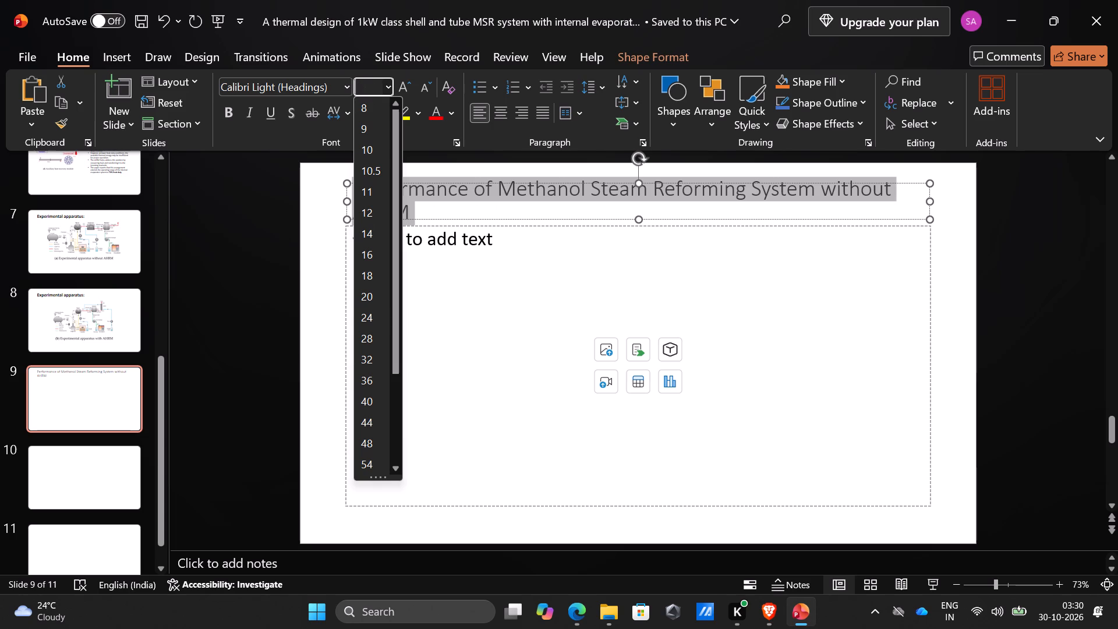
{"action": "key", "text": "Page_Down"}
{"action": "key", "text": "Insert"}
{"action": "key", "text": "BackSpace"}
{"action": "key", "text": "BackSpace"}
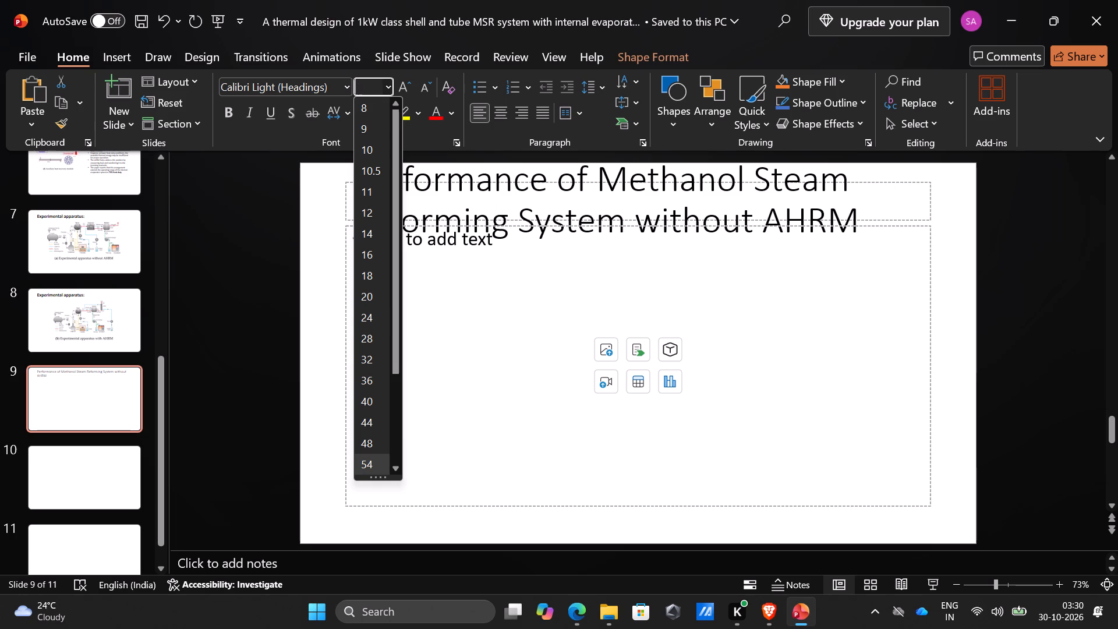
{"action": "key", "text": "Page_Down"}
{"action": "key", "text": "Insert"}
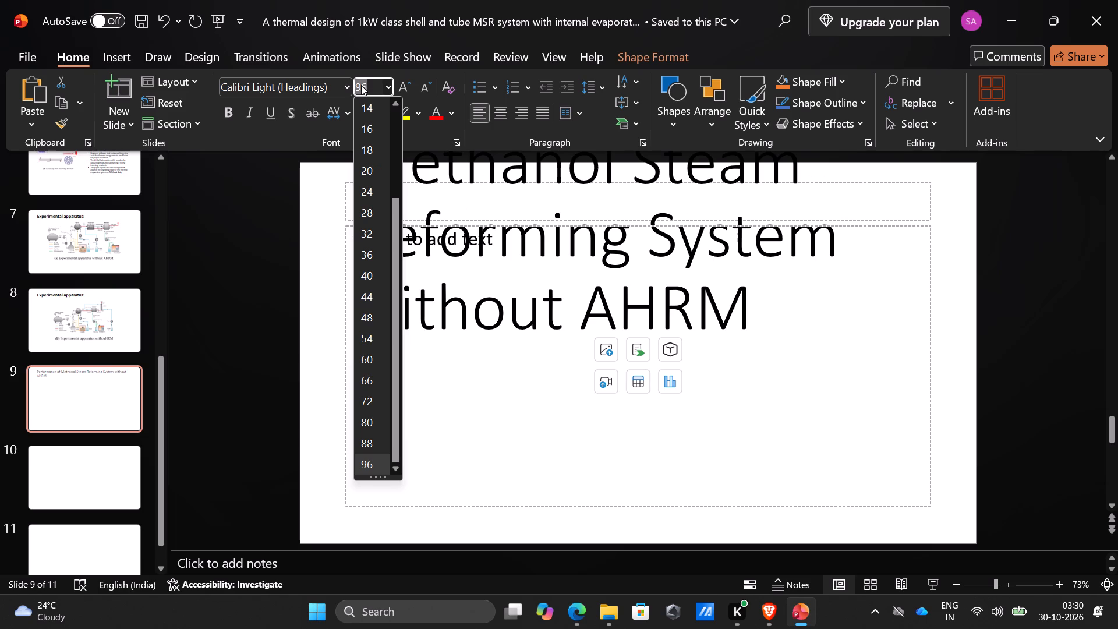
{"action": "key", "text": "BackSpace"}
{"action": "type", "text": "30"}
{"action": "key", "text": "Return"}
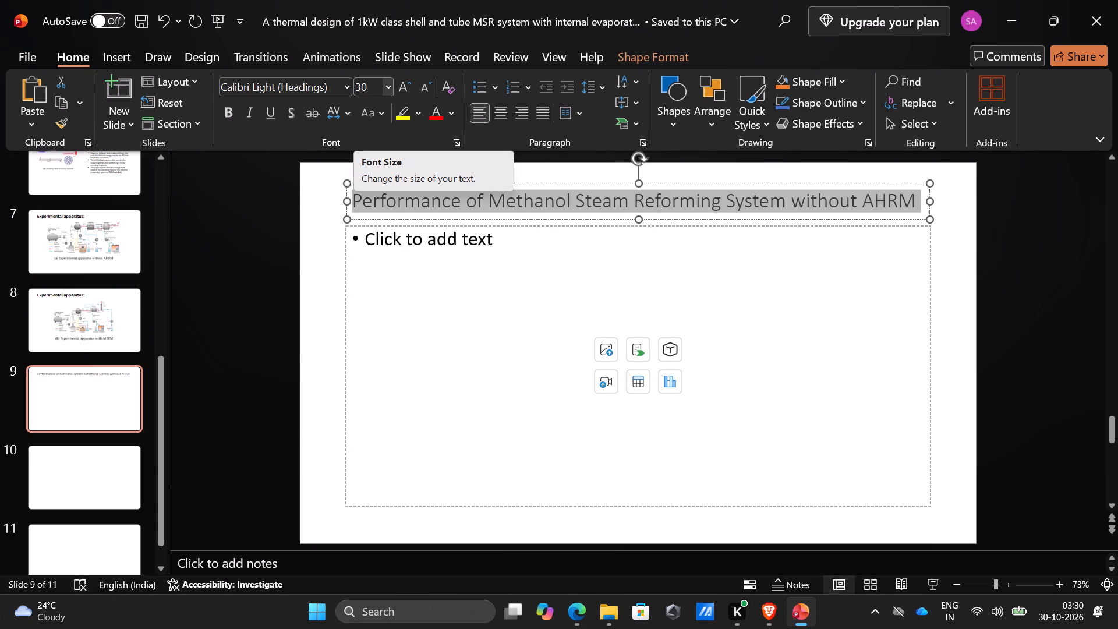
Format slide 9's title in bold Calibri (Body) at font size 28.
{"action": "left_click", "coordinate": [346, 87]}
{"action": "left_click", "coordinate": [330, 150]}
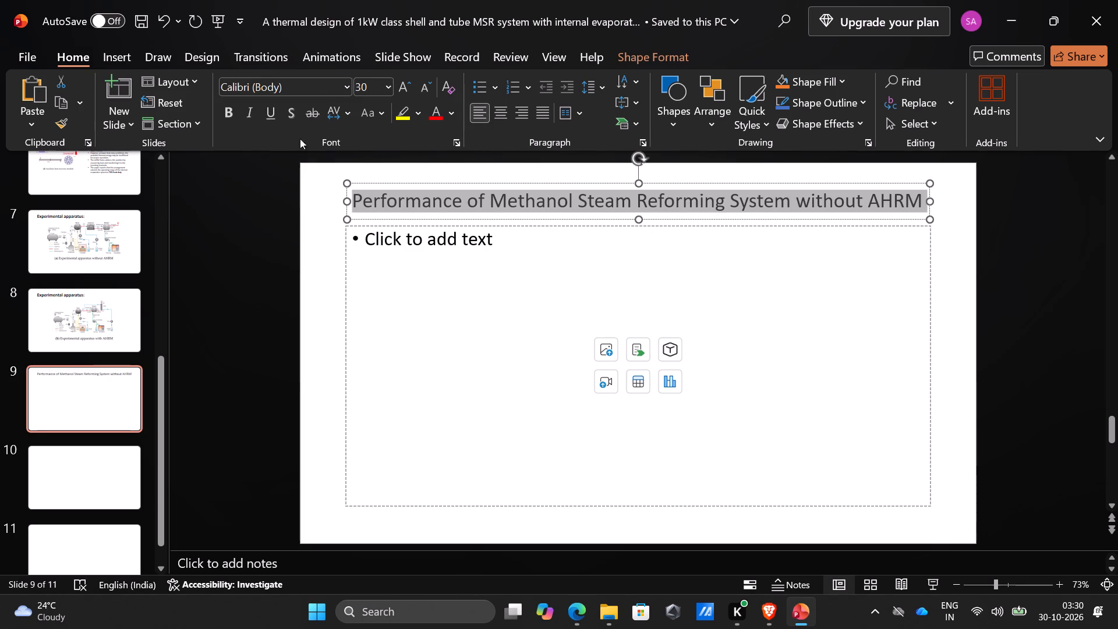
{"action": "left_click", "coordinate": [227, 108]}
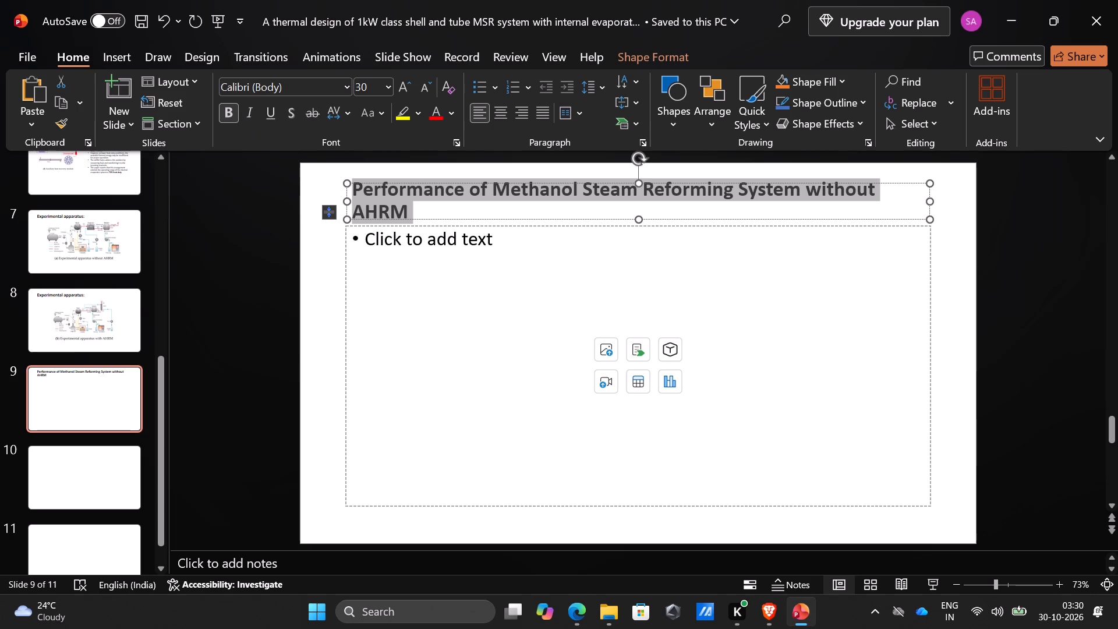
{"action": "left_click", "coordinate": [387, 94]}
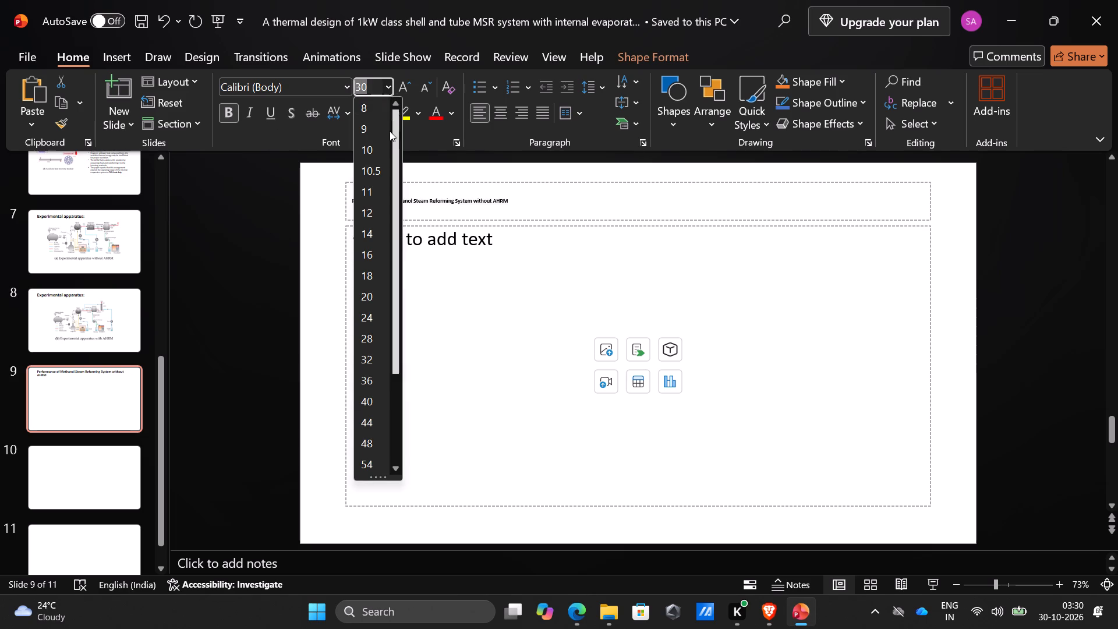
{"action": "left_click", "coordinate": [375, 338]}
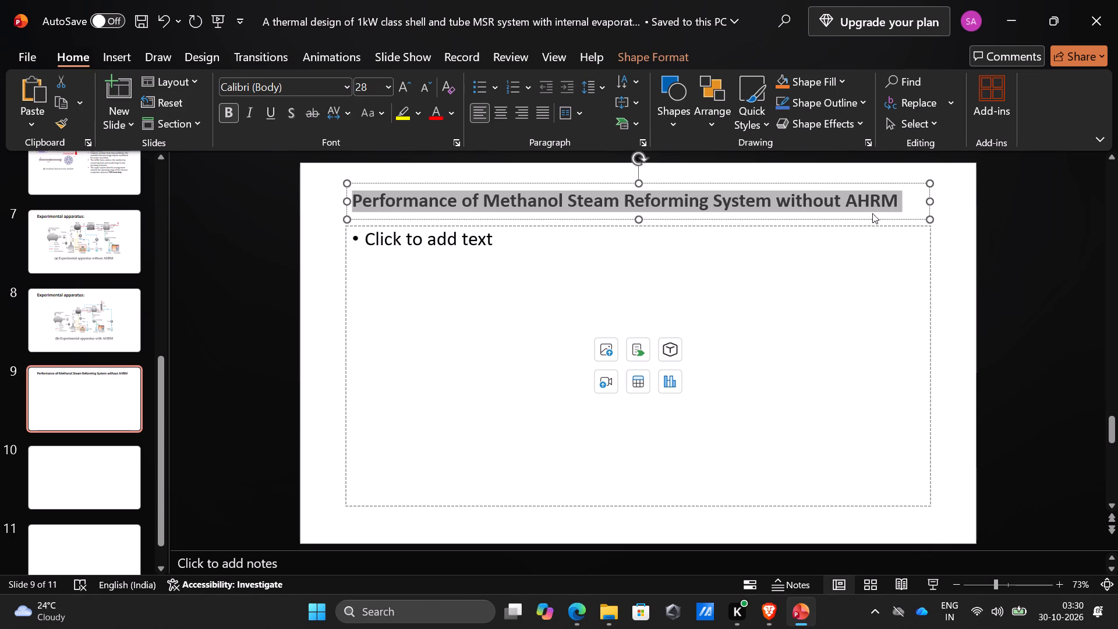
Add a space and a colon to the end of slide 9's title.
{"action": "left_click", "coordinate": [904, 199]}
{"action": "key", "text": "space"}
{"action": "type", "text": ":"}
{"action": "key", "text": "Return"}
{"action": "key", "text": "BackSpace"}
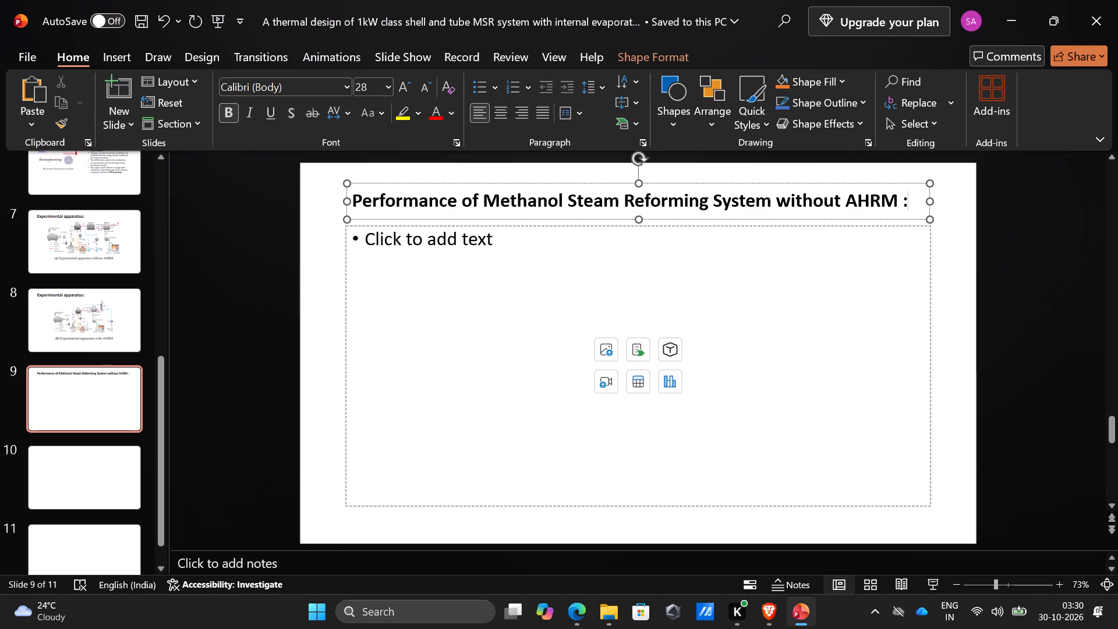
{"action": "left_click", "coordinate": [473, 249]}
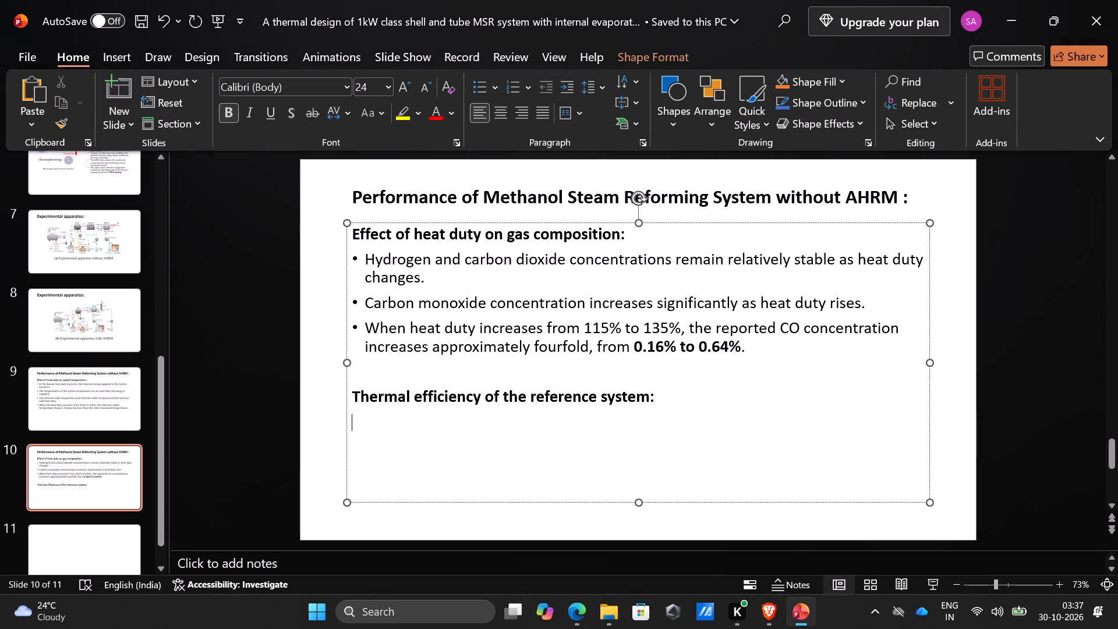
{"action": "key", "text": "ctrl+v"}
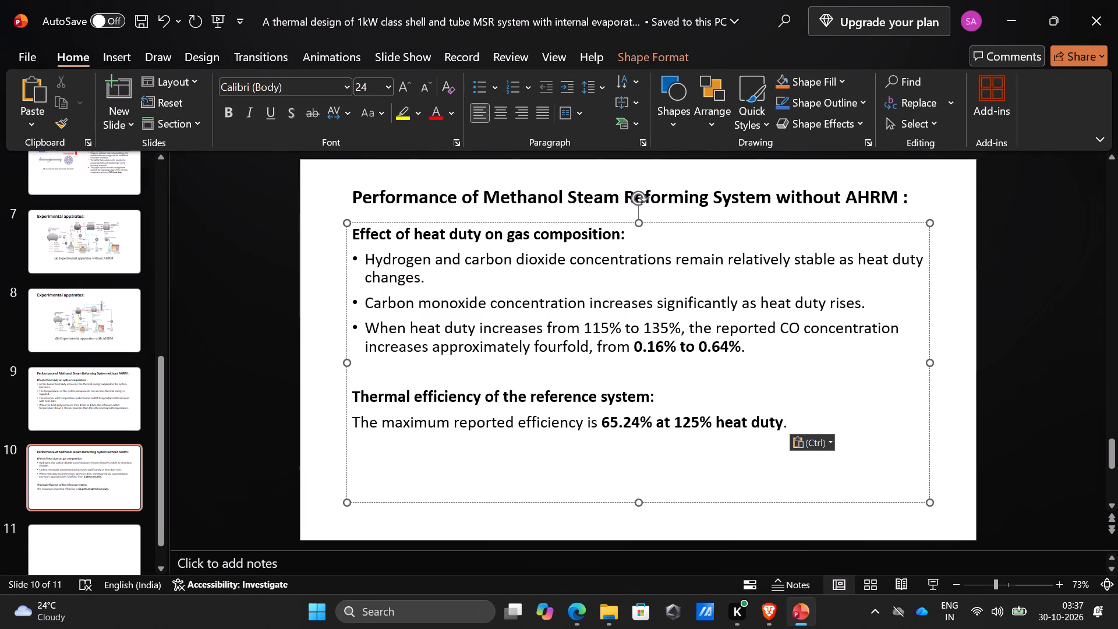
{"action": "left_click", "coordinate": [479, 83]}
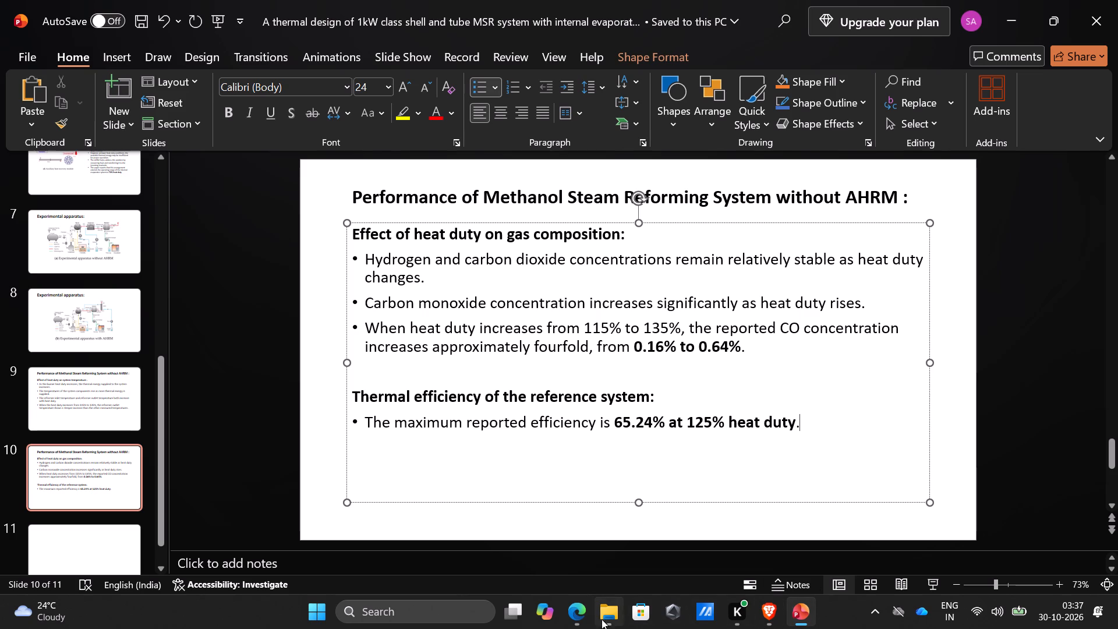
Capture the System Thermal Efficiency equation from the PDF paper and place the picture below the maximum efficiency bullet on slide 10.
{"action": "left_click", "coordinate": [585, 537]}
{"action": "scroll", "coordinate": [532, 409], "scroll_direction": "down", "scroll_amount": 5}
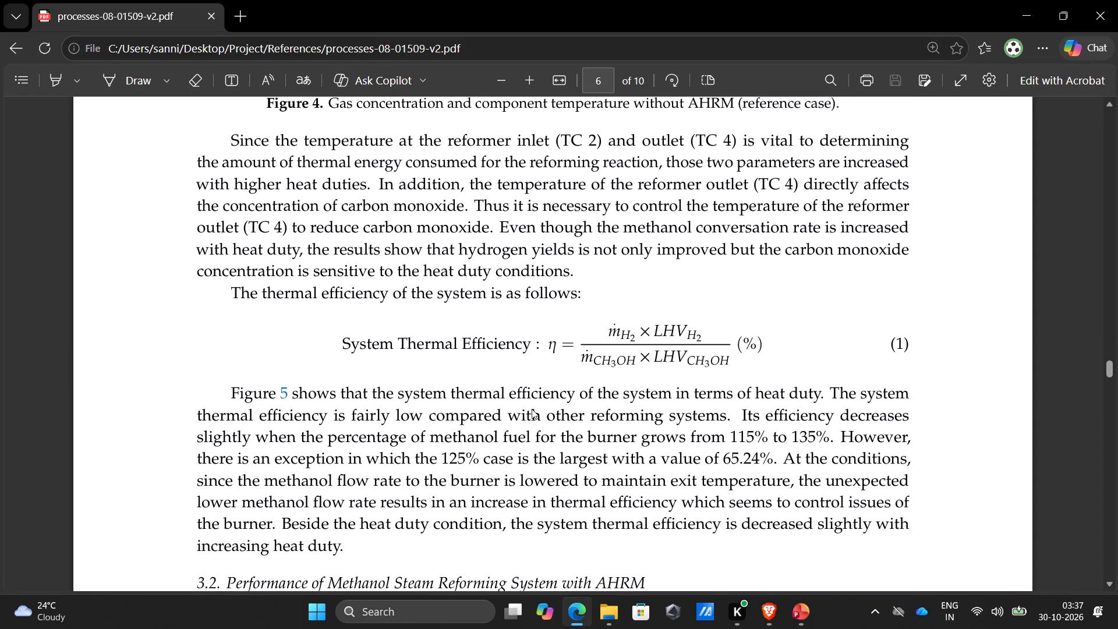
{"action": "key", "text": "ctrl+shift+s"}
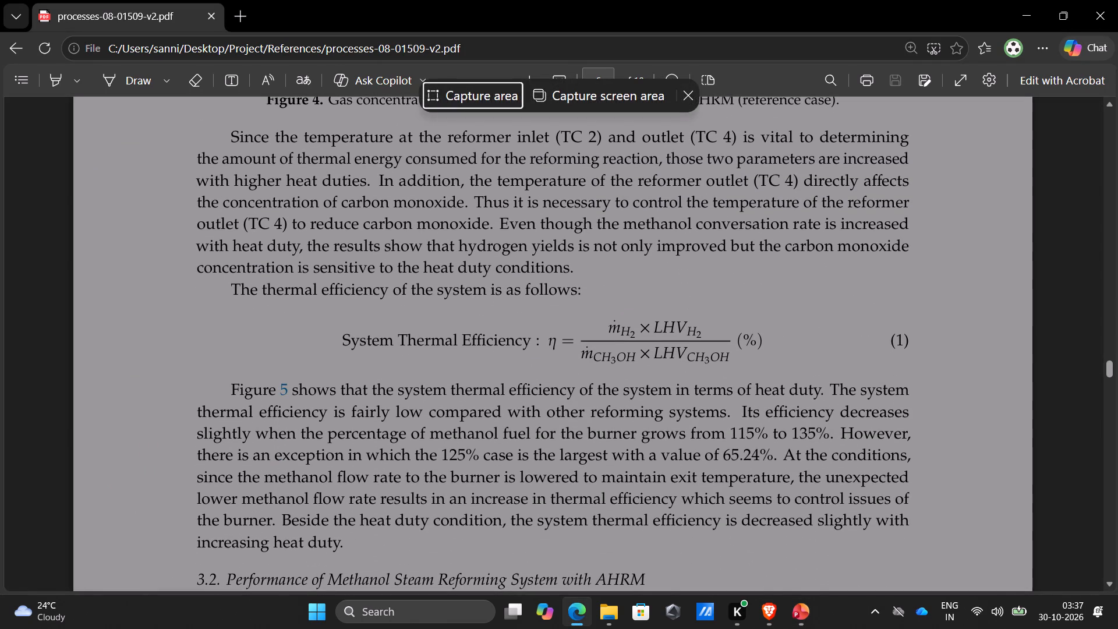
{"action": "left_click_drag", "start_coordinate": [337, 316], "coordinate": [786, 384]}
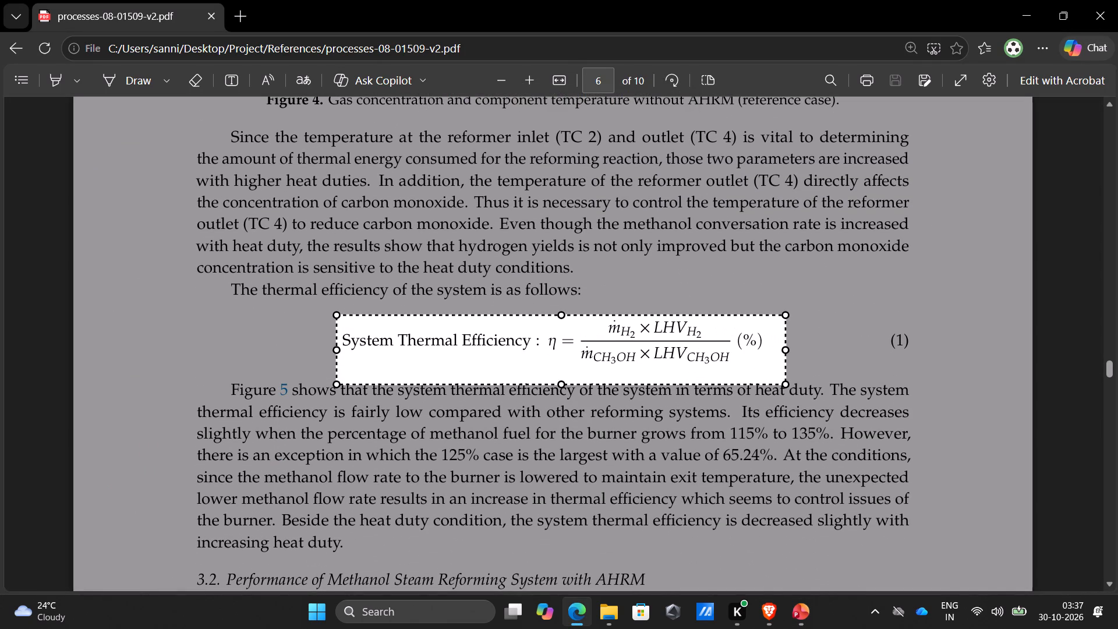
{"action": "left_click_drag", "start_coordinate": [786, 384], "coordinate": [786, 379]}
{"action": "left_click", "coordinate": [806, 398]}
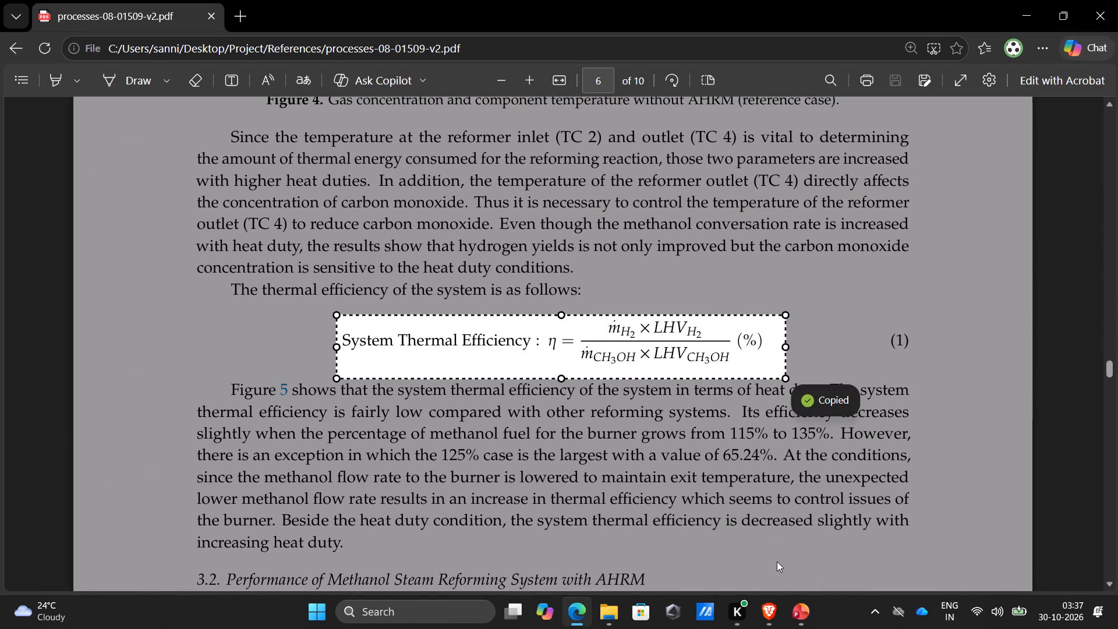
{"action": "left_click", "coordinate": [803, 545]}
{"action": "left_click", "coordinate": [720, 461]}
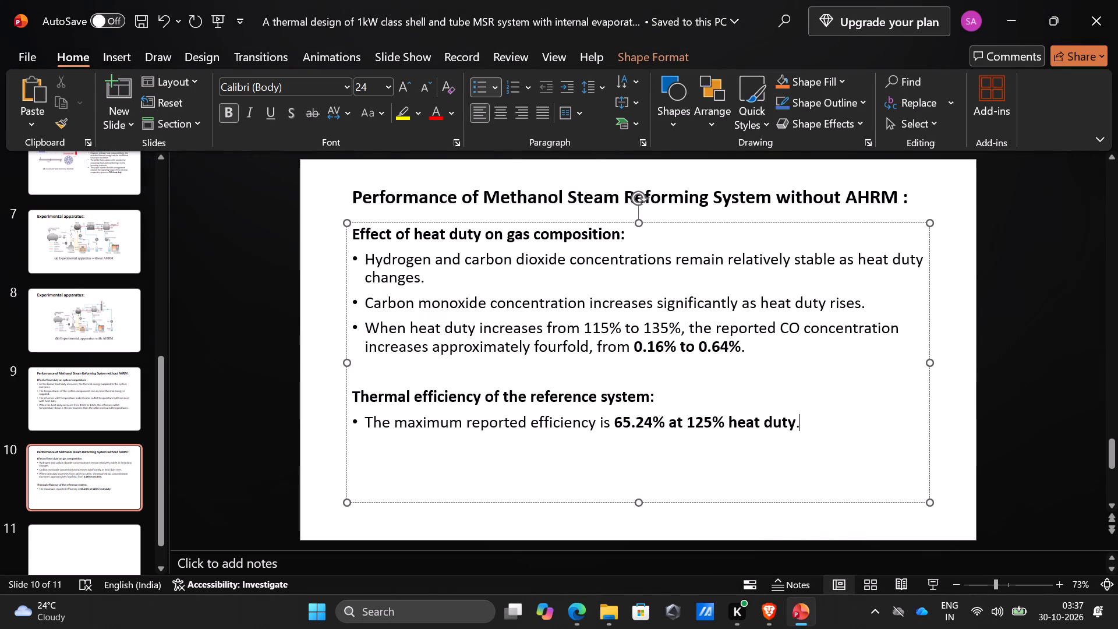
{"action": "key", "text": "ctrl+v"}
{"action": "left_click_drag", "start_coordinate": [689, 347], "coordinate": [680, 461]}
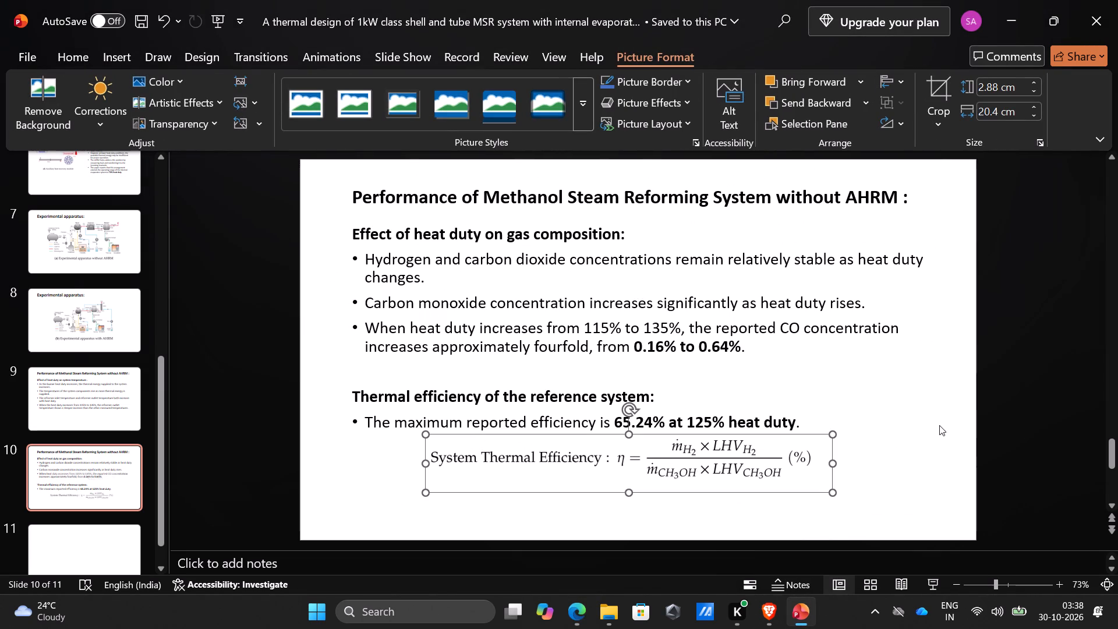
{"action": "left_click", "coordinate": [1035, 400]}
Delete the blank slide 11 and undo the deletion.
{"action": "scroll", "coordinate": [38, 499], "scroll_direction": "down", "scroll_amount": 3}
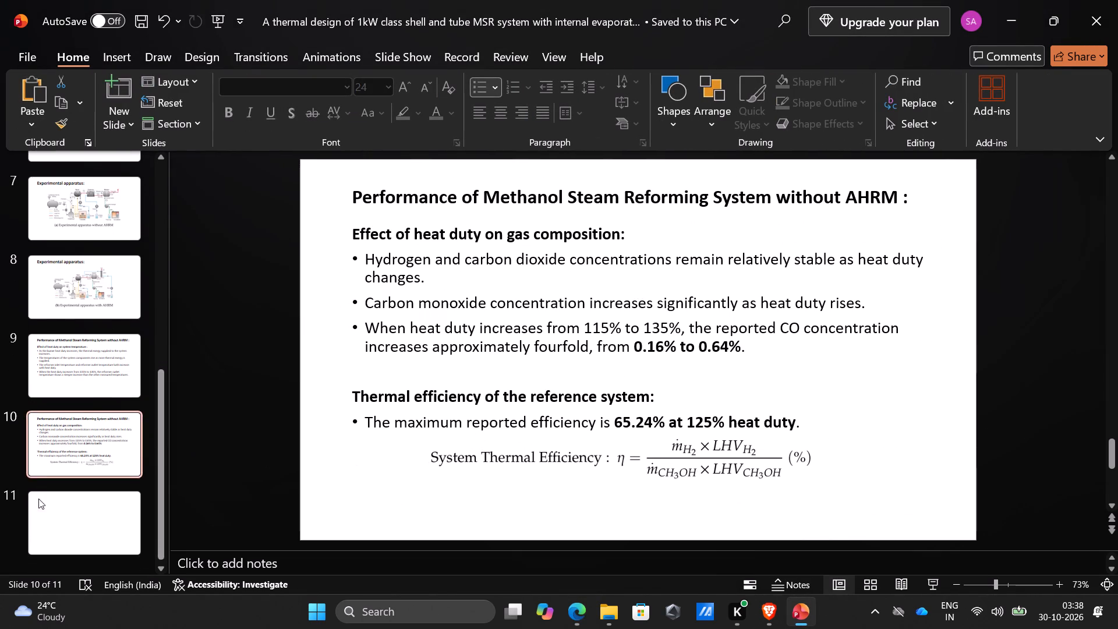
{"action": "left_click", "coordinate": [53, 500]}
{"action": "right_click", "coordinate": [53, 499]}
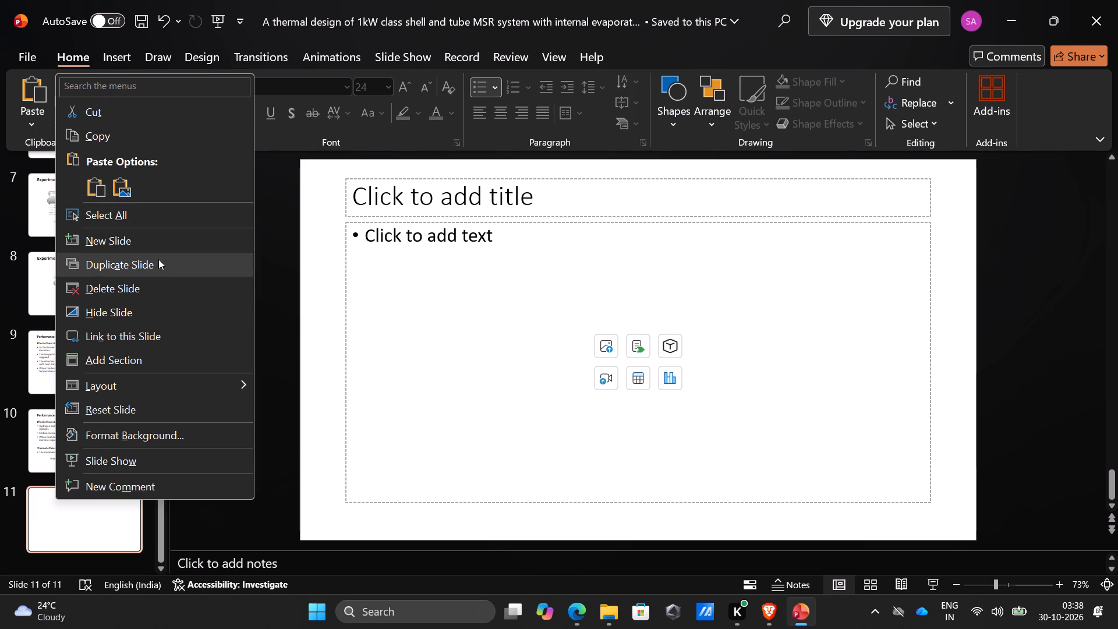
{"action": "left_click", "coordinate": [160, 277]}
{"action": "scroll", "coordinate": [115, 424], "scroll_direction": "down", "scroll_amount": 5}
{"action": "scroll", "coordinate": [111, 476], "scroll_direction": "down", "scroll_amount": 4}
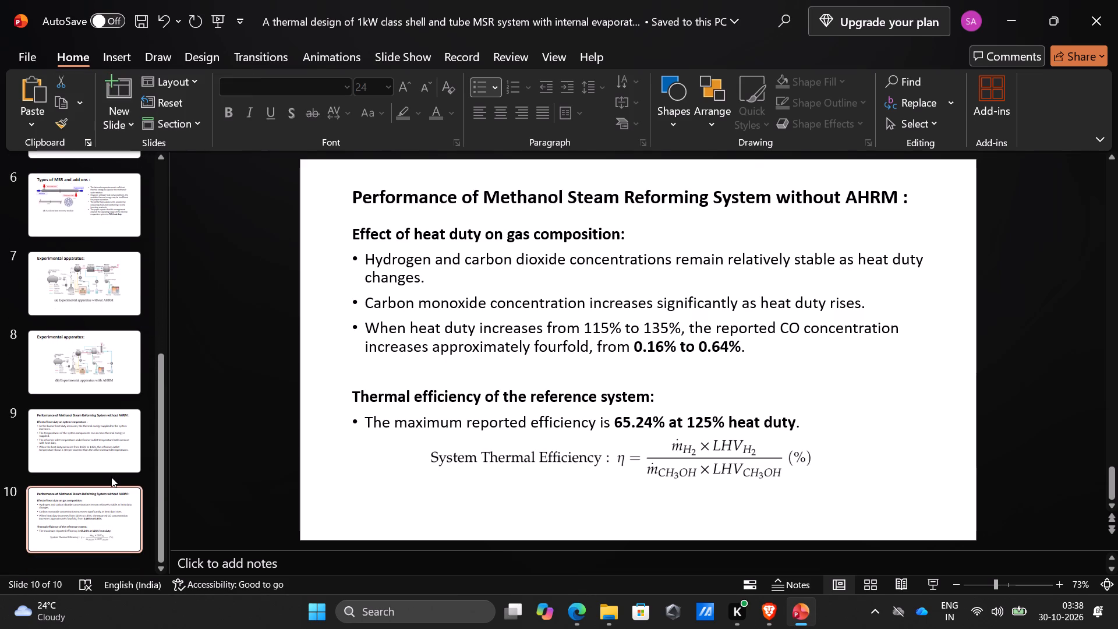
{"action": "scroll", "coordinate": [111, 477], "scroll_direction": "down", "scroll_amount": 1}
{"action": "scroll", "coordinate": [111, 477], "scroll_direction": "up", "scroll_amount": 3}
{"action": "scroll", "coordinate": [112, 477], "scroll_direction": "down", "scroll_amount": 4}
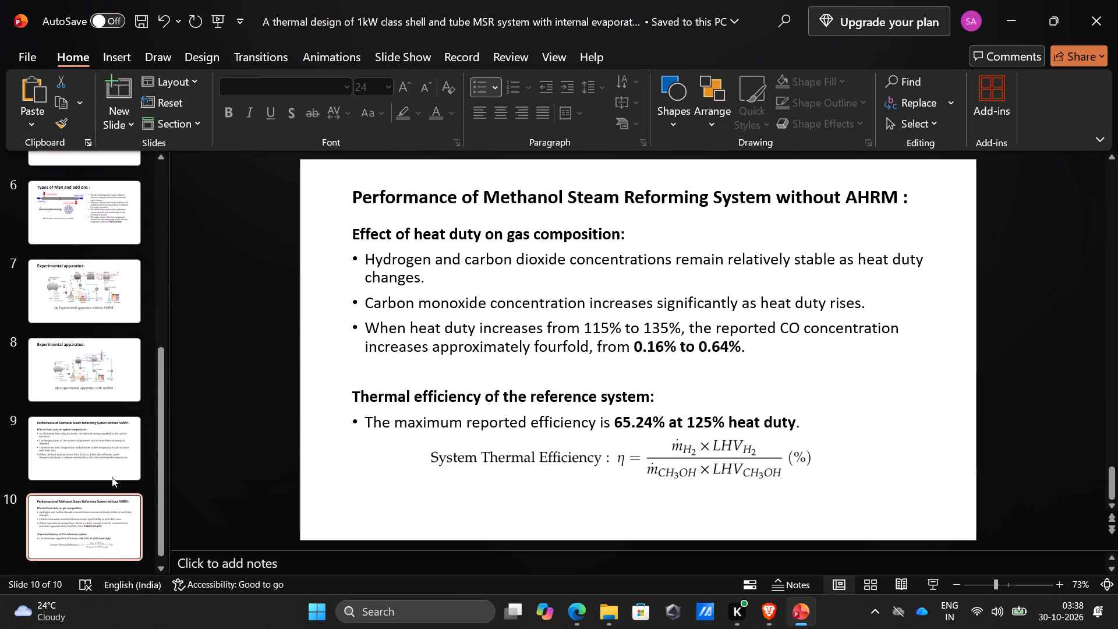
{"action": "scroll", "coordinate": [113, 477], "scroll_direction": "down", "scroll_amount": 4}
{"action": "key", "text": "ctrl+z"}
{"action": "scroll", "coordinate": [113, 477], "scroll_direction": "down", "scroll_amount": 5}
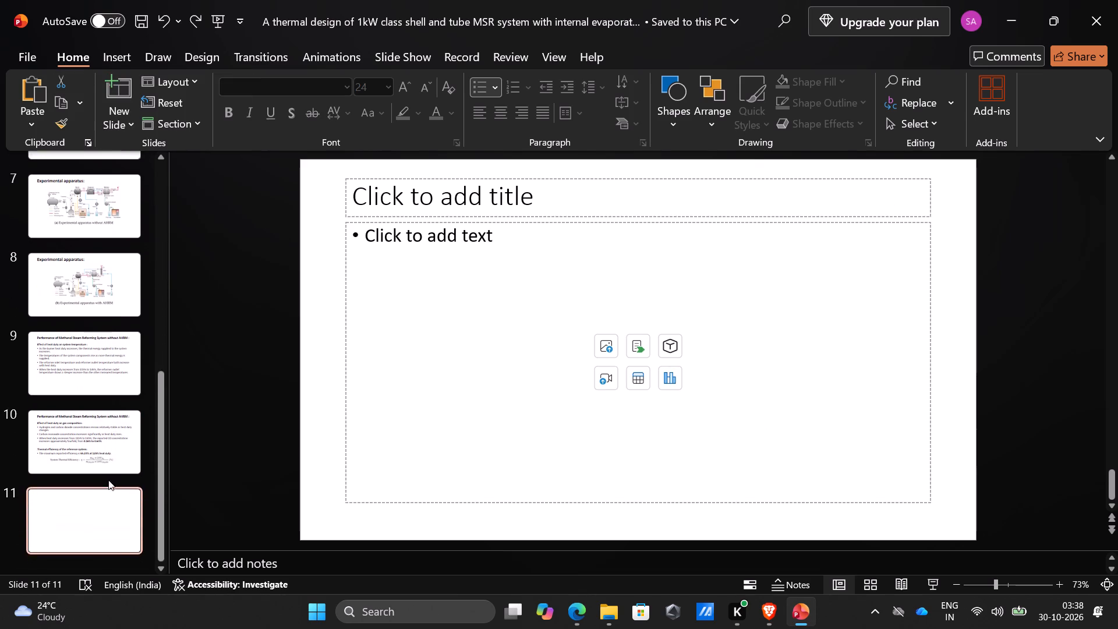
Duplicate the blank slide 11 twice so that slides 11 to 13 are blank.
{"action": "right_click", "coordinate": [93, 504]}
{"action": "left_click", "coordinate": [153, 270]}
{"action": "right_click", "coordinate": [75, 513]}
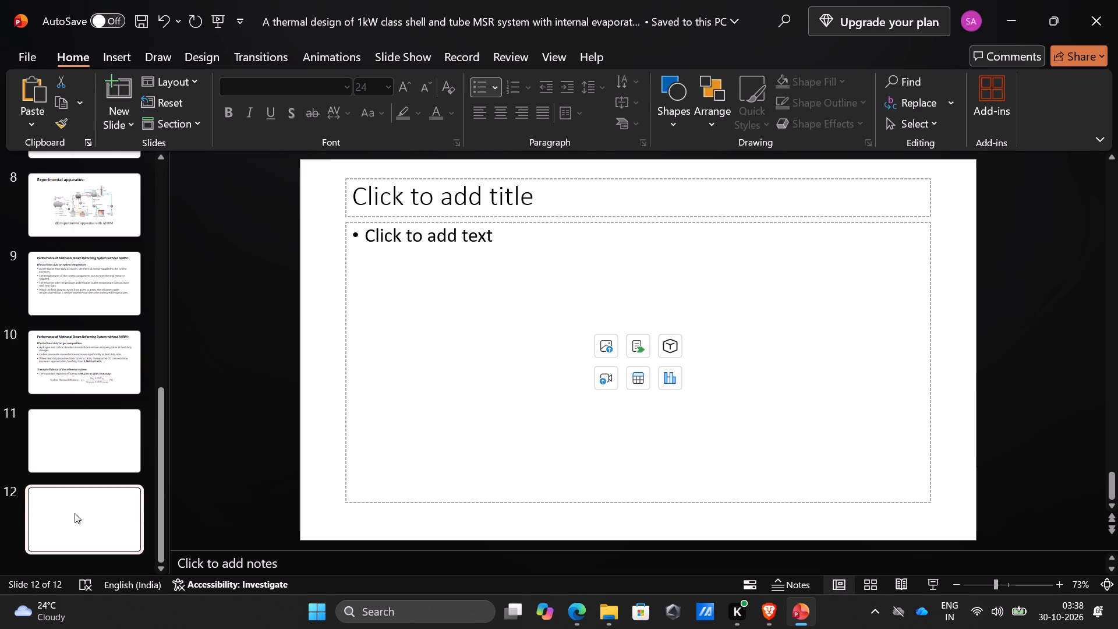
{"action": "left_click", "coordinate": [142, 282]}
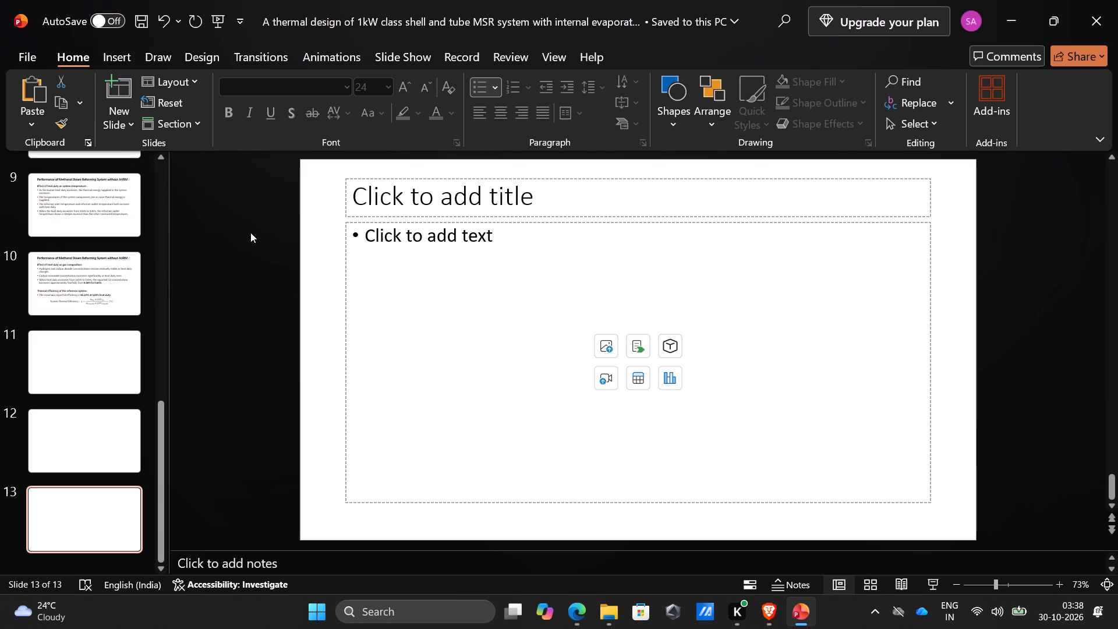
Set slide 13's title to bold Calibri (Body) 28 pt and paste the PDF heading "Performance of Methanol Steam Reforming System with AHRM" into it.
{"action": "left_click", "coordinate": [422, 208]}
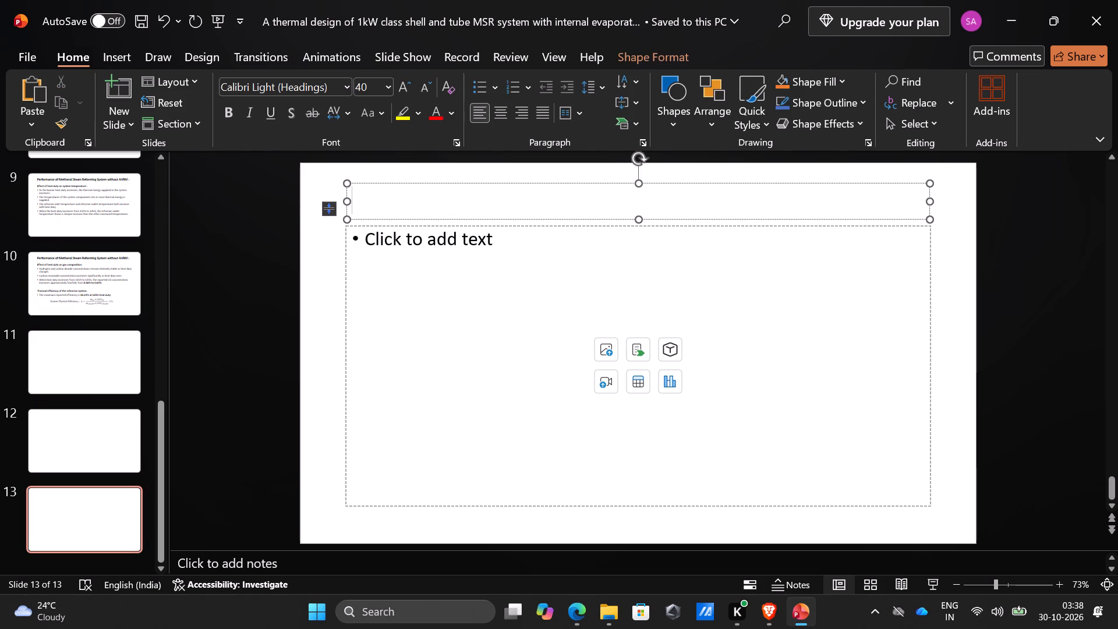
{"action": "left_click", "coordinate": [574, 621]}
{"action": "scroll", "coordinate": [443, 316], "scroll_direction": "down", "scroll_amount": 3}
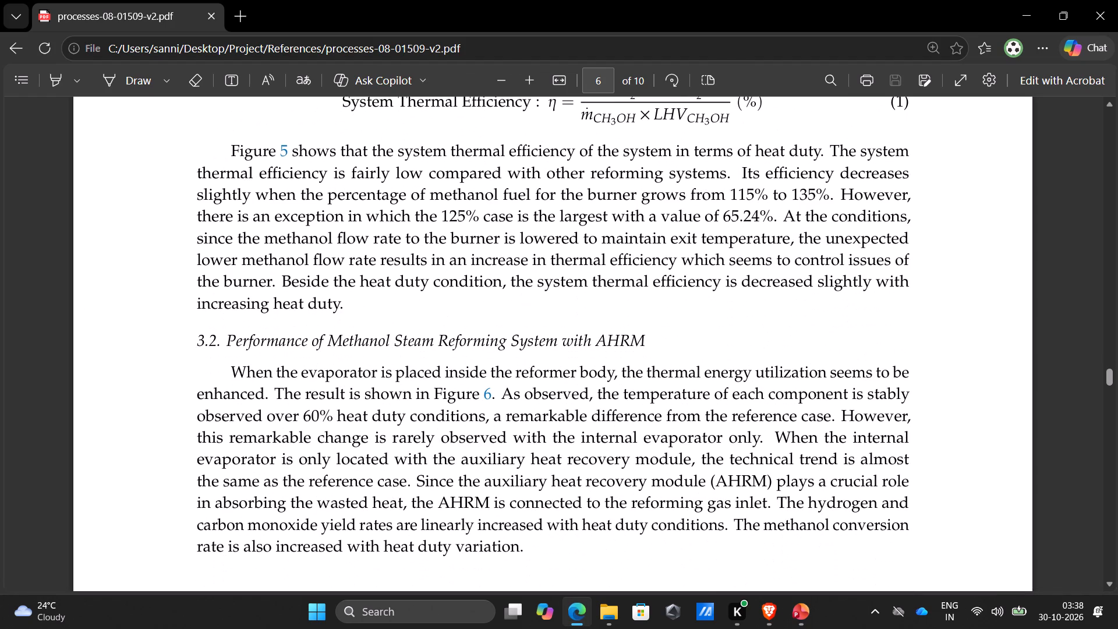
{"action": "left_click_drag", "start_coordinate": [227, 337], "coordinate": [647, 343]}
{"action": "left_click", "coordinate": [687, 199]}
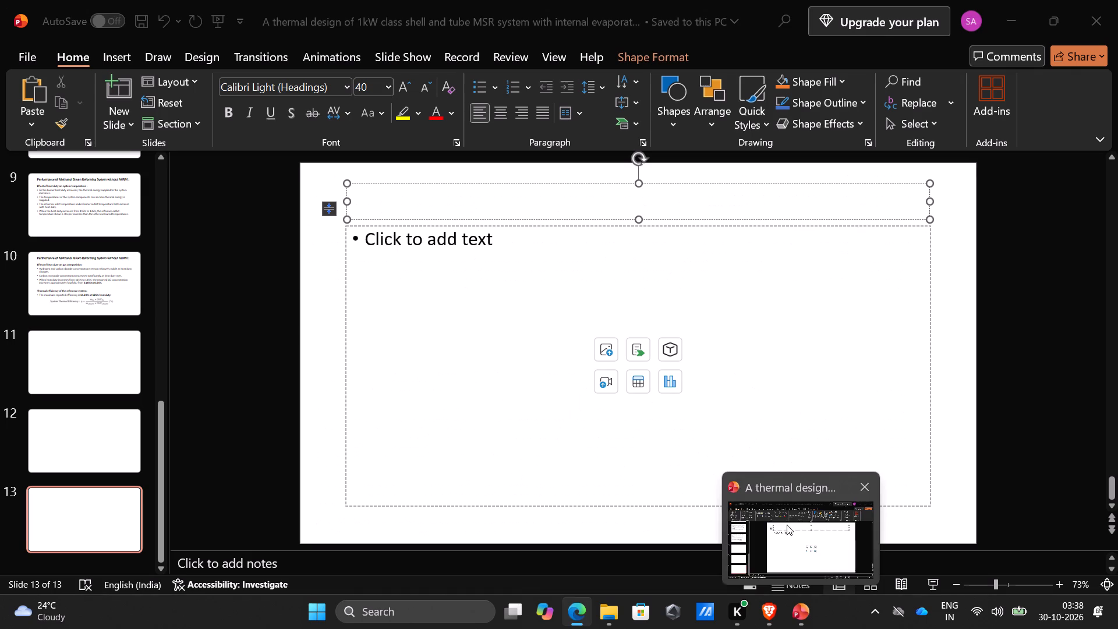
{"action": "left_click", "coordinate": [786, 524]}
{"action": "key", "text": "ctrl+b"}
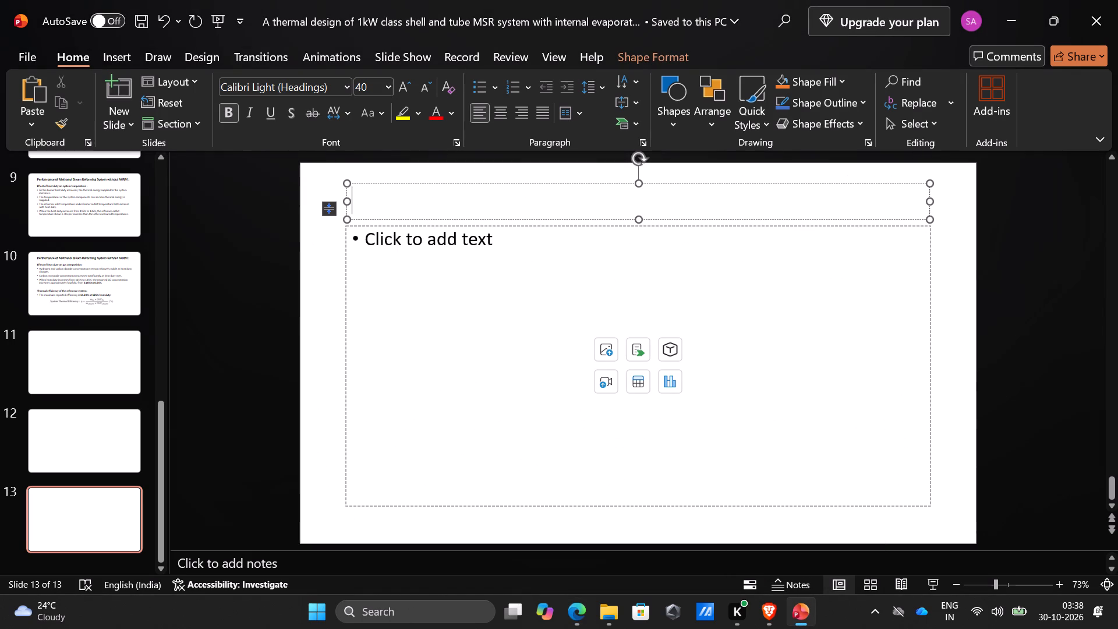
{"action": "left_click", "coordinate": [342, 83]}
{"action": "left_click", "coordinate": [342, 161]}
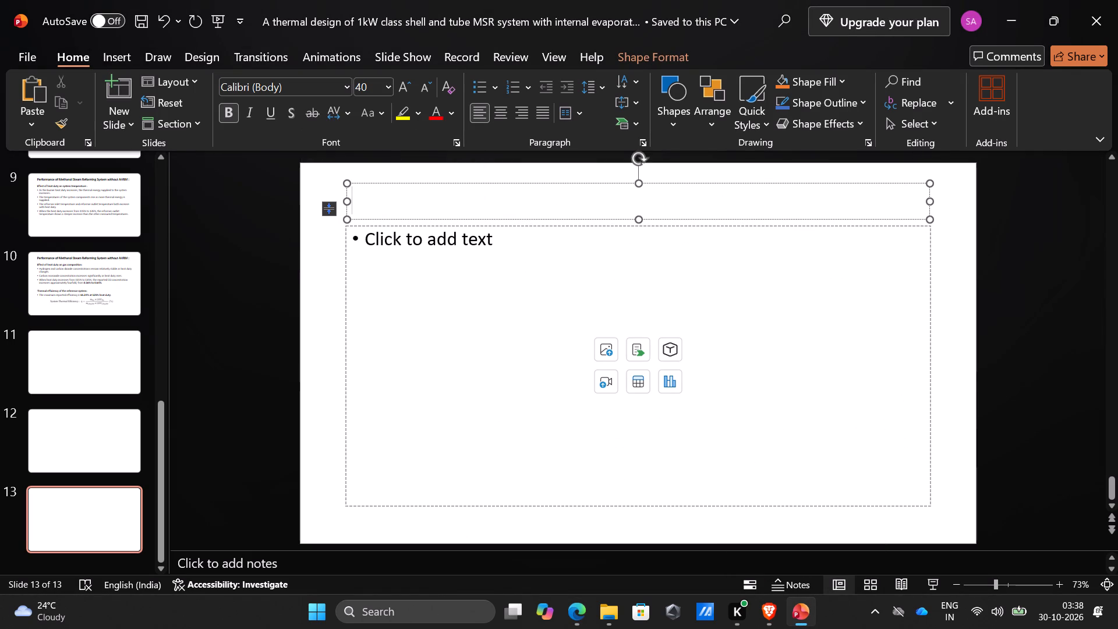
{"action": "left_click", "coordinate": [385, 84]}
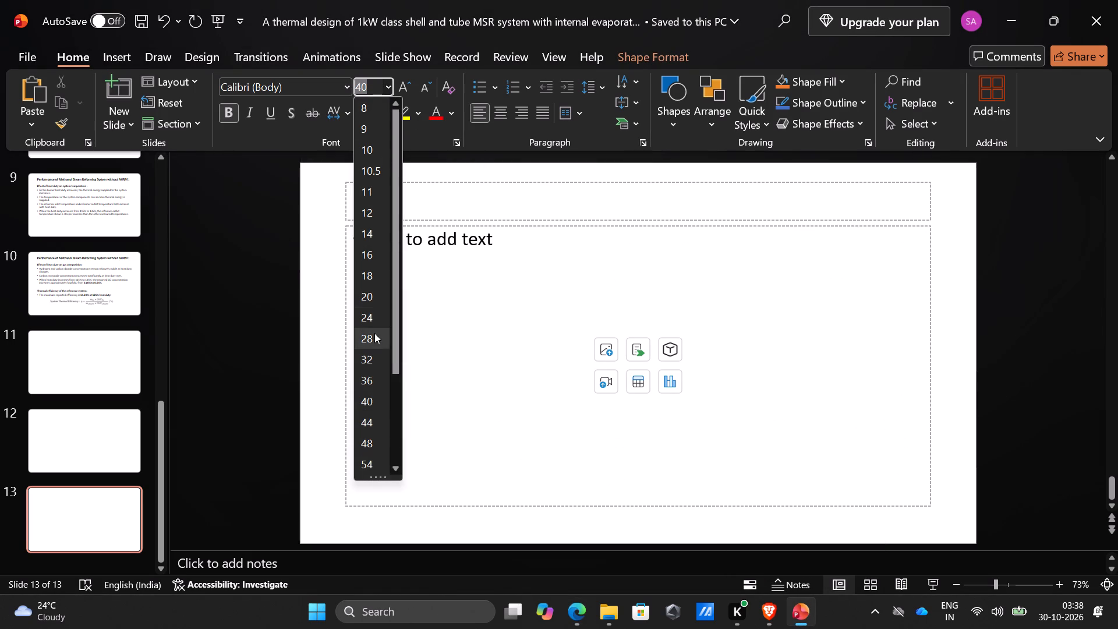
{"action": "left_click", "coordinate": [373, 338]}
{"action": "key", "text": "ctrl+v"}
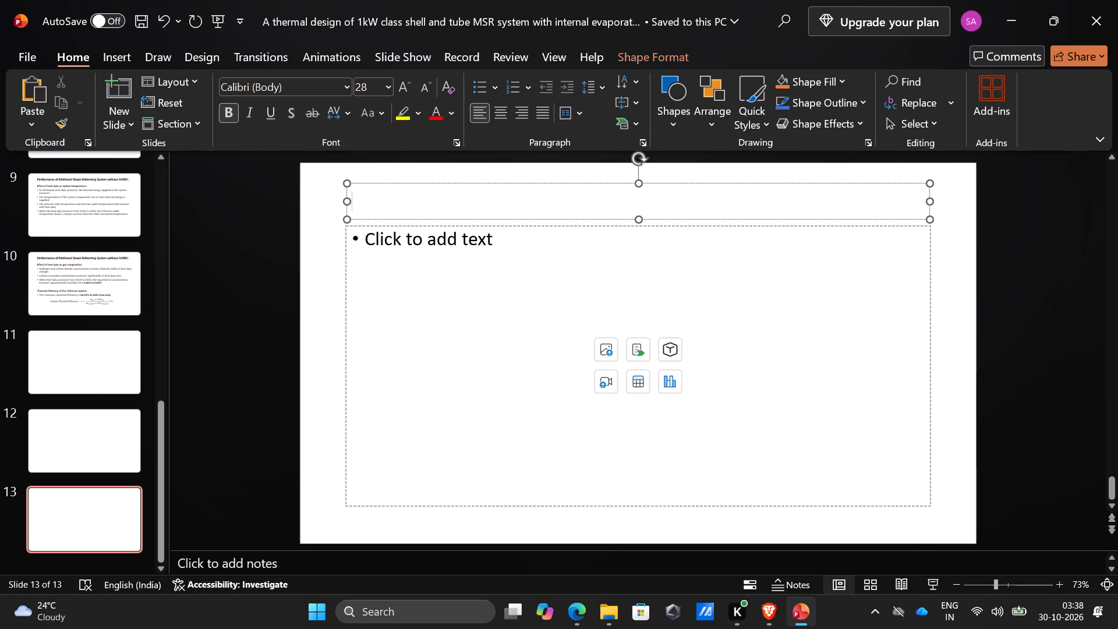
End slide 13's title with a colon and make the whole title bold Calibri (Body).
{"action": "left_click", "coordinate": [222, 111]}
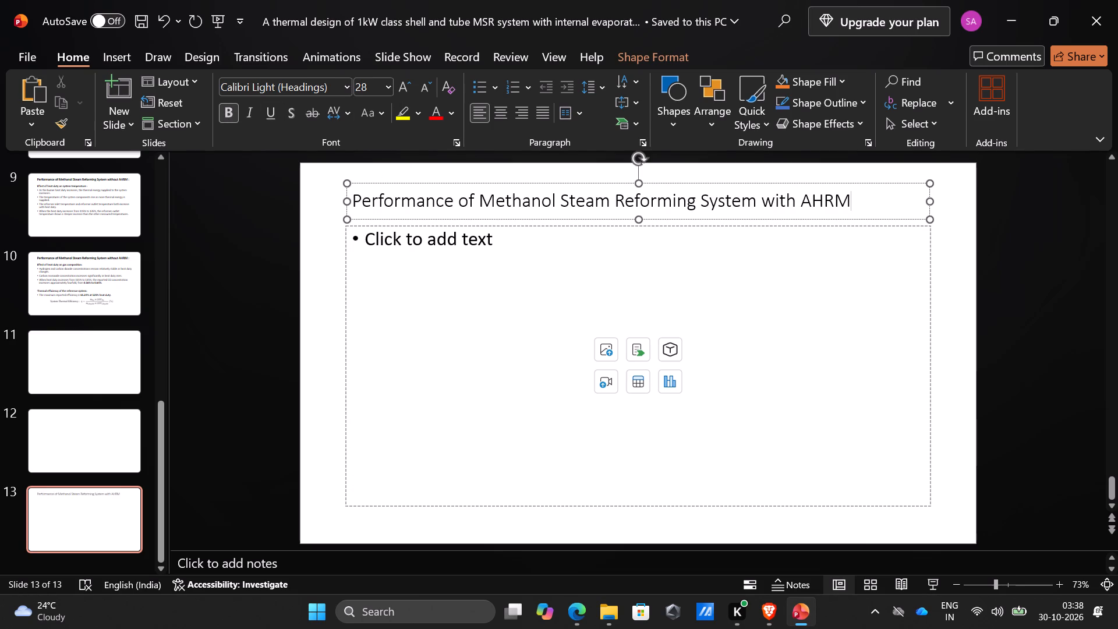
{"action": "left_click", "coordinate": [345, 88]}
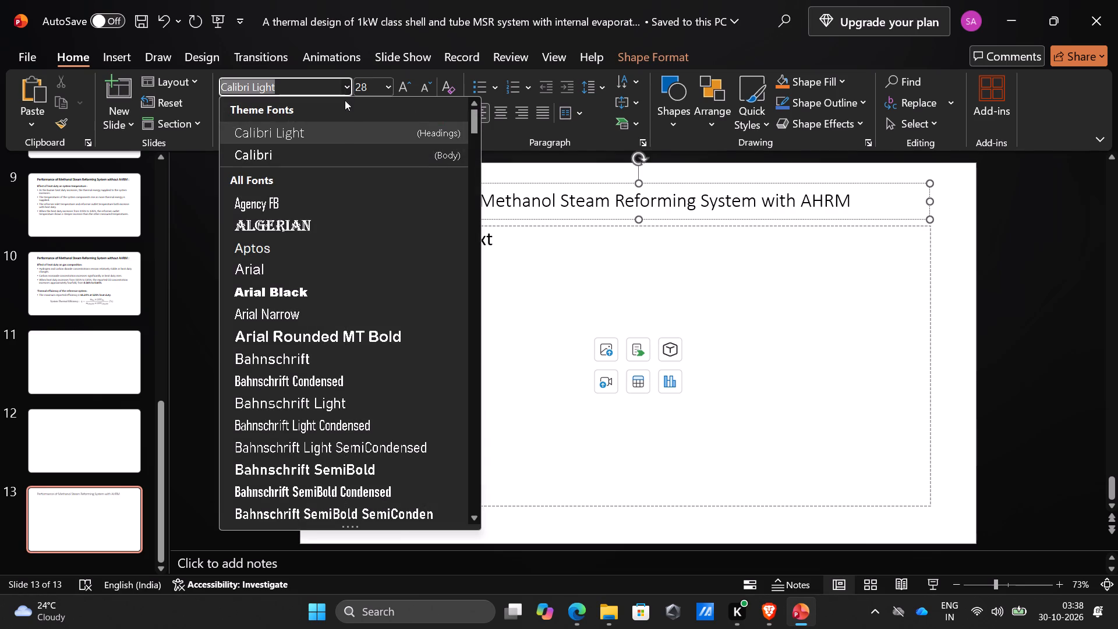
{"action": "left_click", "coordinate": [852, 194]}
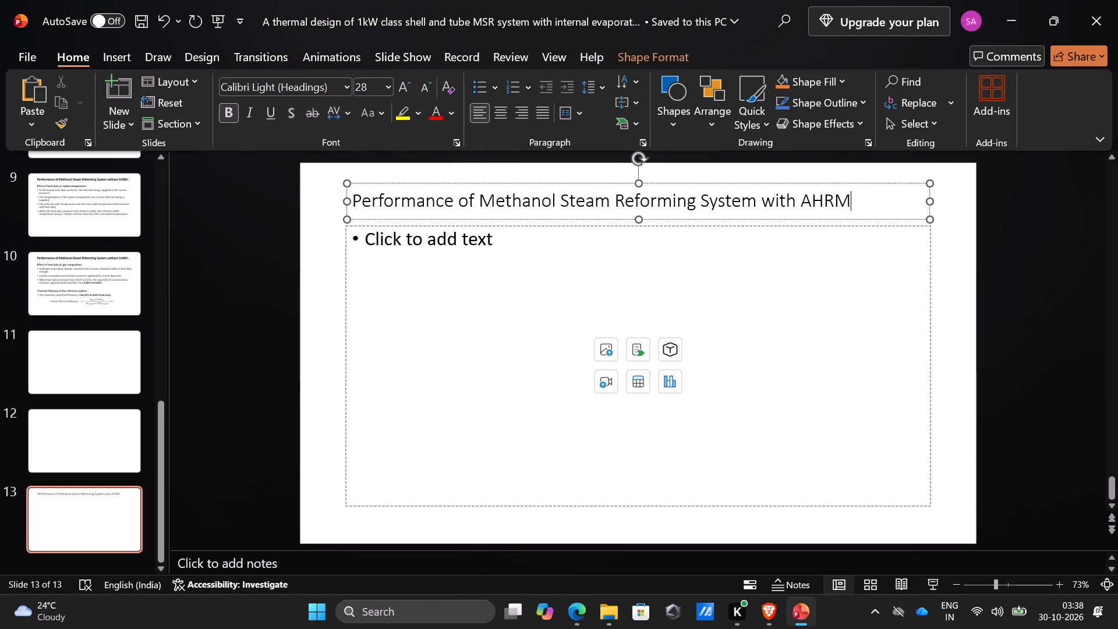
{"action": "key", "text": "shift+colon"}
{"action": "key", "text": "ctrl+a"}
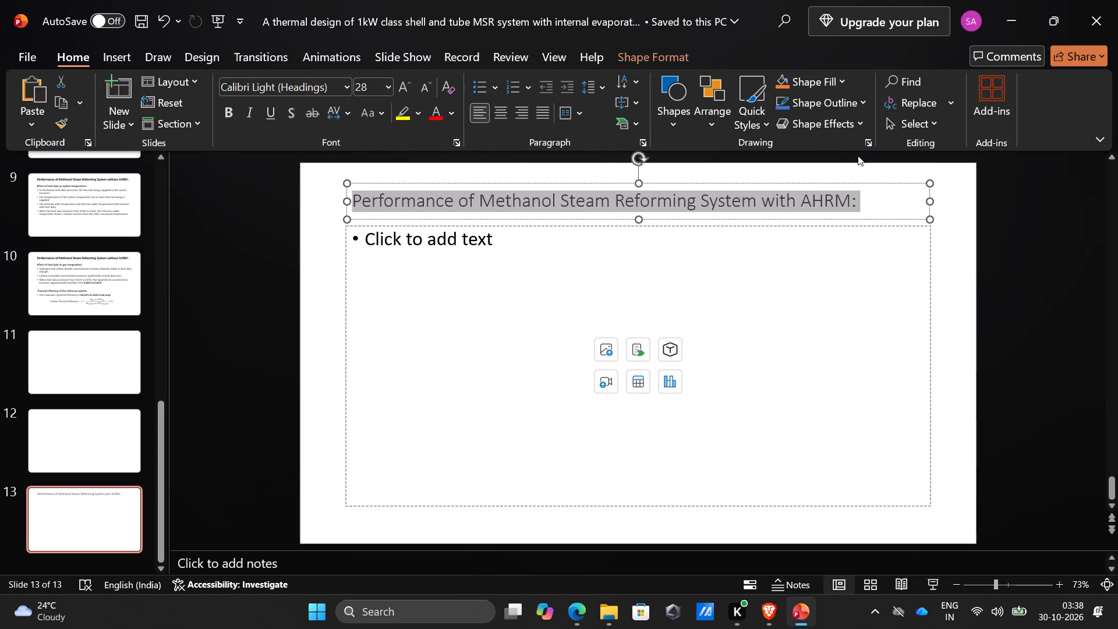
{"action": "left_click", "coordinate": [348, 83]}
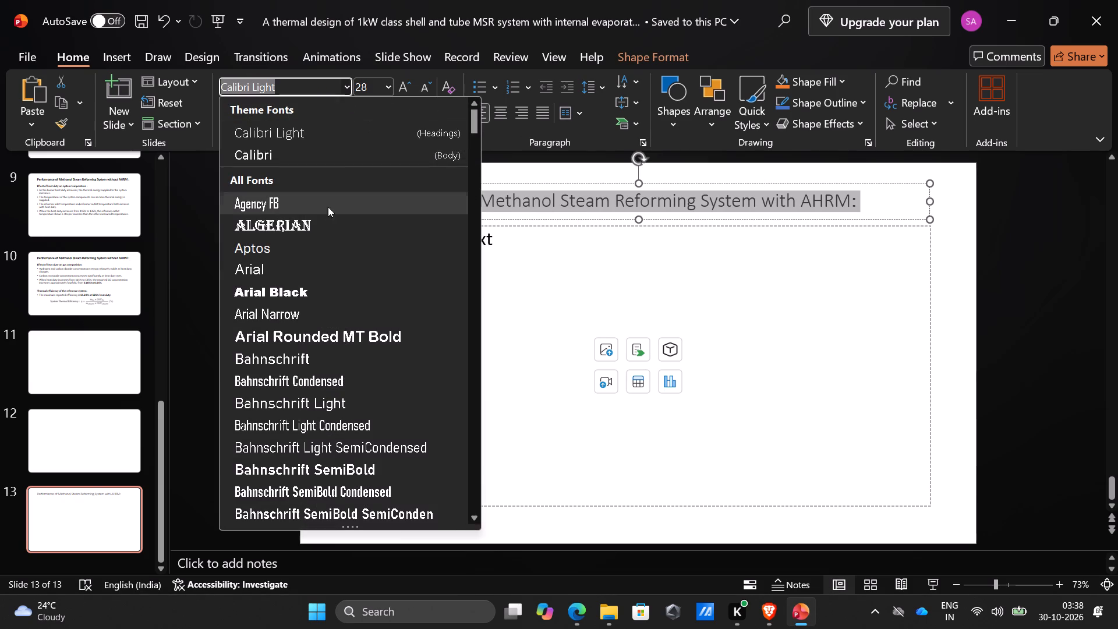
{"action": "left_click", "coordinate": [353, 150]}
{"action": "left_click", "coordinate": [228, 102]}
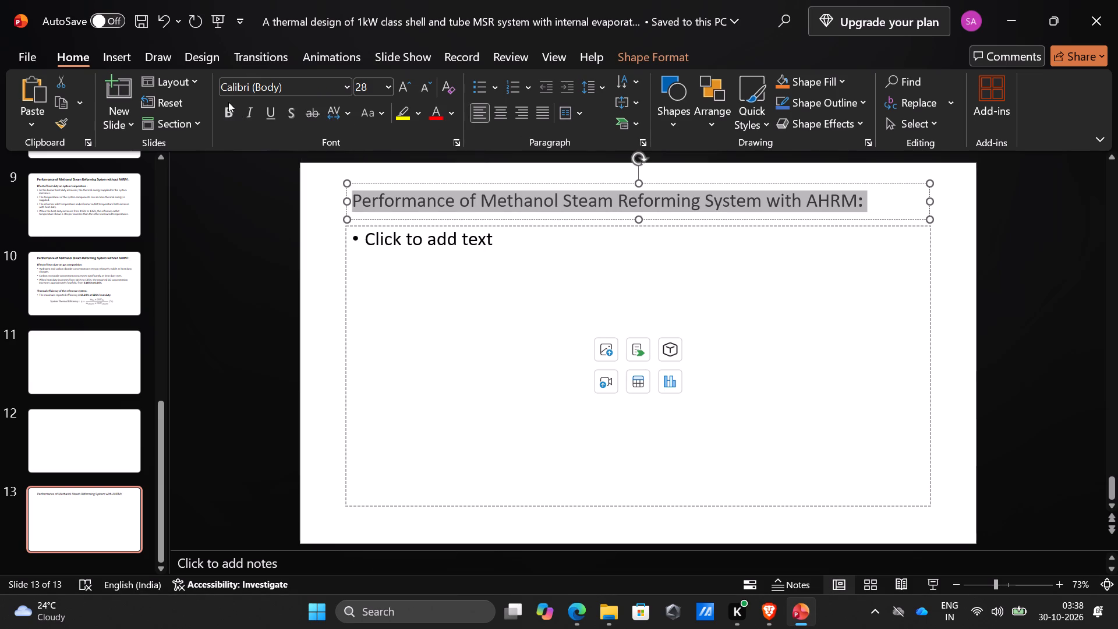
{"action": "left_click", "coordinate": [231, 109]}
{"action": "left_click", "coordinate": [431, 246]}
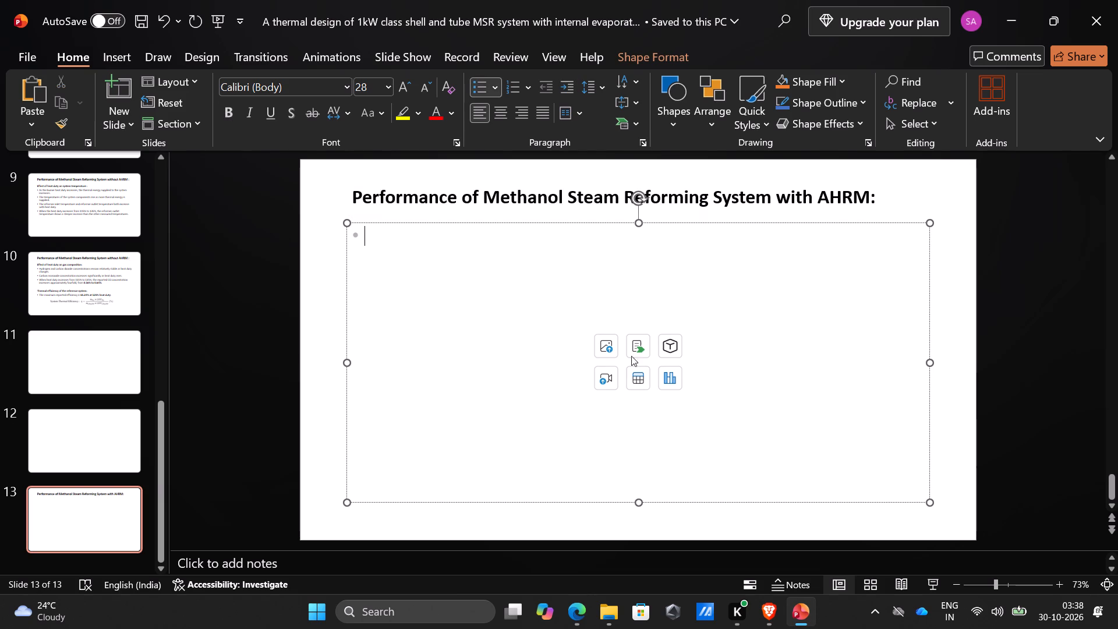
In the ChatGPT answer in Brave, review the sections on AHRM's effect on system temperature and the comparison of reformer outlet temperatures.
{"action": "left_click", "coordinate": [753, 555]}
{"action": "left_click", "coordinate": [680, 411]}
{"action": "scroll", "coordinate": [677, 407], "scroll_direction": "down", "scroll_amount": 10}
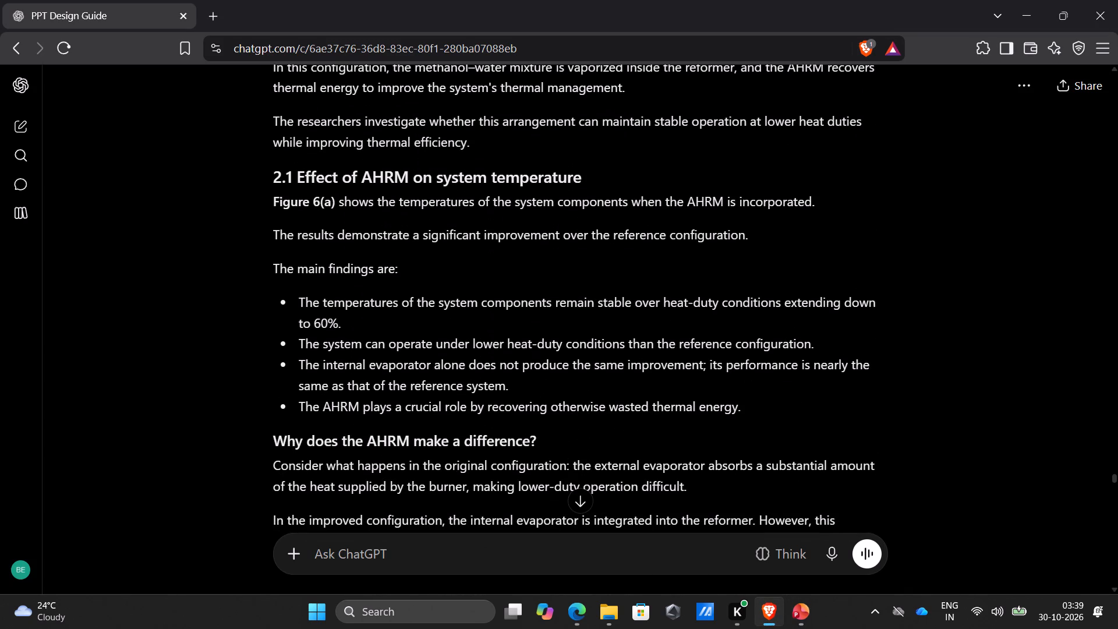
{"action": "scroll", "coordinate": [671, 396], "scroll_direction": "down", "scroll_amount": 6}
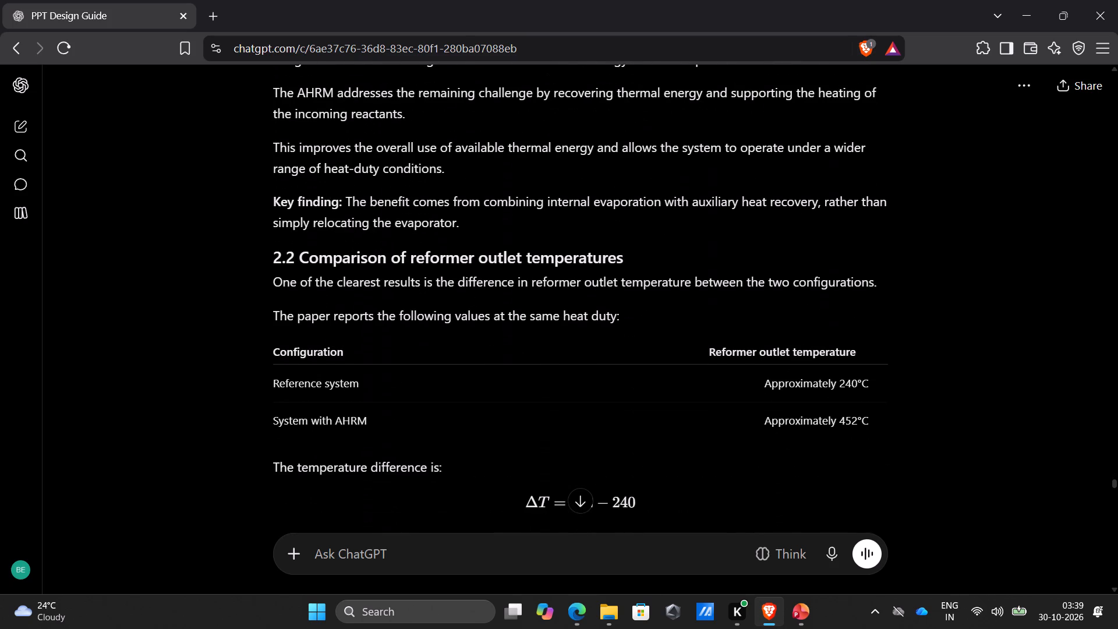
{"action": "scroll", "coordinate": [671, 396], "scroll_direction": "down", "scroll_amount": 1}
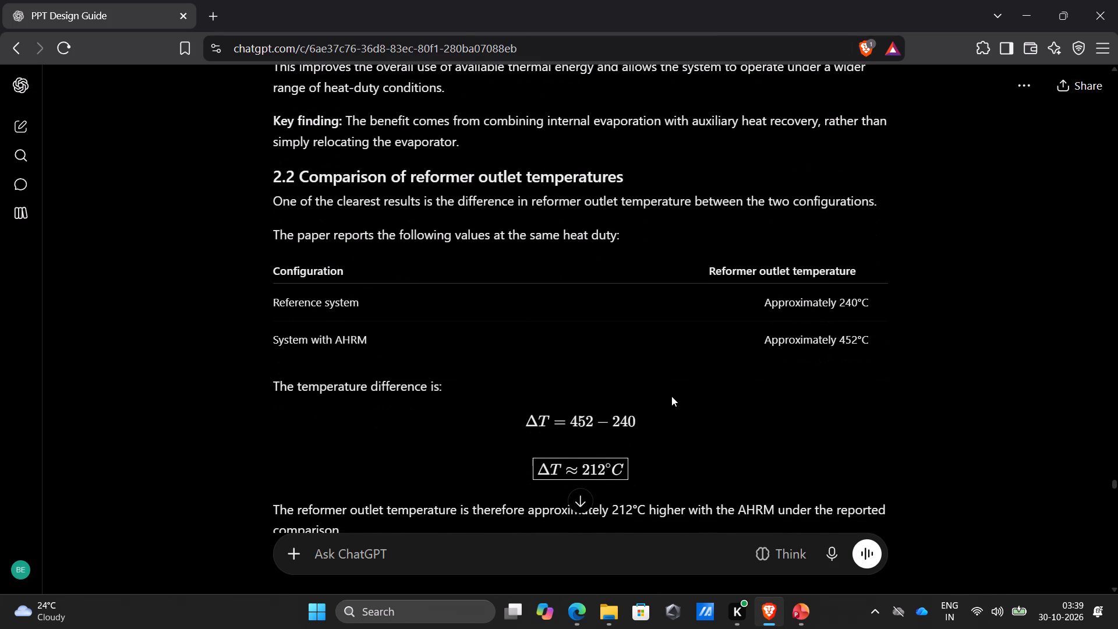
{"action": "scroll", "coordinate": [671, 396], "scroll_direction": "up", "scroll_amount": 2}
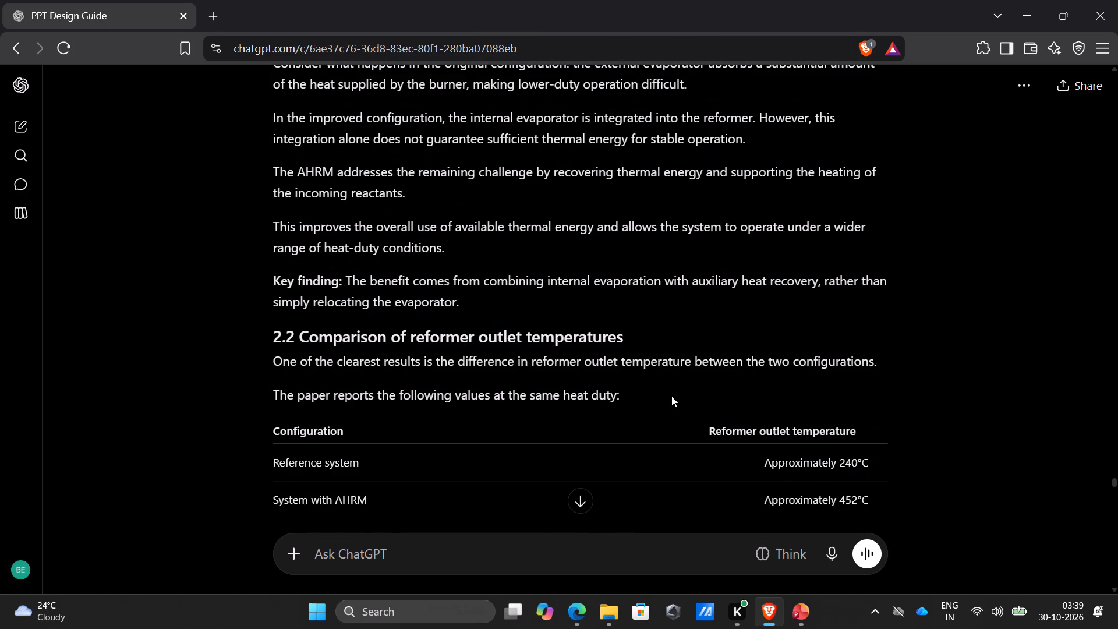
{"action": "scroll", "coordinate": [671, 396], "scroll_direction": "down", "scroll_amount": 4}
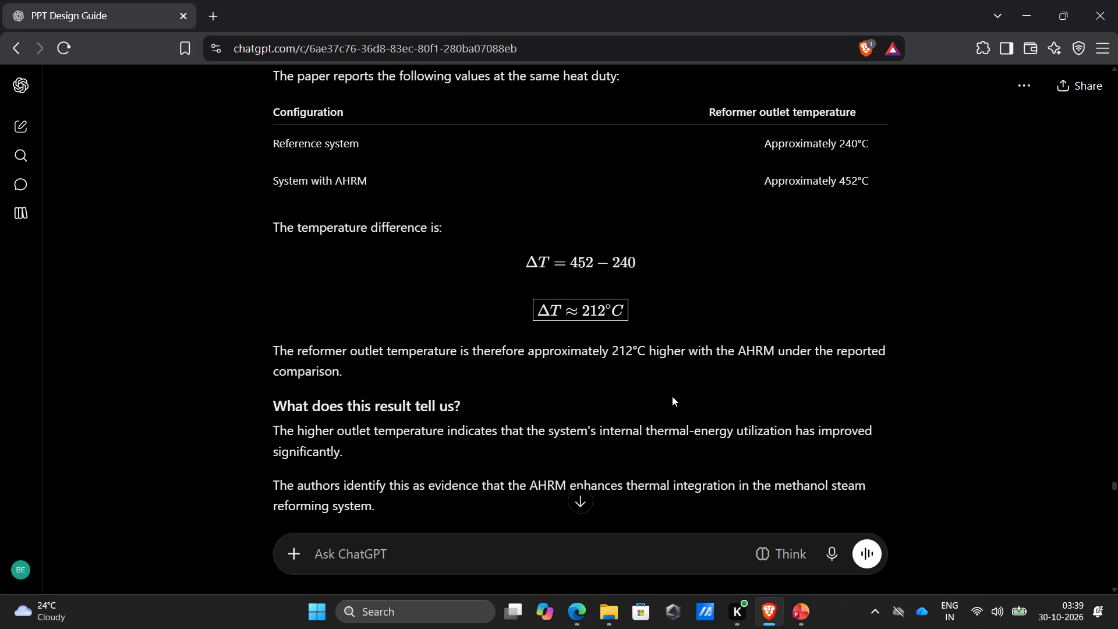
Copy the four main findings under "2.1 Effect of AHRM on system temperature" and paste them into slide 13's body in PowerPoint.
{"action": "scroll", "coordinate": [627, 290], "scroll_direction": "up", "scroll_amount": 3}
{"action": "scroll", "coordinate": [321, 221], "scroll_direction": "up", "scroll_amount": 3}
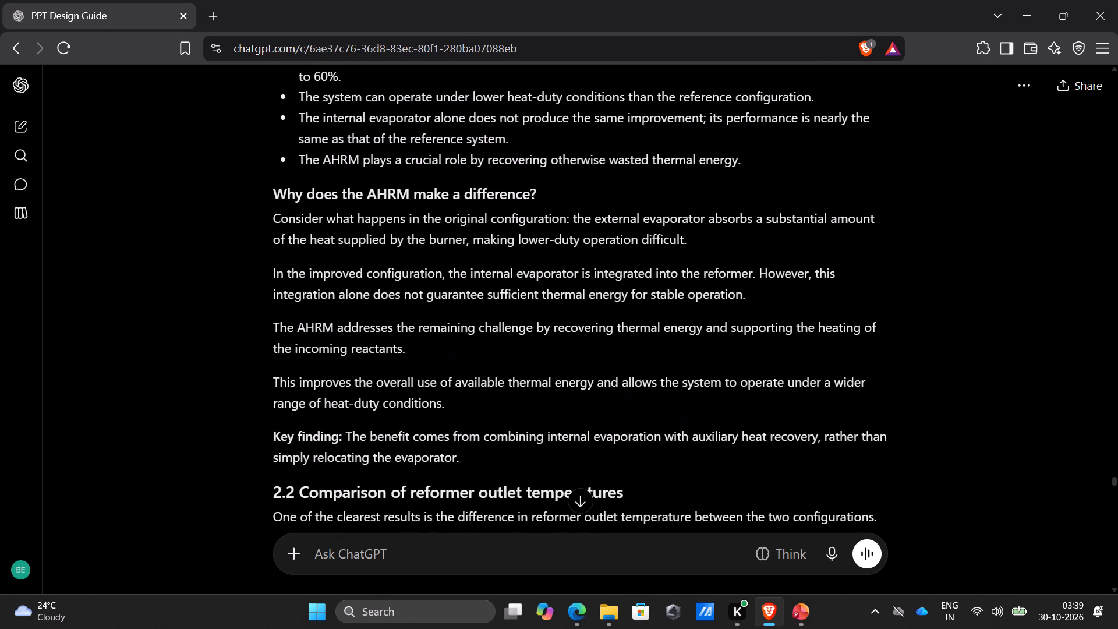
{"action": "scroll", "coordinate": [321, 221], "scroll_direction": "up", "scroll_amount": 2}
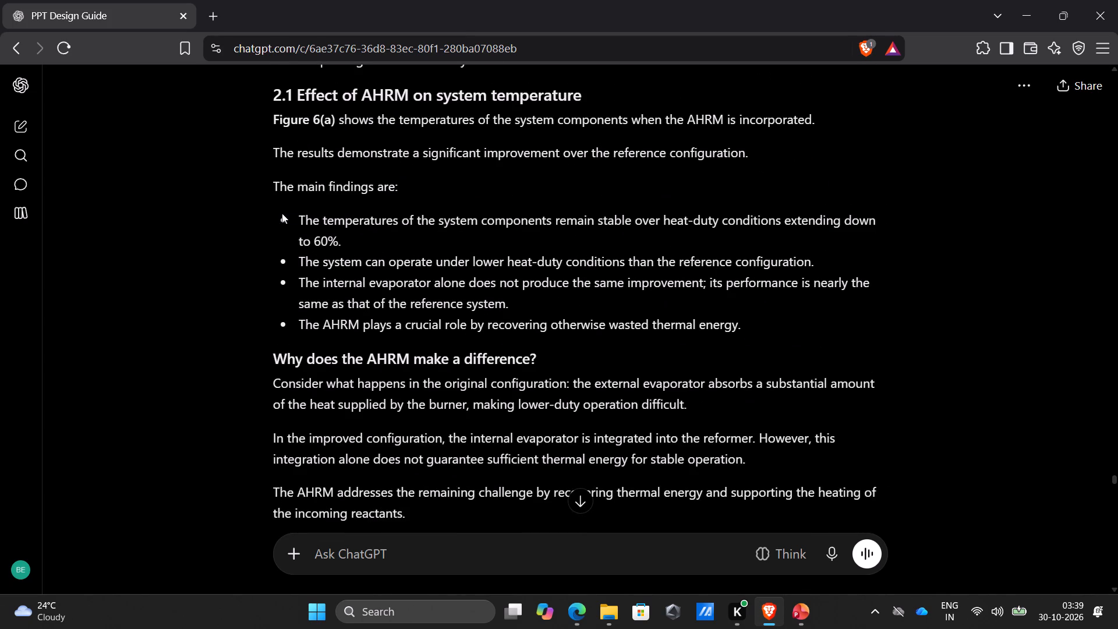
{"action": "left_click_drag", "start_coordinate": [275, 215], "coordinate": [748, 321]}
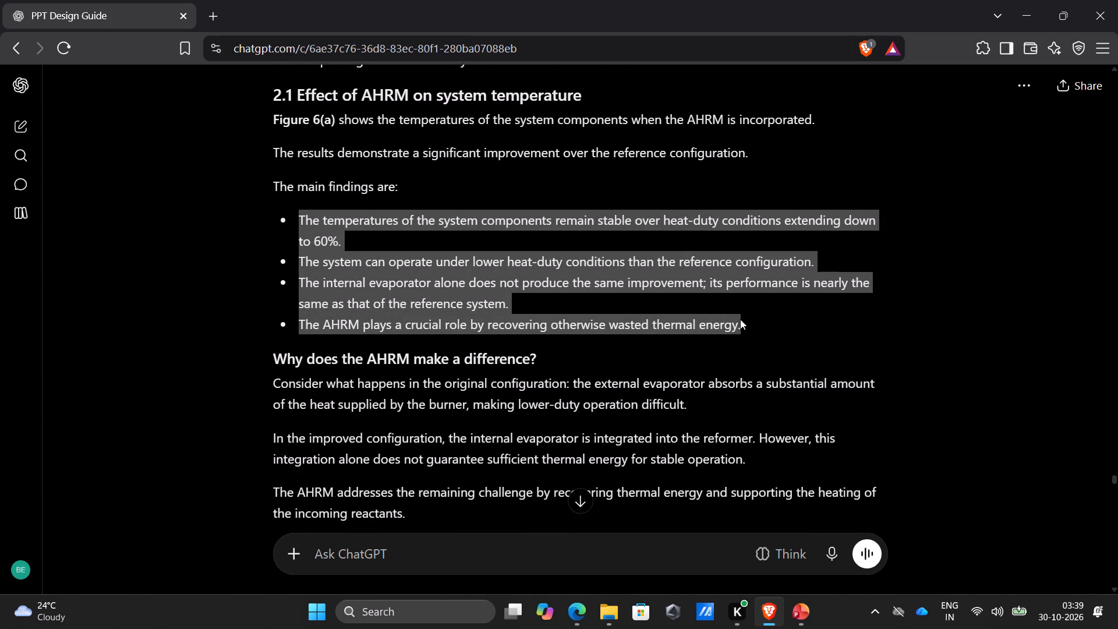
{"action": "right_click", "coordinate": [467, 271]}
{"action": "left_click", "coordinate": [503, 295]}
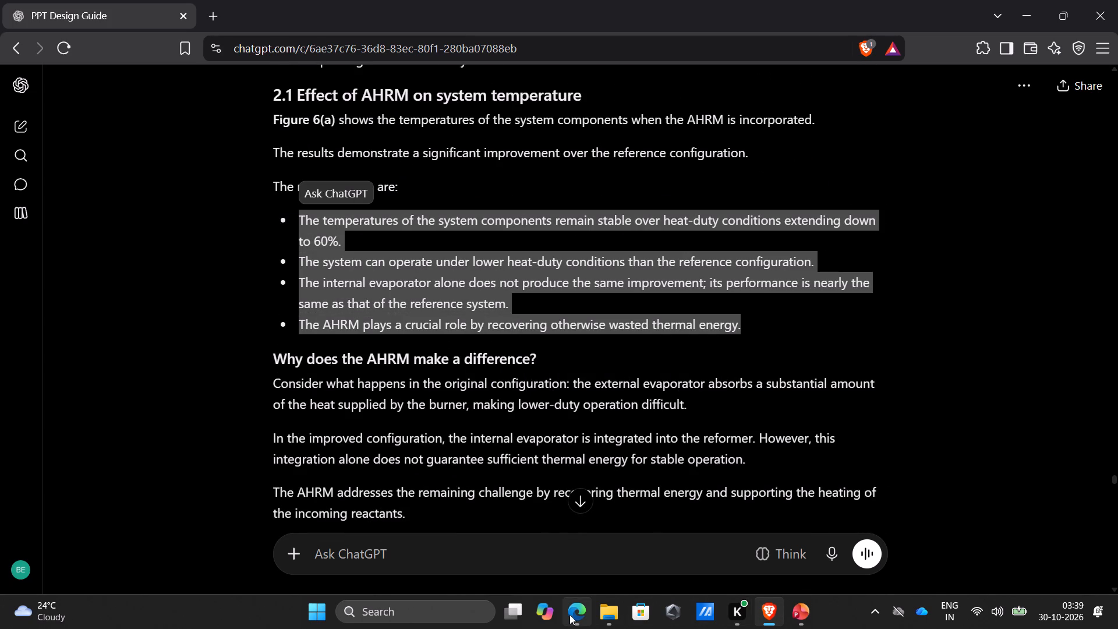
{"action": "left_click", "coordinate": [544, 549]}
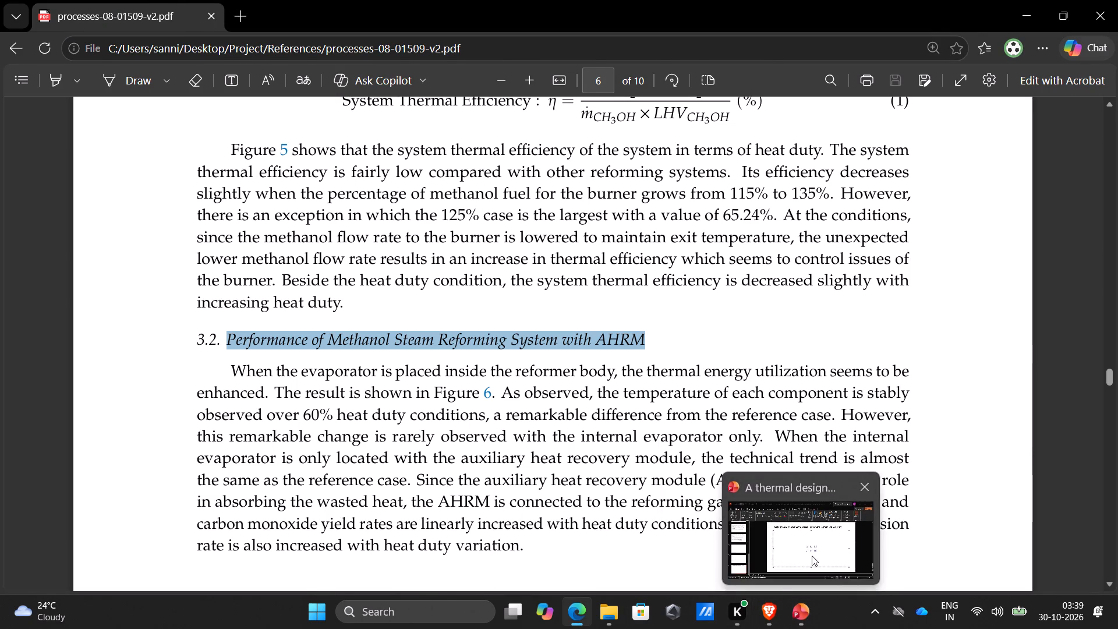
{"action": "left_click", "coordinate": [812, 556]}
{"action": "key", "text": "ctrl+v"}
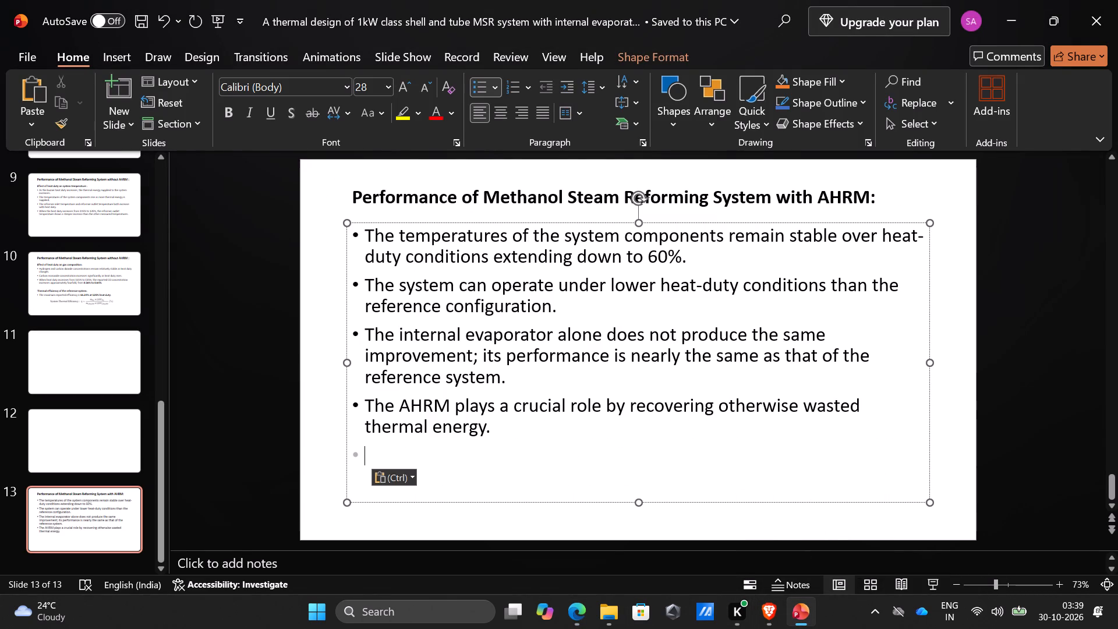
Set all of slide 13's body text to 24 pt.
{"action": "key", "text": "ctrl+a"}
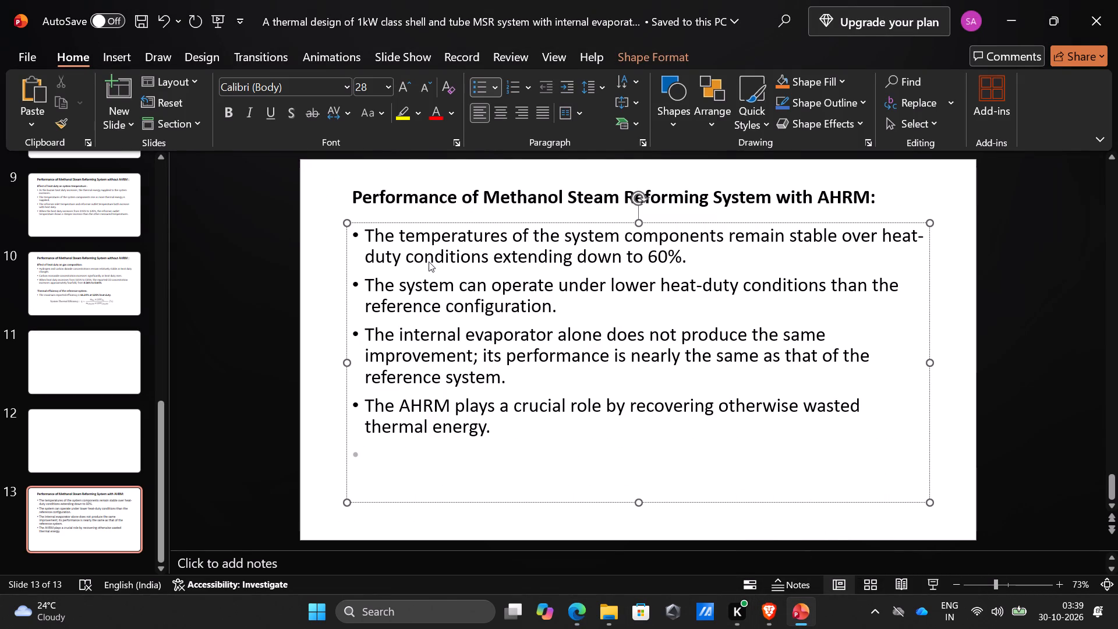
{"action": "left_click", "coordinate": [390, 88]}
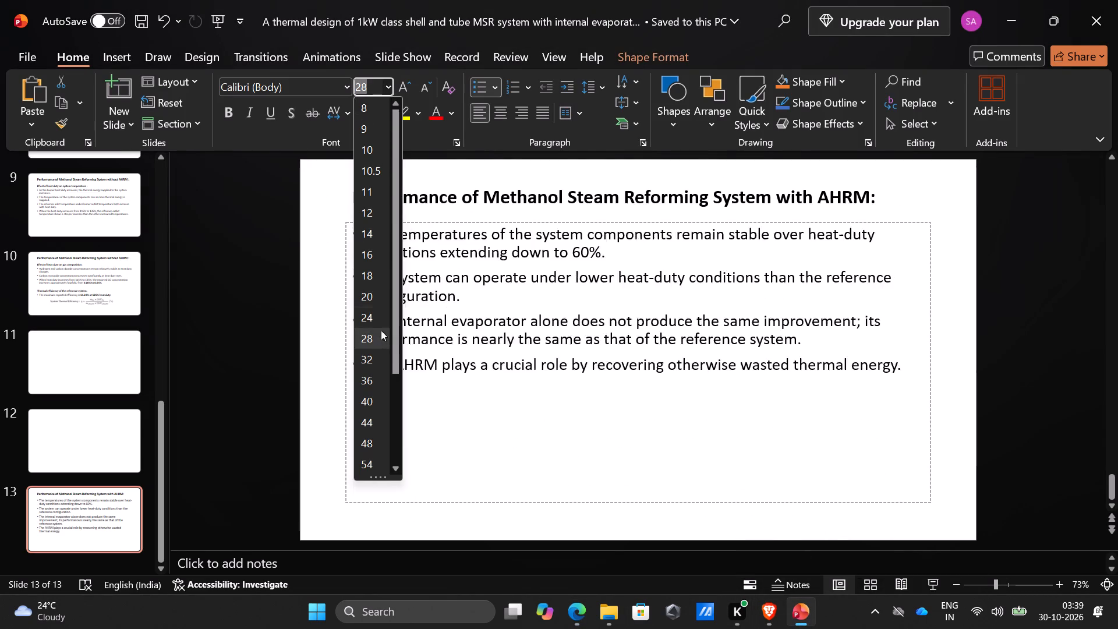
{"action": "left_click", "coordinate": [376, 317]}
{"action": "left_click", "coordinate": [639, 421]}
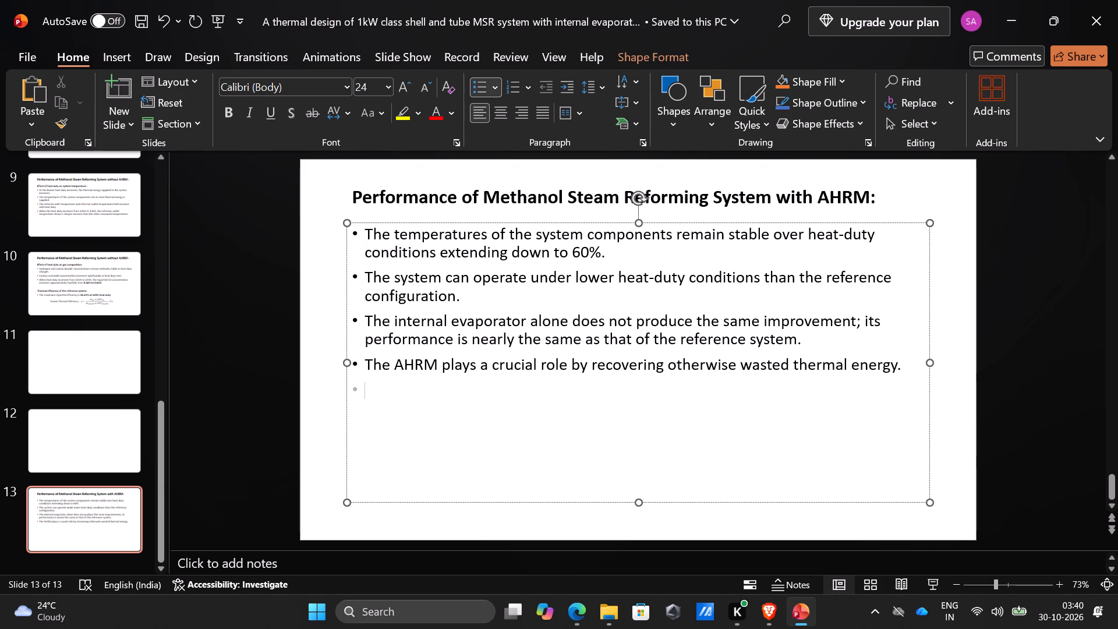
Replace slide 13's first bullet with the PDF text from section 3.2, "the temperature of each component is stably observed" through "reference case.".
{"action": "left_click", "coordinate": [585, 616]}
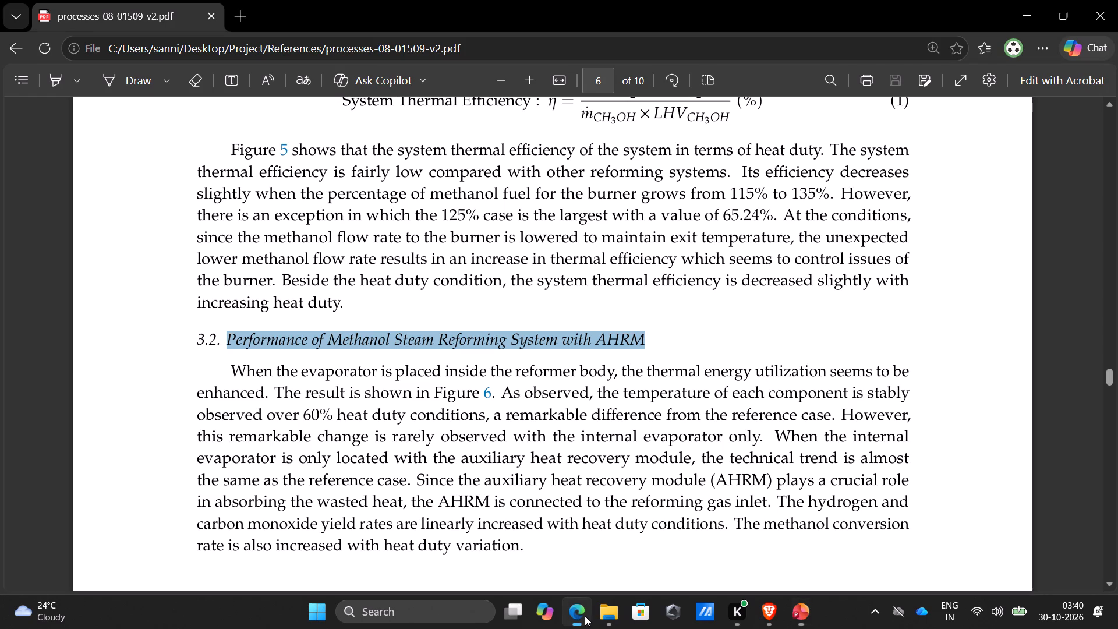
{"action": "left_click", "coordinate": [434, 445]}
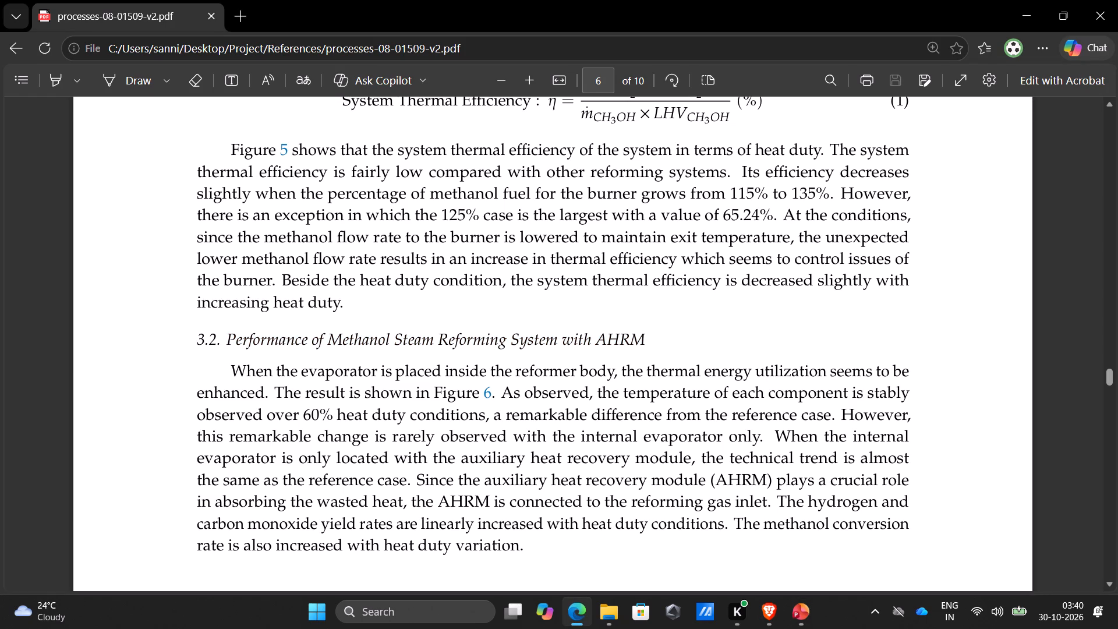
{"action": "left_click_drag", "start_coordinate": [599, 391], "coordinate": [477, 419]}
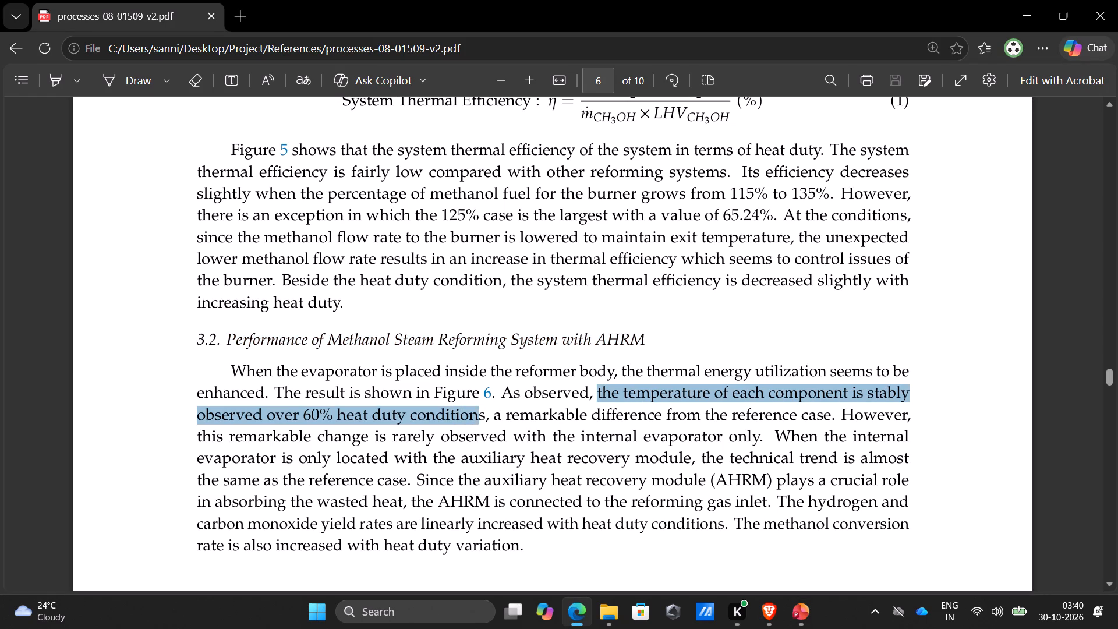
{"action": "left_click_drag", "start_coordinate": [477, 419], "coordinate": [832, 423]}
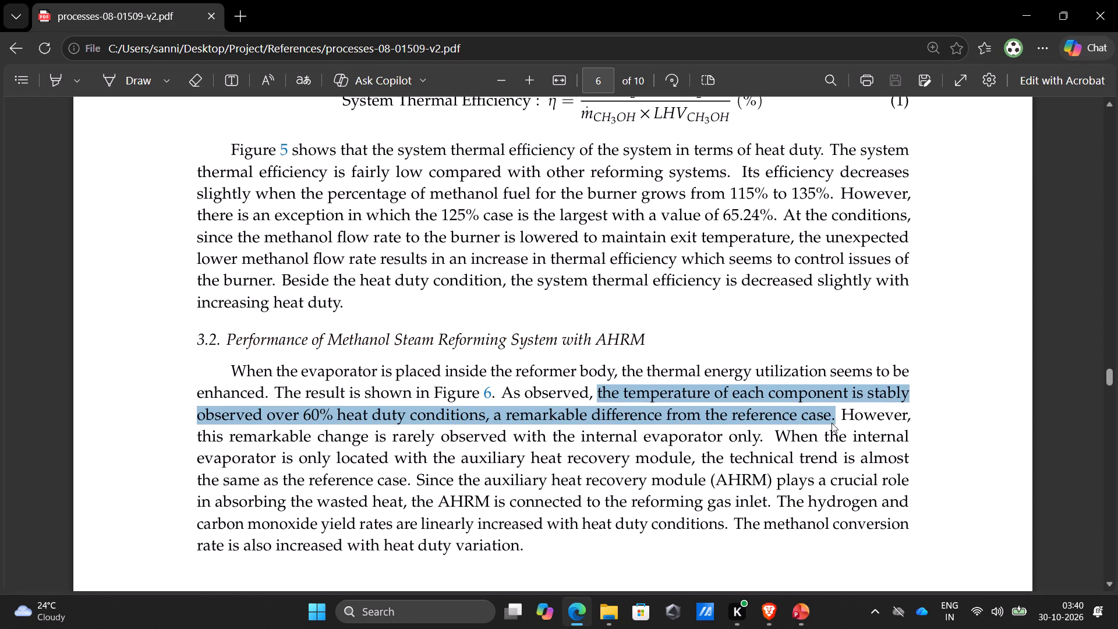
{"action": "left_click", "coordinate": [878, 284]}
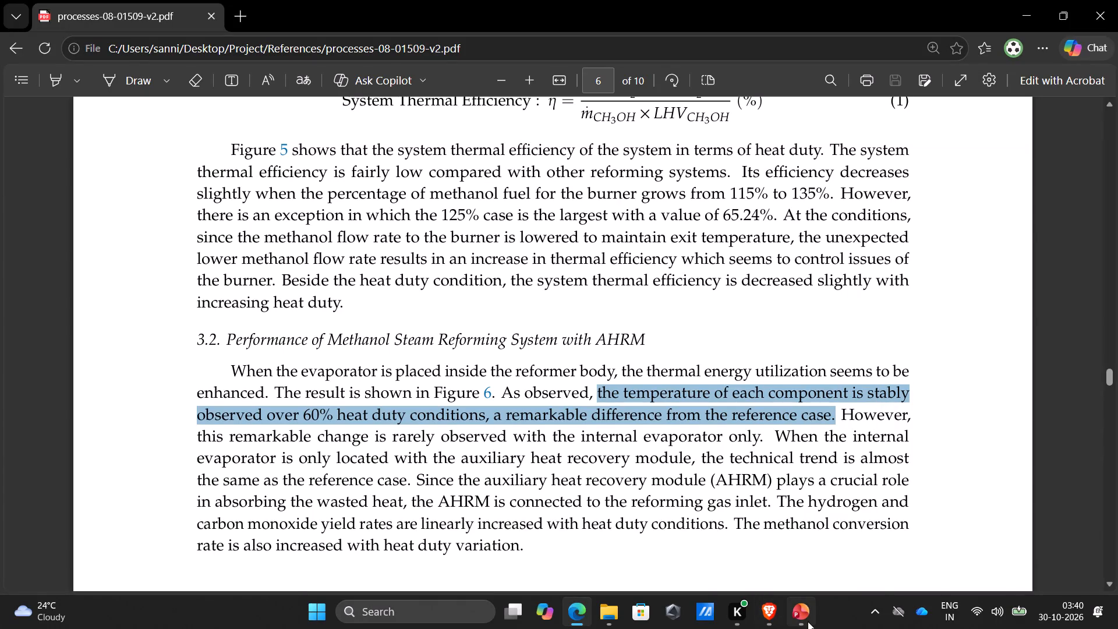
{"action": "left_click", "coordinate": [791, 546]}
{"action": "left_click_drag", "start_coordinate": [609, 254], "coordinate": [558, 249]}
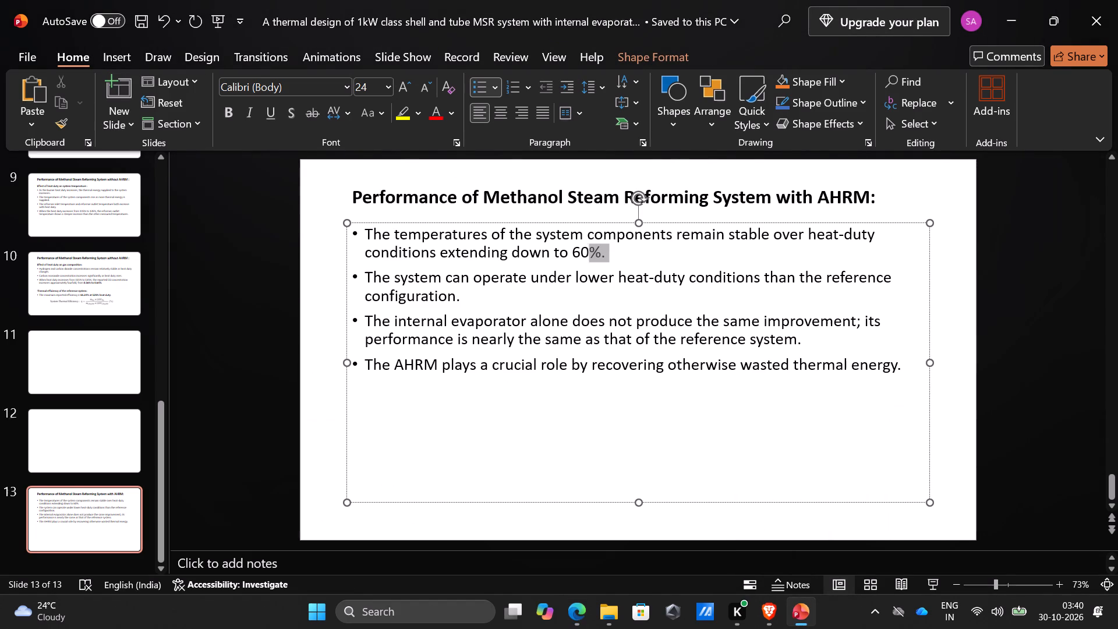
{"action": "left_click_drag", "start_coordinate": [558, 249], "coordinate": [383, 235]}
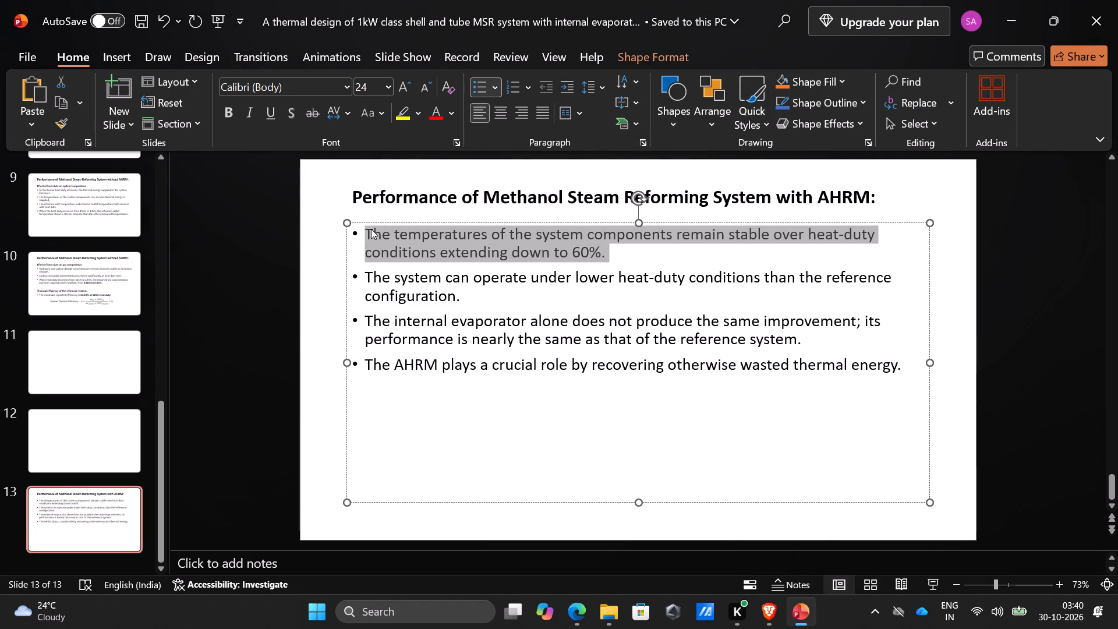
{"action": "key", "text": "ctrl+v"}
{"action": "key", "text": "Return"}
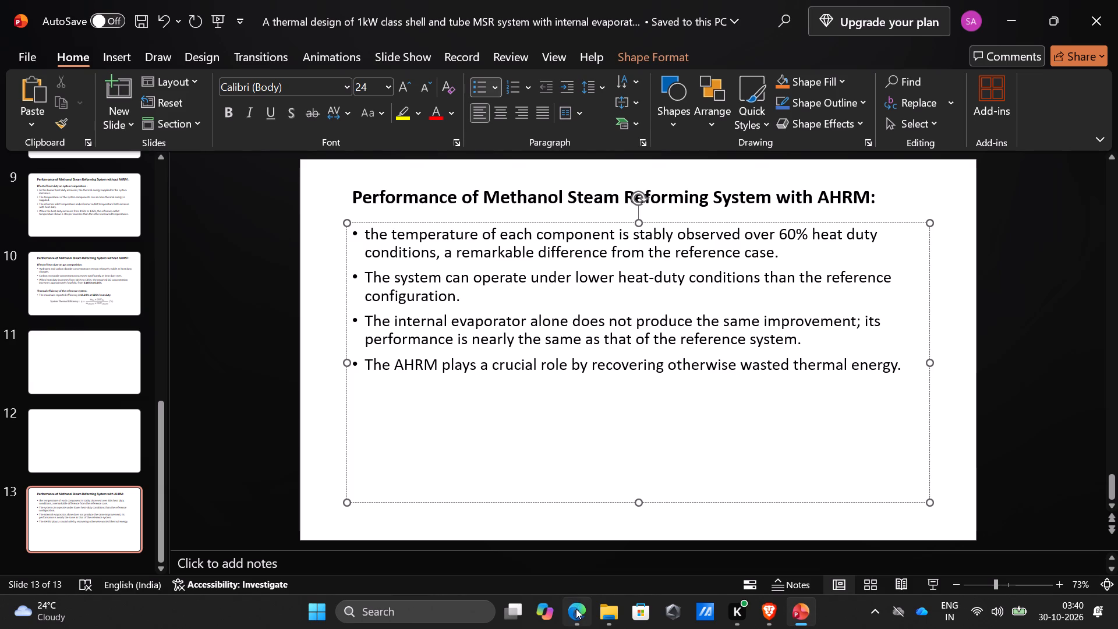
In the PDF in Edge, read on past section 3.2's first paragraph to the text below Figure 6 on exit temperature and thermal efficiency.
{"action": "left_click", "coordinate": [588, 555]}
{"action": "left_click", "coordinate": [724, 478]}
{"action": "scroll", "coordinate": [727, 478], "scroll_direction": "down", "scroll_amount": 2}
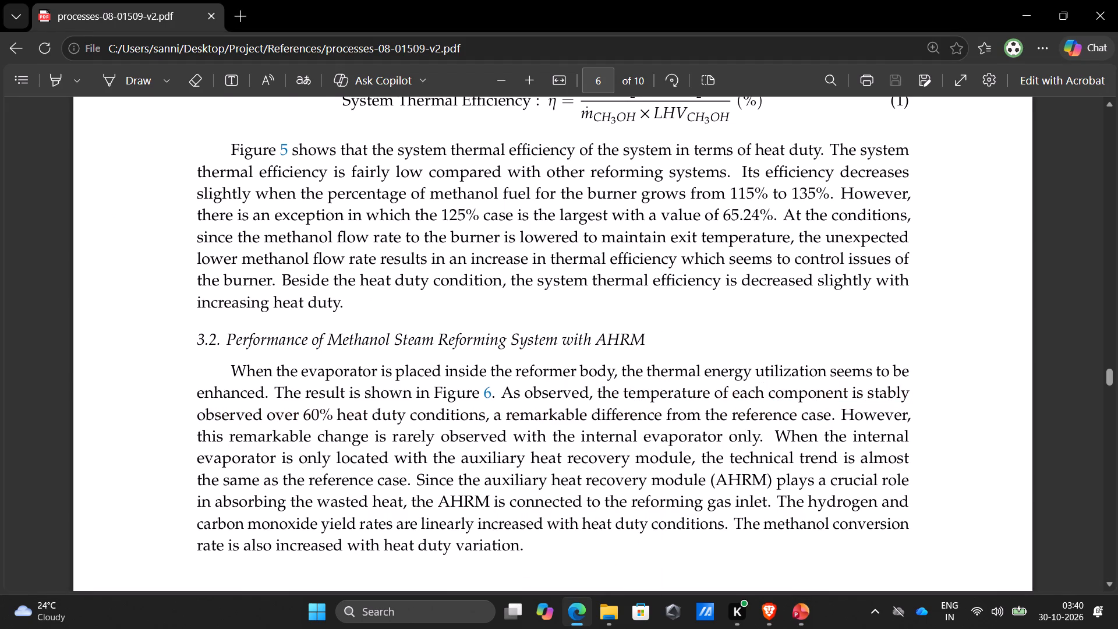
{"action": "scroll", "coordinate": [727, 478], "scroll_direction": "down", "scroll_amount": 14}
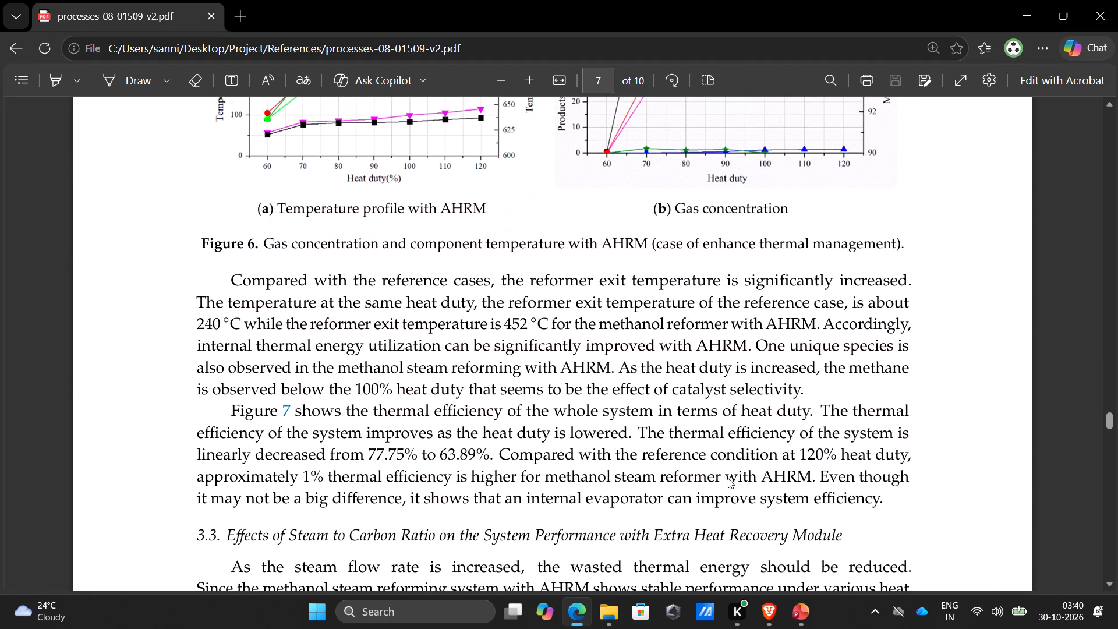
{"action": "scroll", "coordinate": [728, 478], "scroll_direction": "down", "scroll_amount": 1}
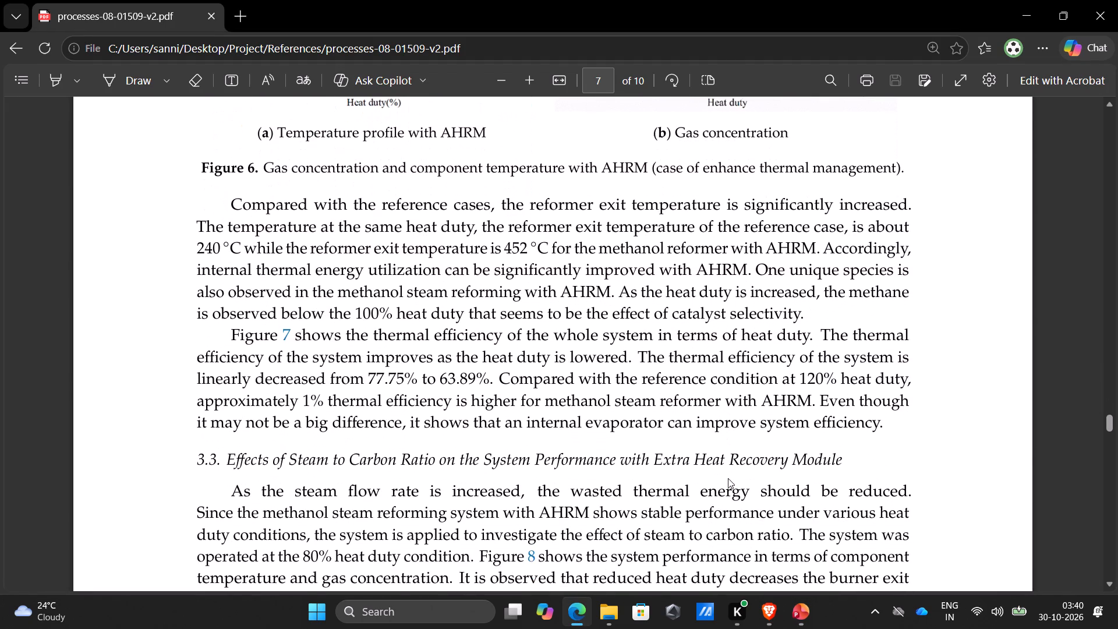
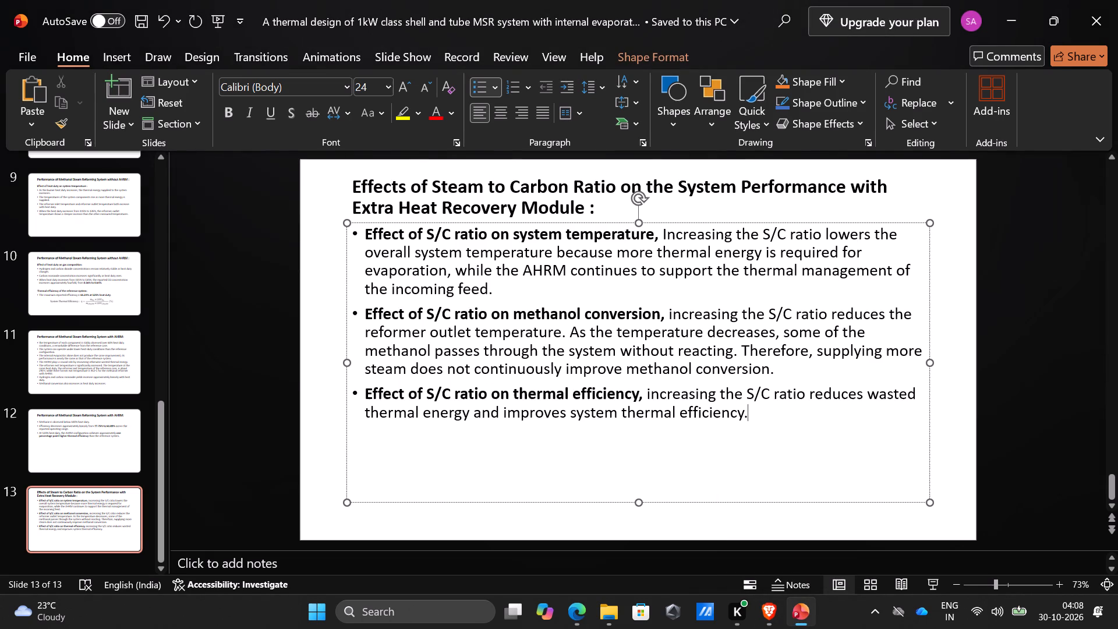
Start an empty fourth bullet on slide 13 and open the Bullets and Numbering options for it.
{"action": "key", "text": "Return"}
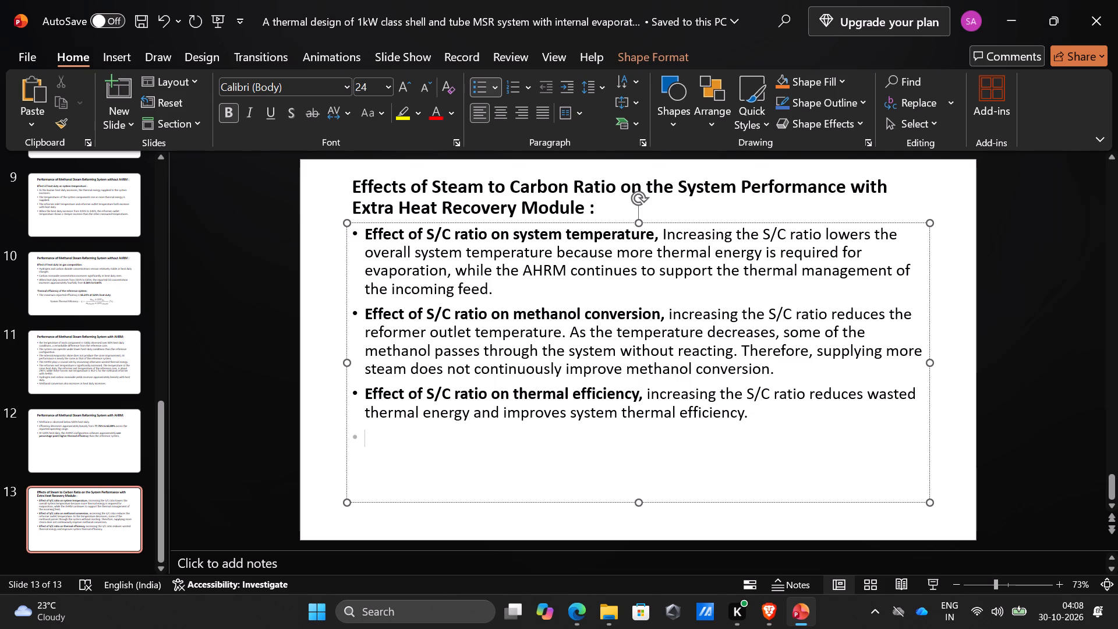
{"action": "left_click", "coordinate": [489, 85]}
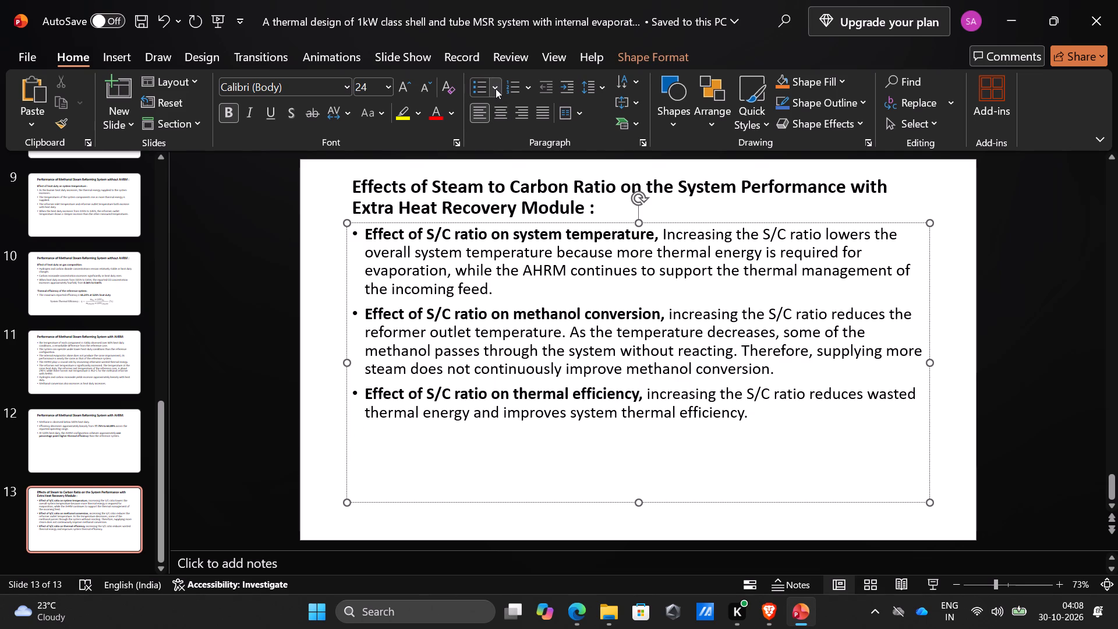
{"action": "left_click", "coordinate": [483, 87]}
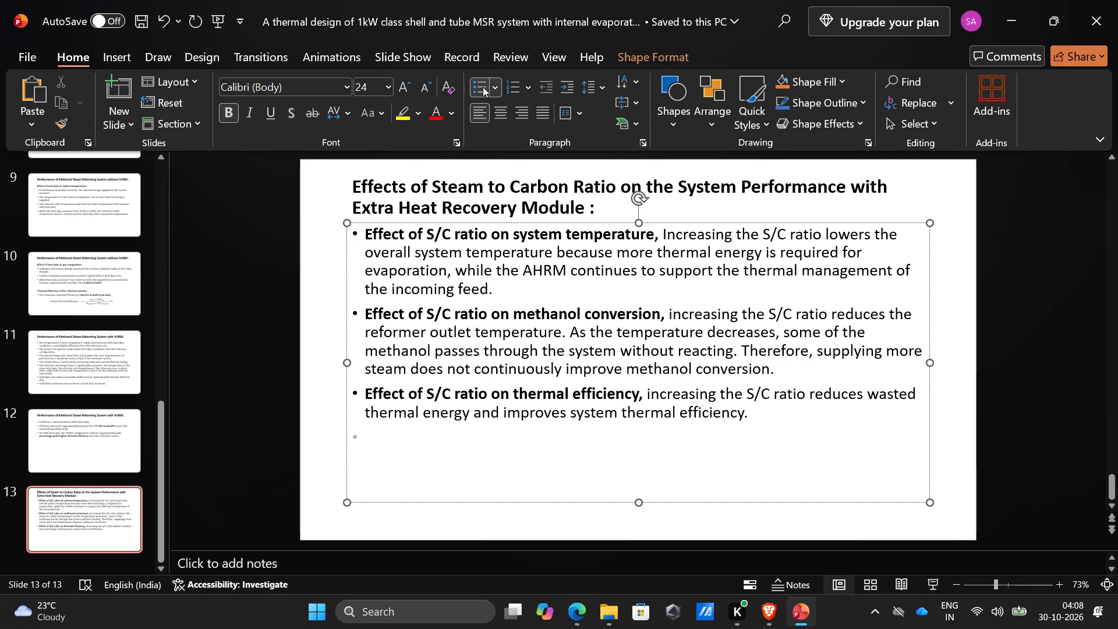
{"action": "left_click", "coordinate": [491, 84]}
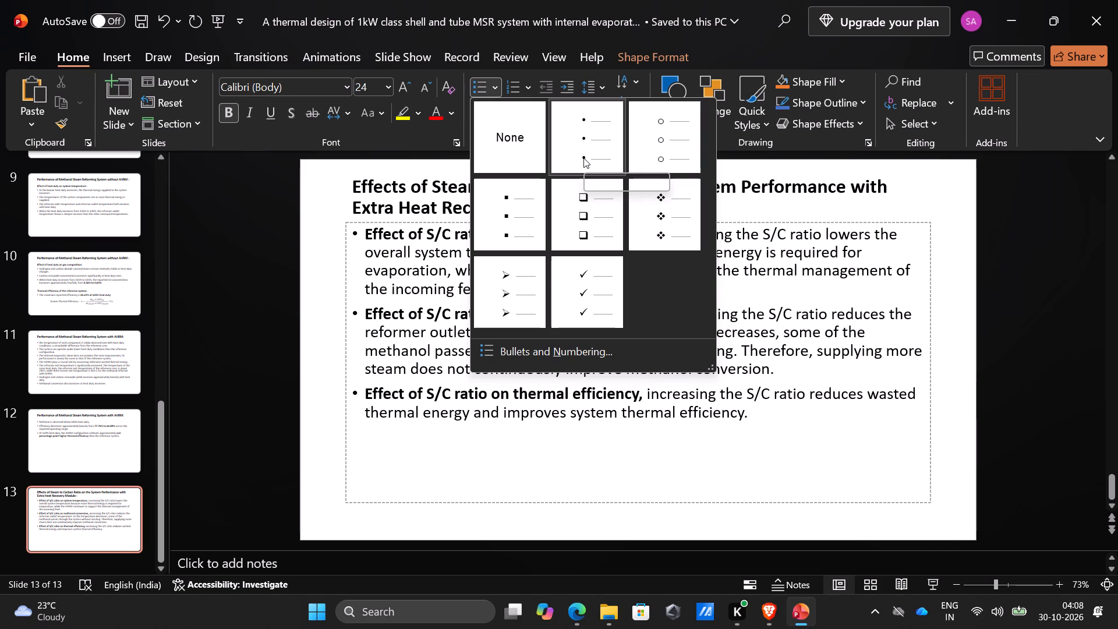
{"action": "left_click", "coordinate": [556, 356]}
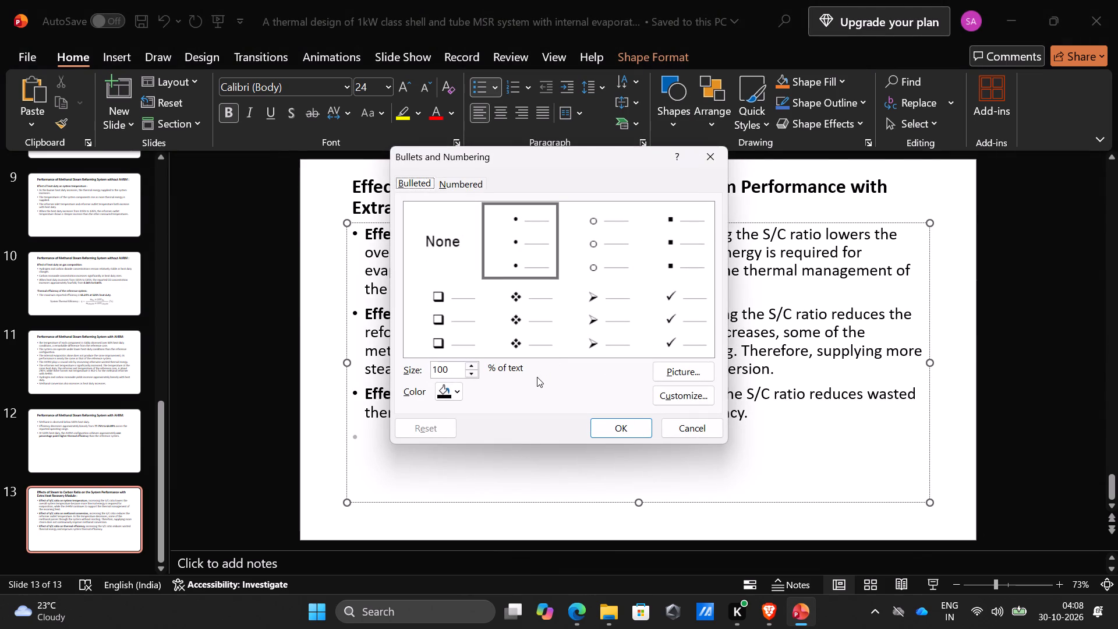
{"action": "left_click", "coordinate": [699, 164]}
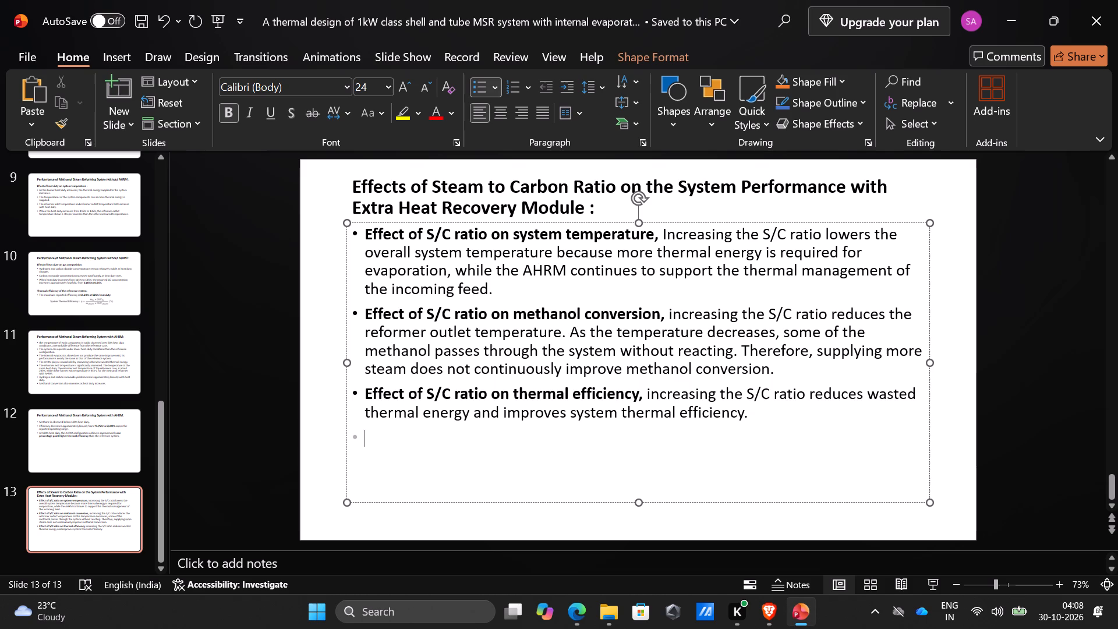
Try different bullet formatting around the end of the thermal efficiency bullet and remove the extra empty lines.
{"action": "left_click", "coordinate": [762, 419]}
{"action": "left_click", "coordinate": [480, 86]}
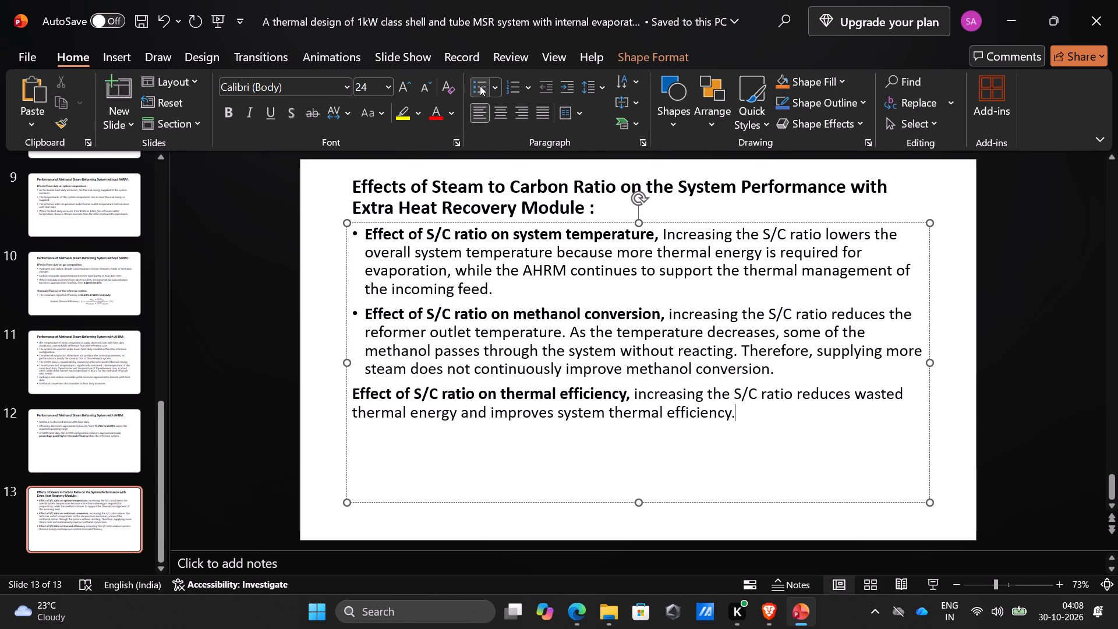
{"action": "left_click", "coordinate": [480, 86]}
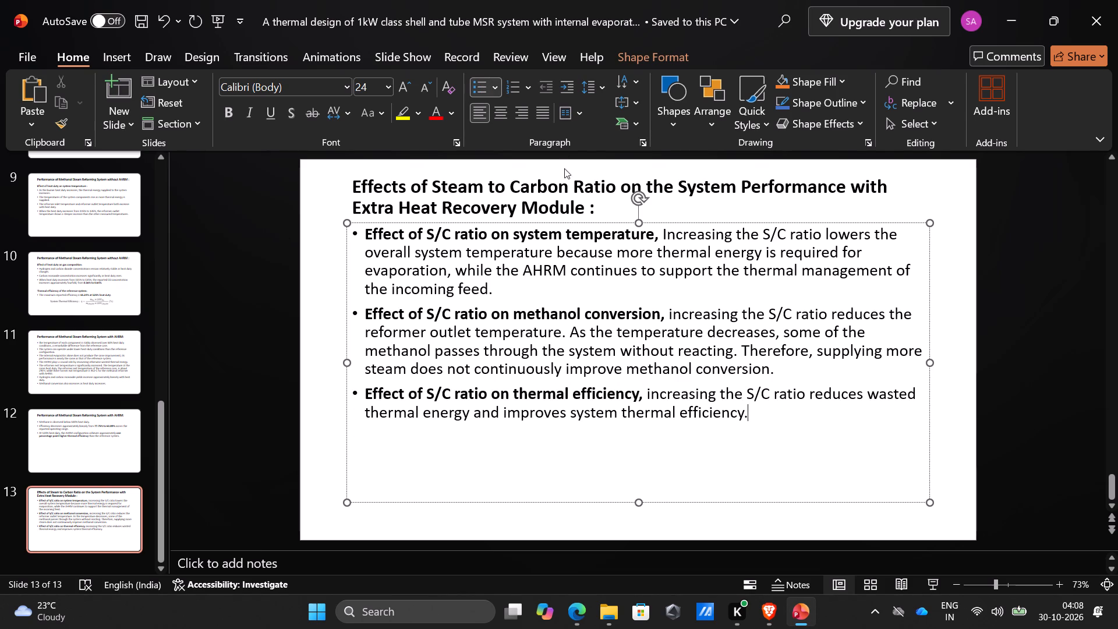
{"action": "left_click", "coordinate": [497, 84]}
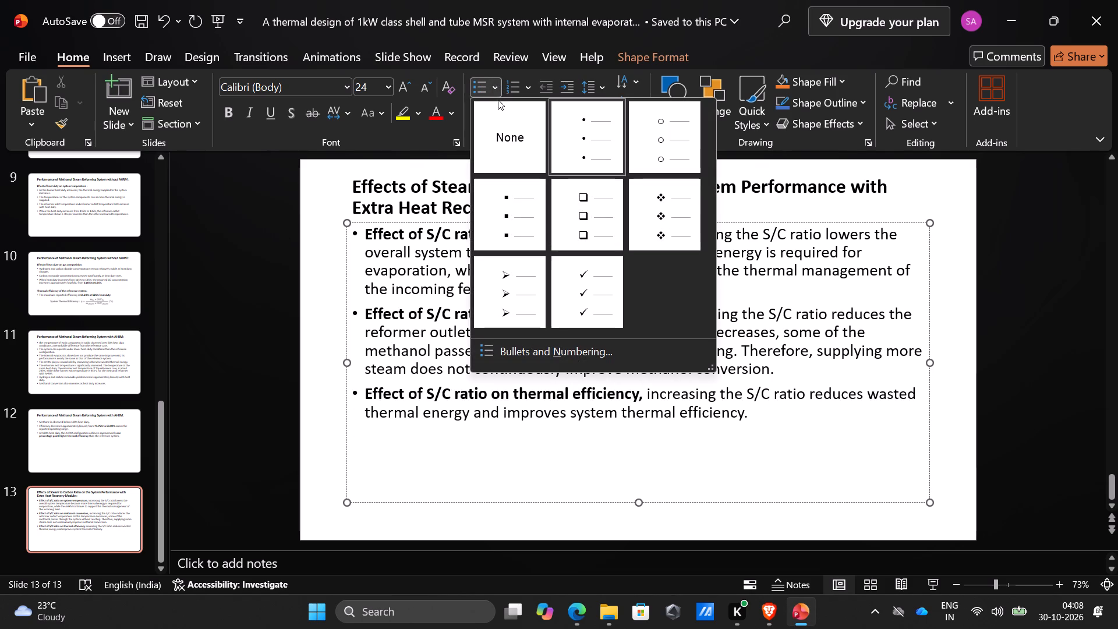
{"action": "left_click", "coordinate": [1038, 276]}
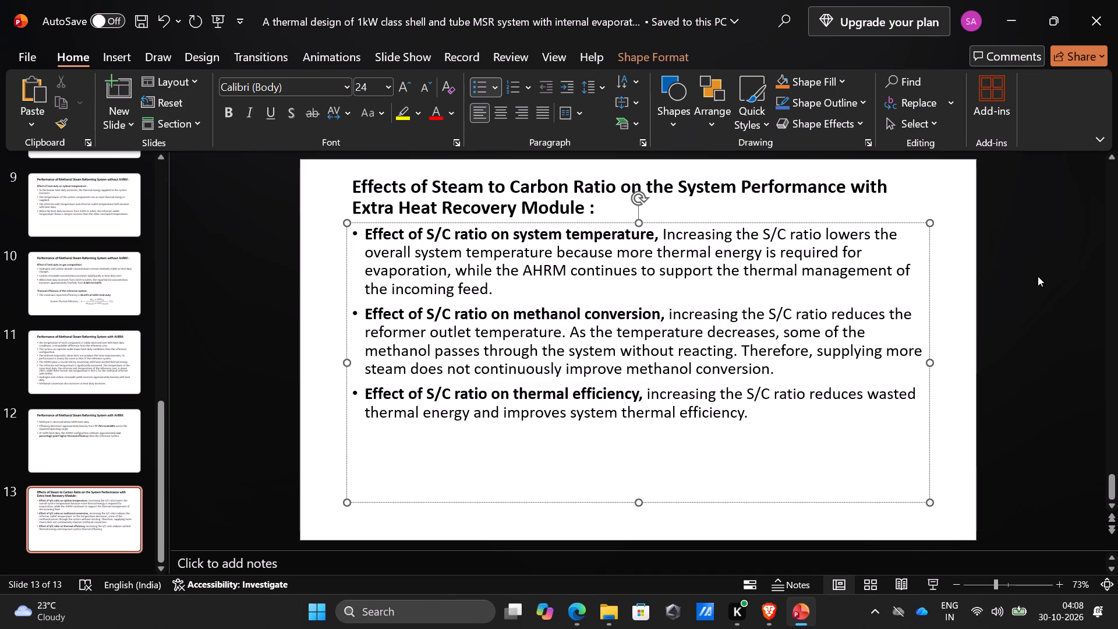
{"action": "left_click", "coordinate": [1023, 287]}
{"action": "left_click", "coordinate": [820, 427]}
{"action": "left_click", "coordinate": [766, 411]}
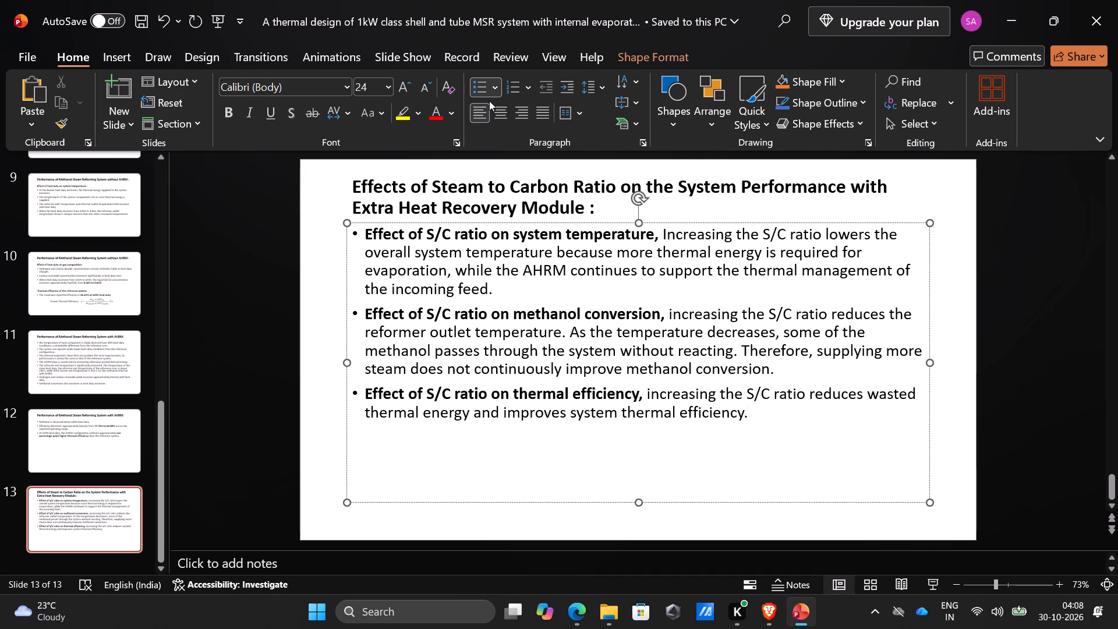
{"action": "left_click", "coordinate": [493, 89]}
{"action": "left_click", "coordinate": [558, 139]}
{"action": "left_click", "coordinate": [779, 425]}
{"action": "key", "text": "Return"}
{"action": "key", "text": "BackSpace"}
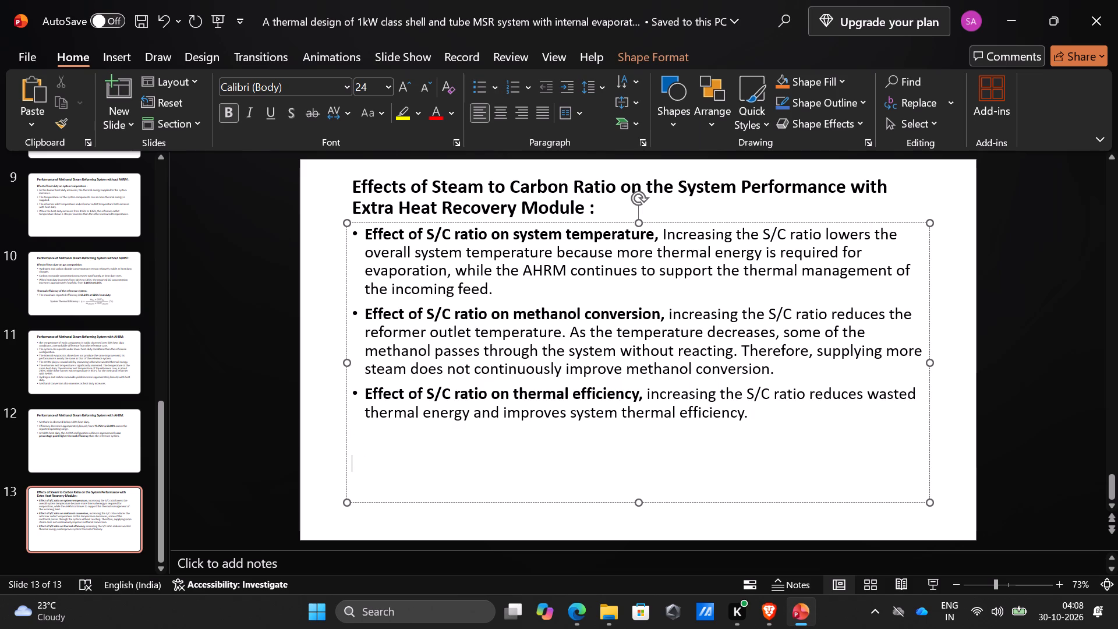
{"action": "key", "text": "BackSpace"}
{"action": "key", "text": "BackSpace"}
Add a line break within the thermal efficiency bullet after its last sentence and paste the copied trend text there.
{"action": "key", "text": "shift+Return"}
{"action": "key", "text": "ctrl+v"}
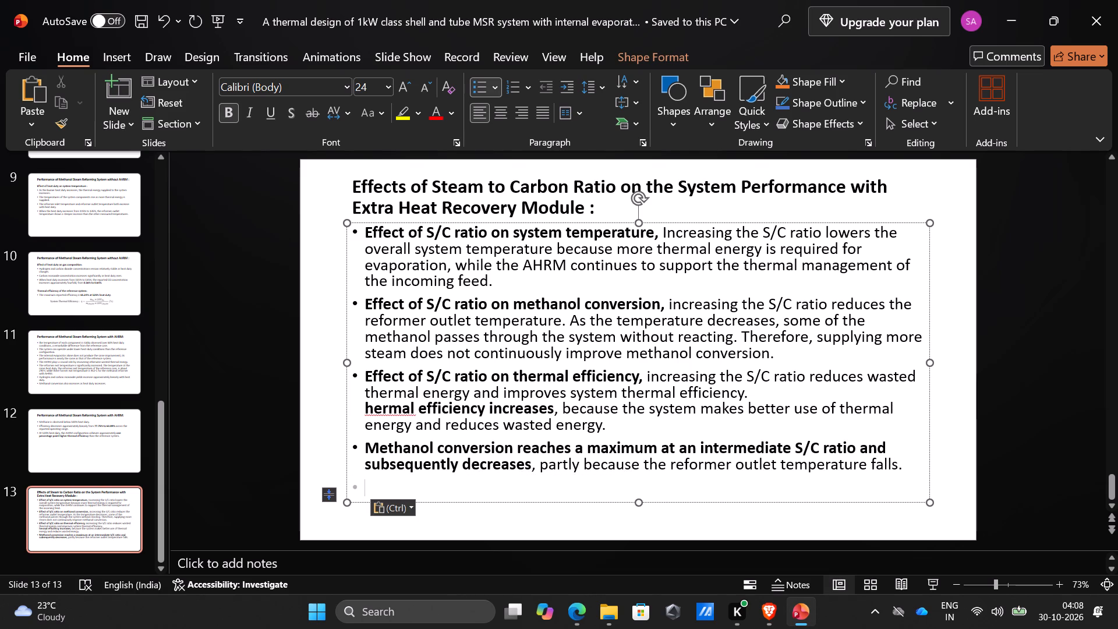
Insert the missing bold capital "T" so the pasted line begins with "Thermal efficiency increases".
{"action": "left_click", "coordinate": [621, 394]}
{"action": "key", "text": "Left"}
{"action": "key", "text": "Left"}
{"action": "key", "text": "Left"}
{"action": "key", "text": "Left"}
{"action": "key", "text": "Left"}
{"action": "key", "text": "Left"}
{"action": "key", "text": "Left"}
{"action": "key", "text": "Left"}
{"action": "key", "text": "Left"}
{"action": "key", "text": "Left"}
{"action": "key", "text": "Left"}
{"action": "key", "text": "Left"}
{"action": "key", "text": "Left"}
{"action": "key", "text": "Left"}
{"action": "key", "text": "Left"}
{"action": "key", "text": "Left"}
{"action": "key", "text": "Left"}
{"action": "key", "text": "Left"}
{"action": "key", "text": "Left"}
{"action": "key", "text": "Left"}
{"action": "key", "text": "Left"}
{"action": "key", "text": "Left"}
{"action": "key", "text": "Left"}
{"action": "key", "text": "Left"}
{"action": "key", "text": "Left"}
{"action": "key", "text": "Left"}
{"action": "key", "text": "Down"}
{"action": "key", "text": "Left"}
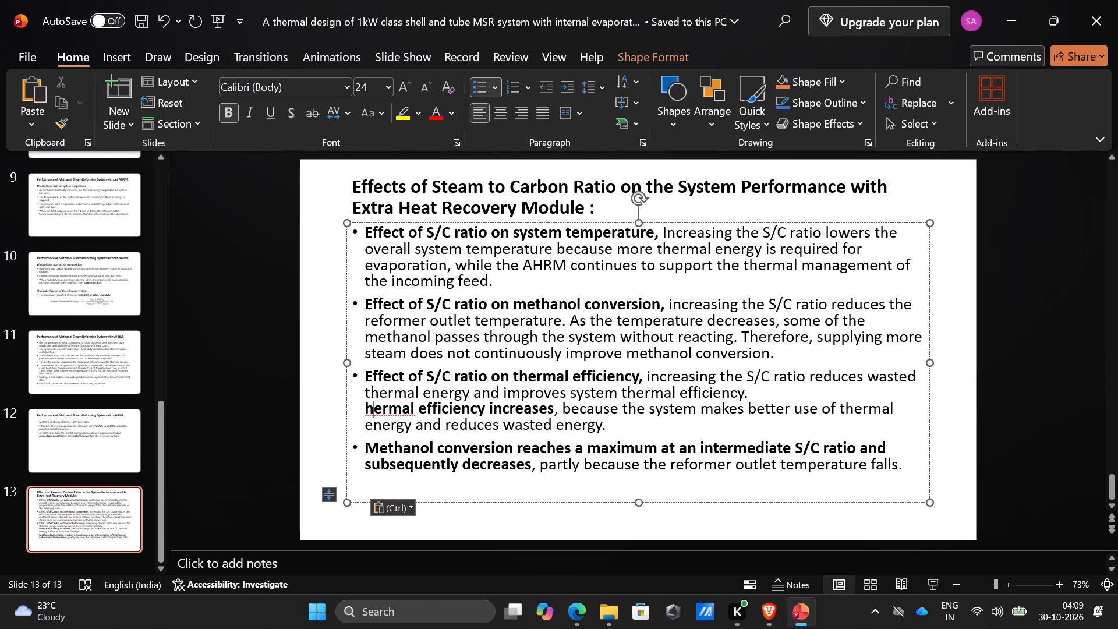
{"action": "key", "text": "Left"}
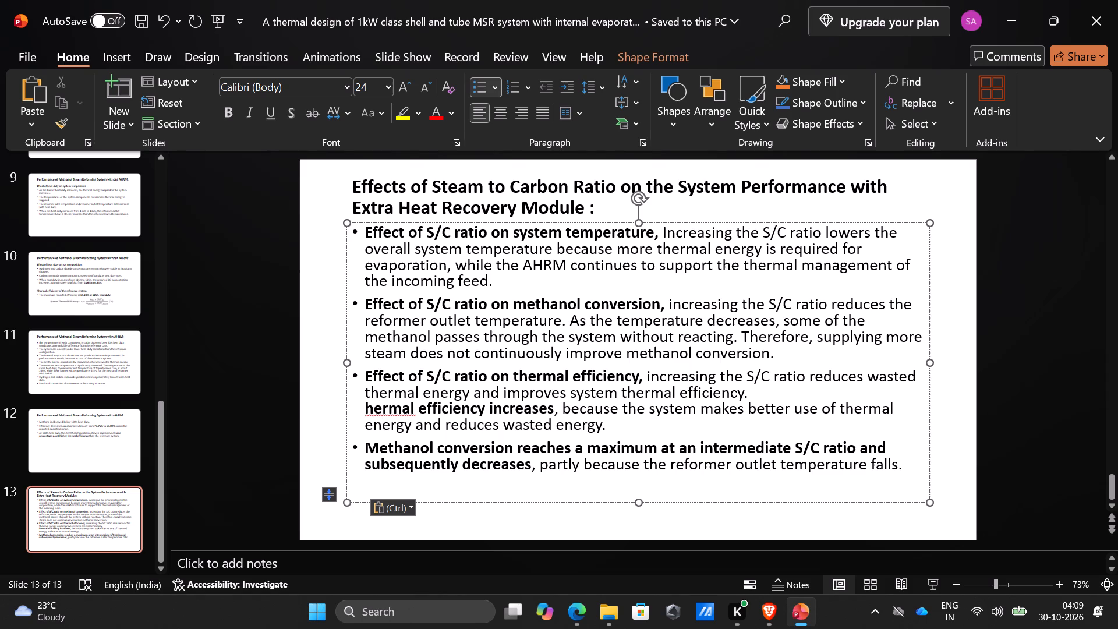
{"action": "key", "text": "shift+t"}
{"action": "key", "text": "BackSpace"}
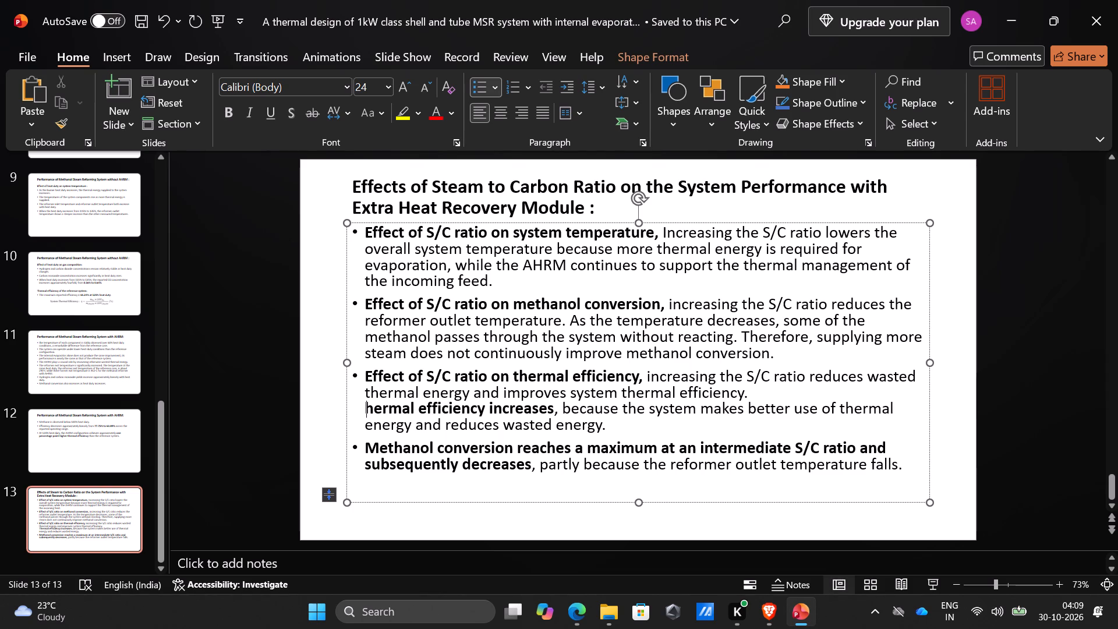
{"action": "key", "text": "ctrl+b"}
{"action": "key", "text": "t"}
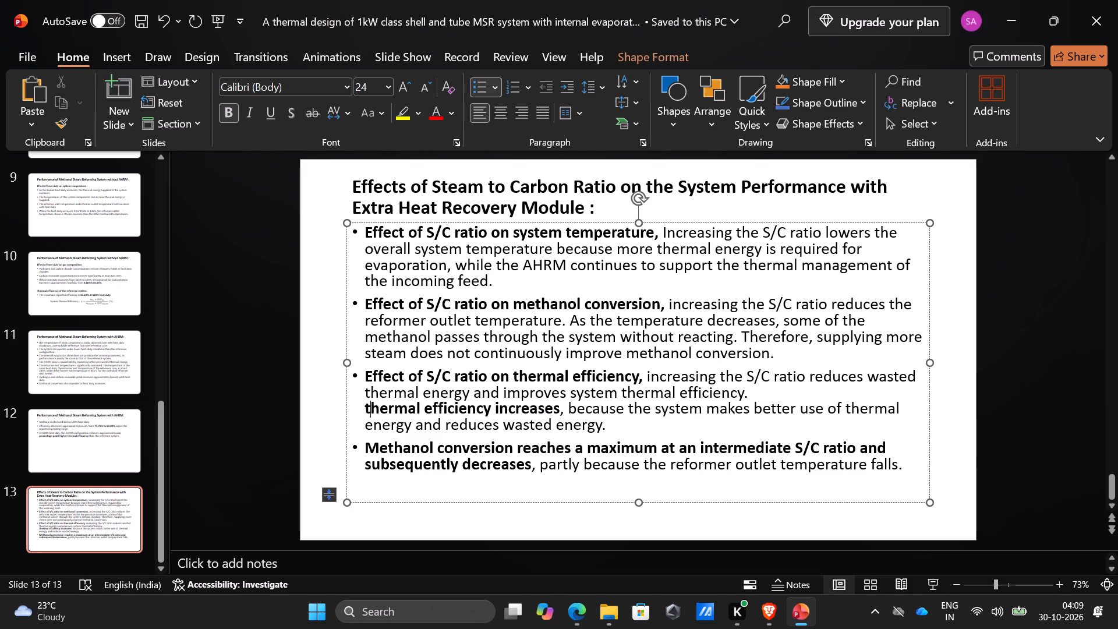
{"action": "key", "text": "BackSpace"}
{"action": "key", "text": "shift+t"}
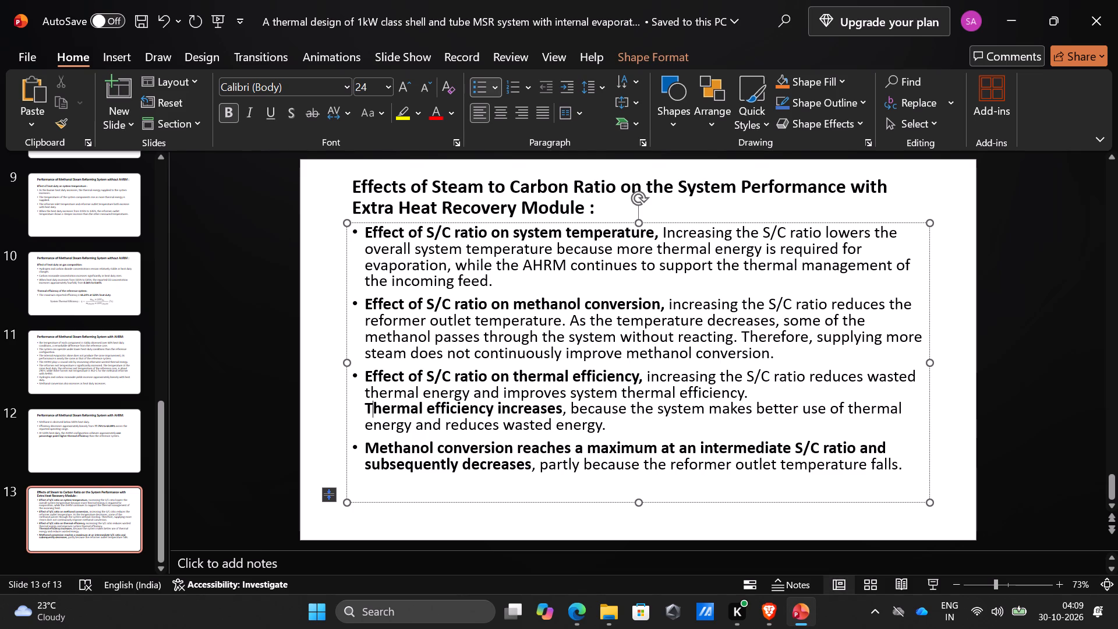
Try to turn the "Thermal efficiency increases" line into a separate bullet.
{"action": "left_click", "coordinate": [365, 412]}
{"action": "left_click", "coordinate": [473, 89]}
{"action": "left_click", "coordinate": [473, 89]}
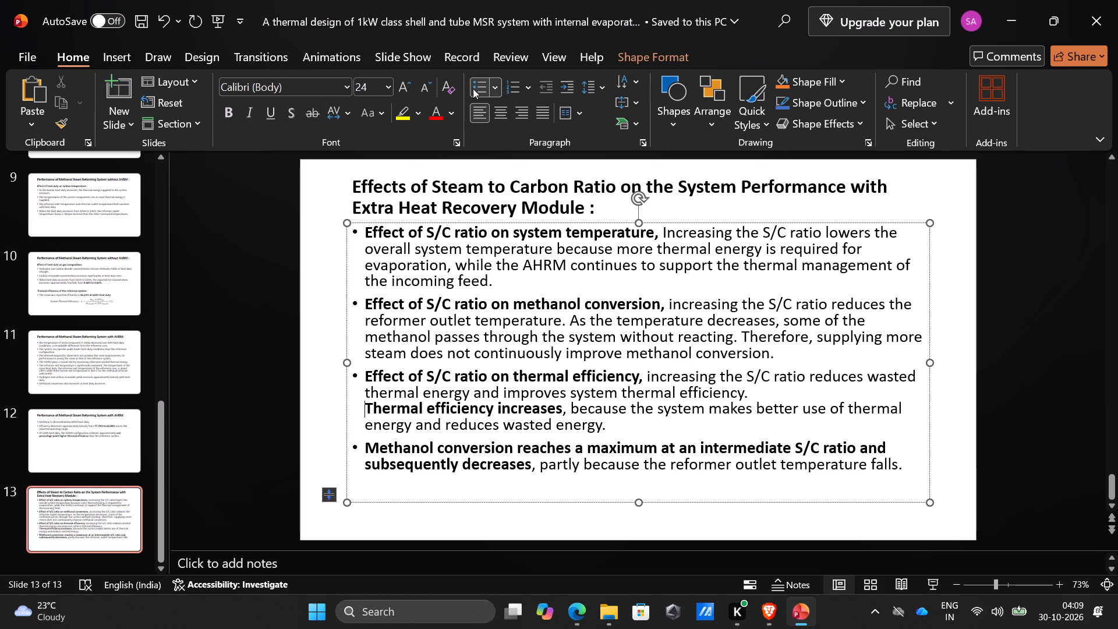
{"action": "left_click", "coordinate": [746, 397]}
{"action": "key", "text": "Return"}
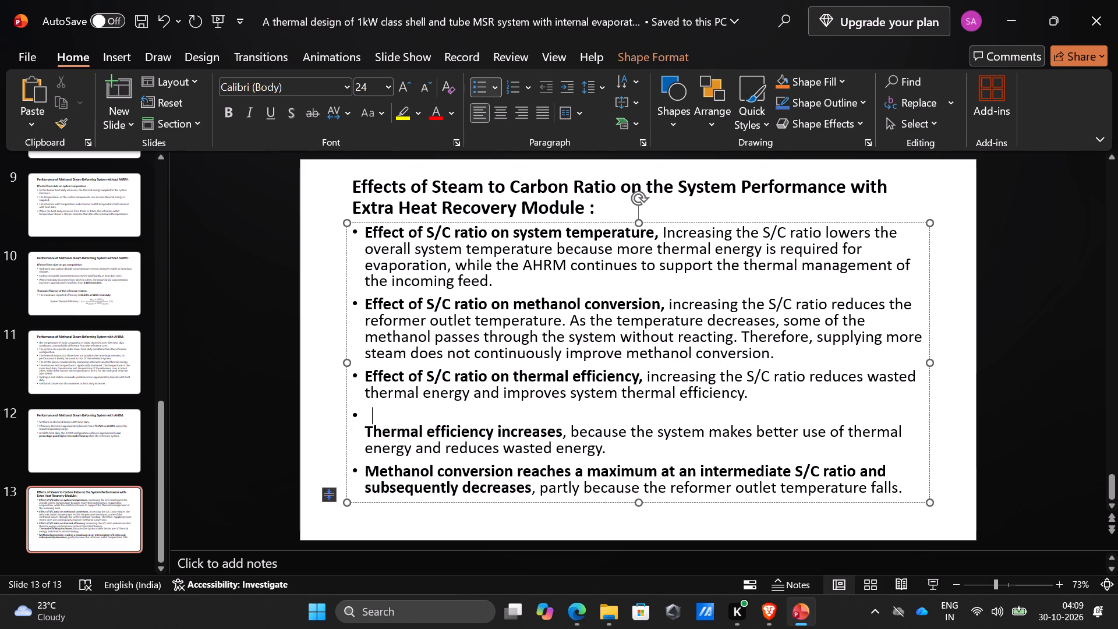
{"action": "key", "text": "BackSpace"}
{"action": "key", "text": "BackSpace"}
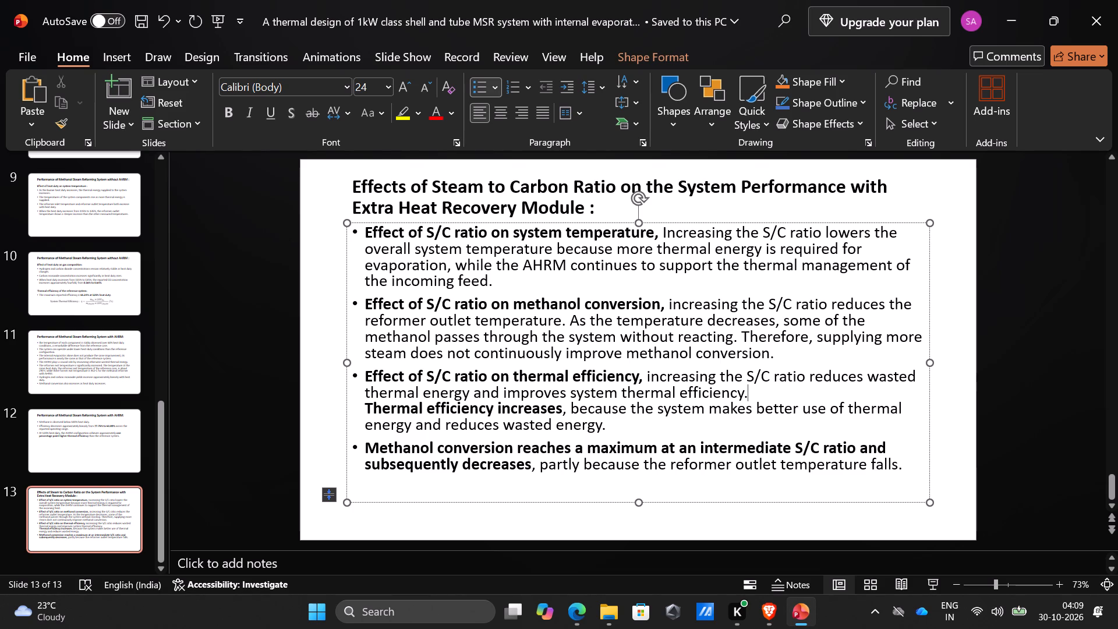
Cut the "Methanol conversion reaches a maximum" sentence out of the last bullet and delete the leftover bullet and period.
{"action": "left_click_drag", "start_coordinate": [367, 445], "coordinate": [385, 454]}
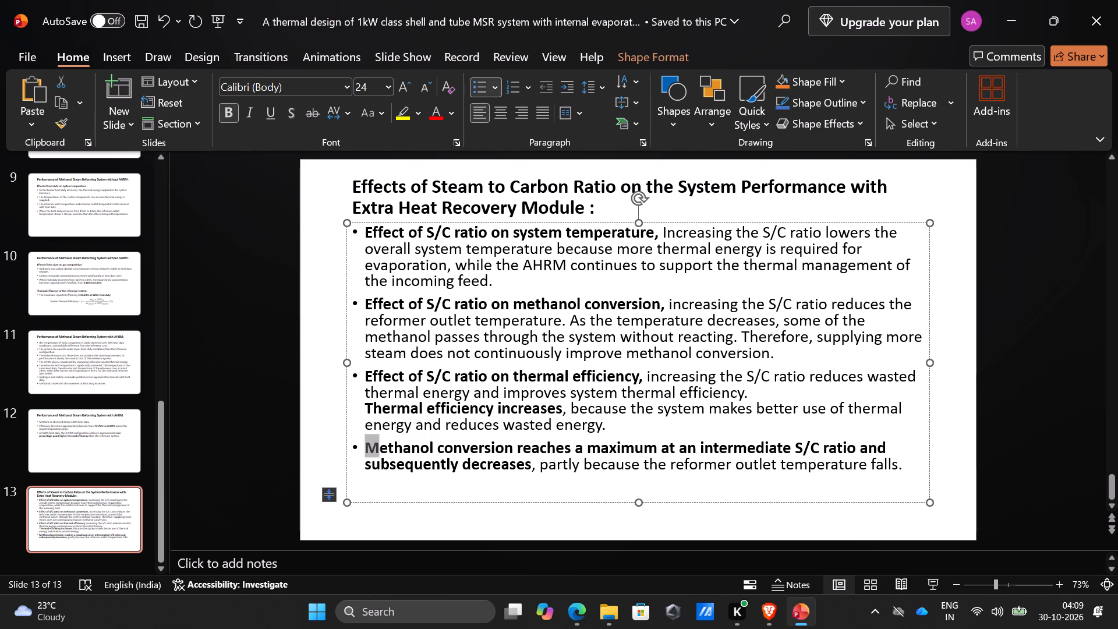
{"action": "left_click_drag", "start_coordinate": [385, 454], "coordinate": [893, 465]}
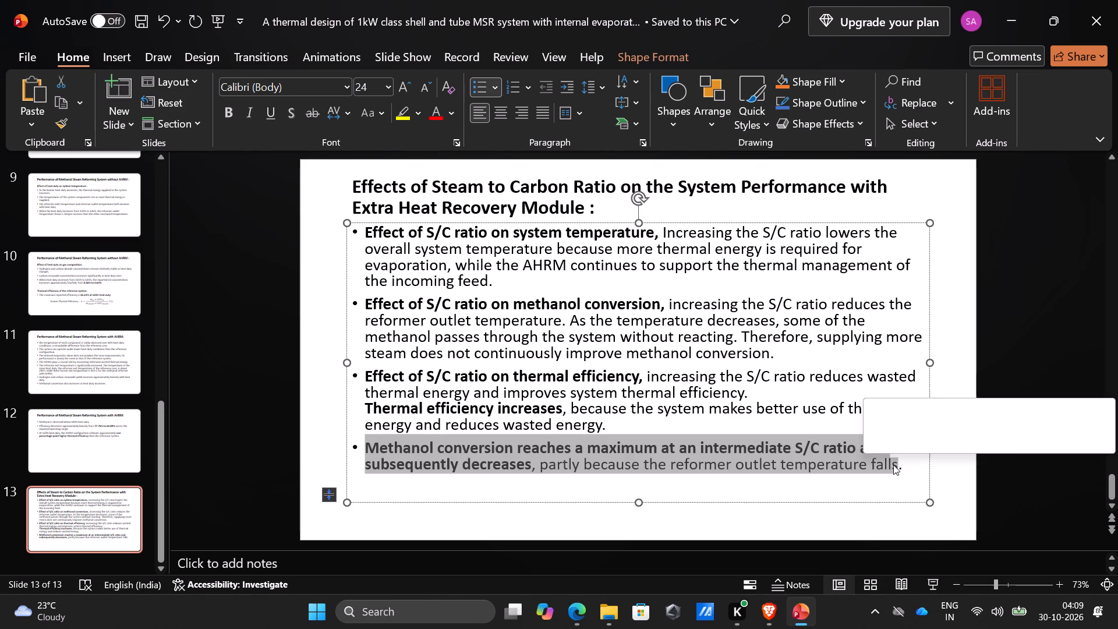
{"action": "key", "text": "ctrl+x"}
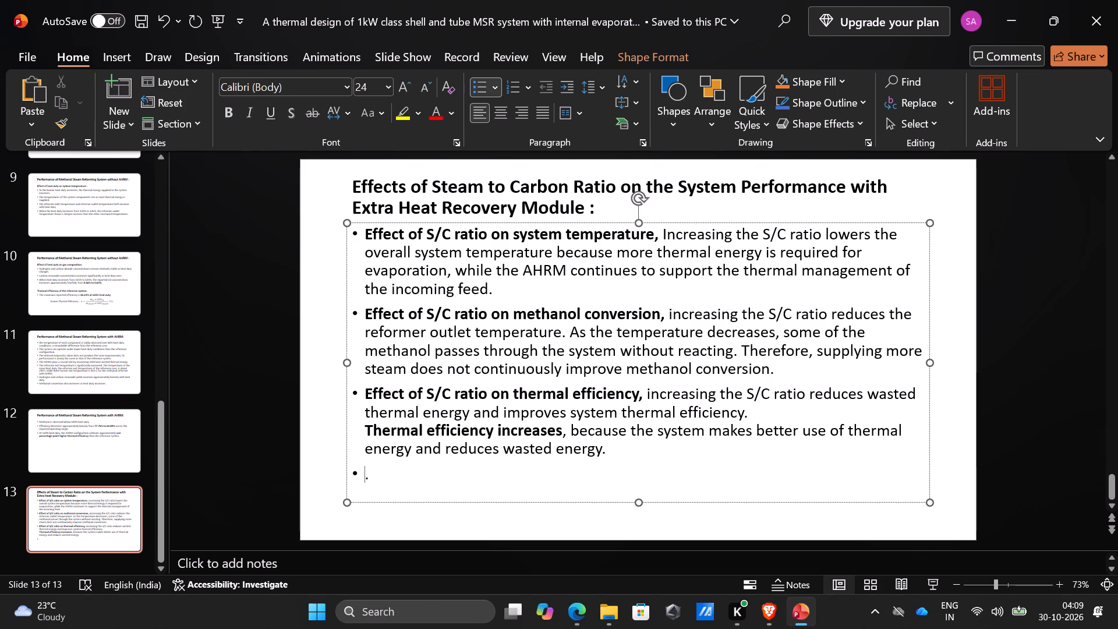
{"action": "key", "text": "BackSpace"}
{"action": "key", "text": "BackSpace"}
{"action": "key", "text": "Right"}
{"action": "key", "text": "BackSpace"}
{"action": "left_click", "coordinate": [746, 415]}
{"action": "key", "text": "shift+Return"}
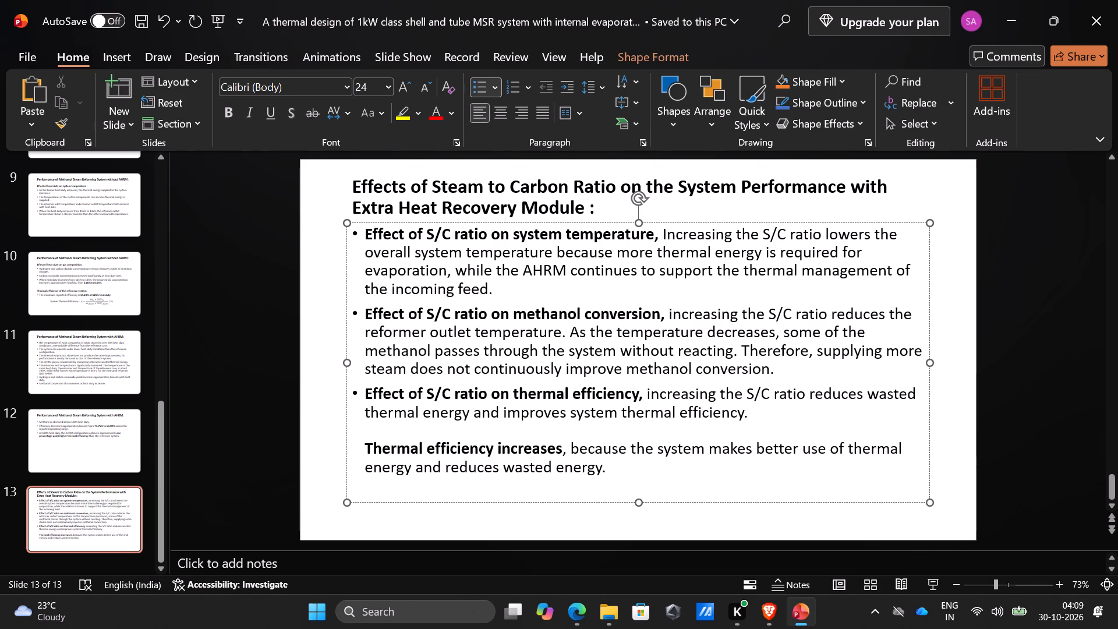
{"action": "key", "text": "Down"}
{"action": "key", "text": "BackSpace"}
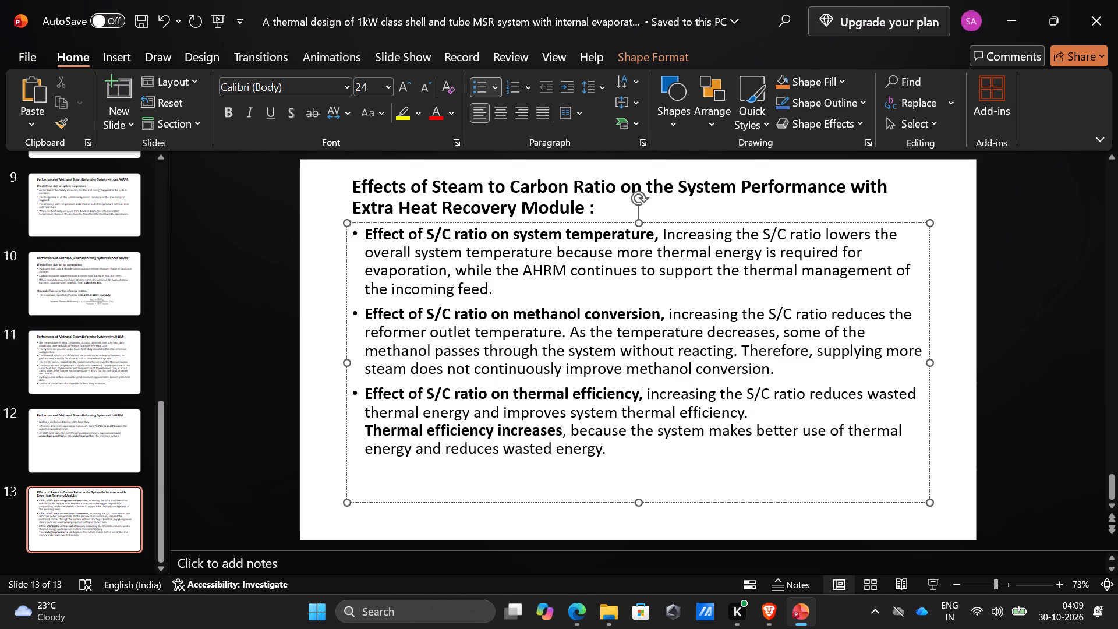
Paste the cut sentence at the end of the methanol conversion bullet.
{"action": "left_click", "coordinate": [795, 370]}
{"action": "key", "text": "ctrl+v"}
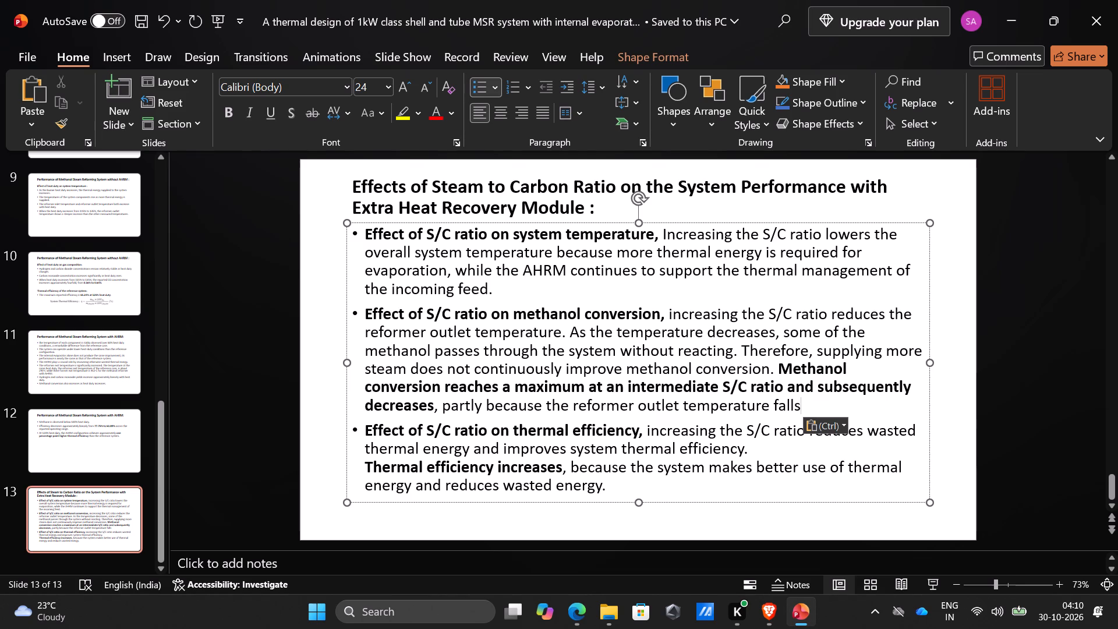
Join the "Thermal efficiency increases" line to the preceding sentence by removing the line break within the thermal efficiency bullet.
{"action": "left_click", "coordinate": [366, 471]}
{"action": "key", "text": "BackSpace"}
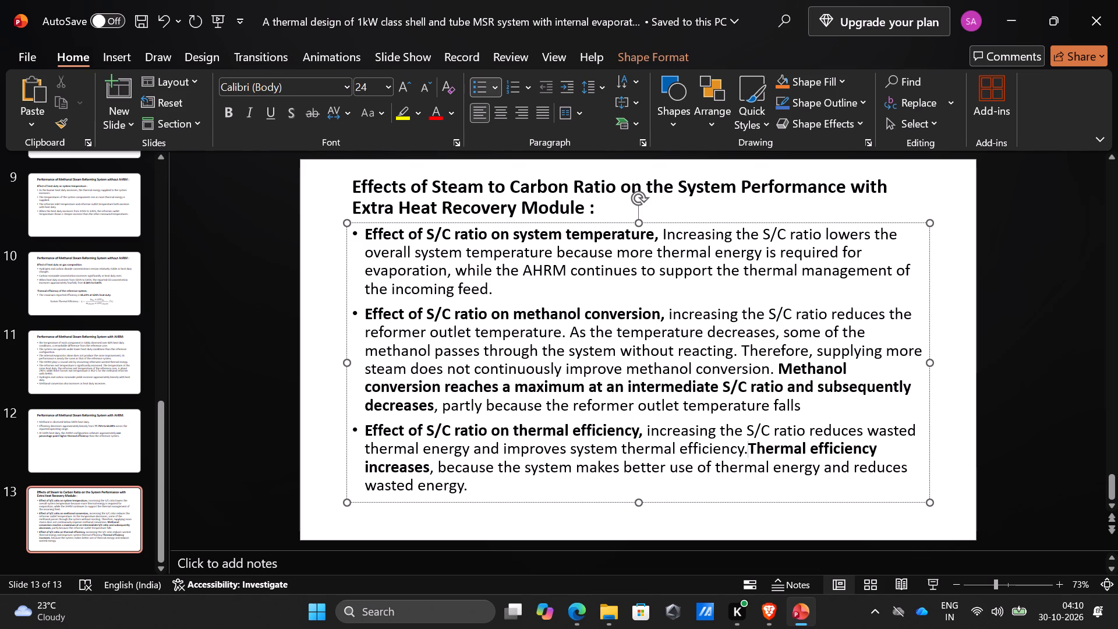
{"action": "left_click", "coordinate": [1029, 387]}
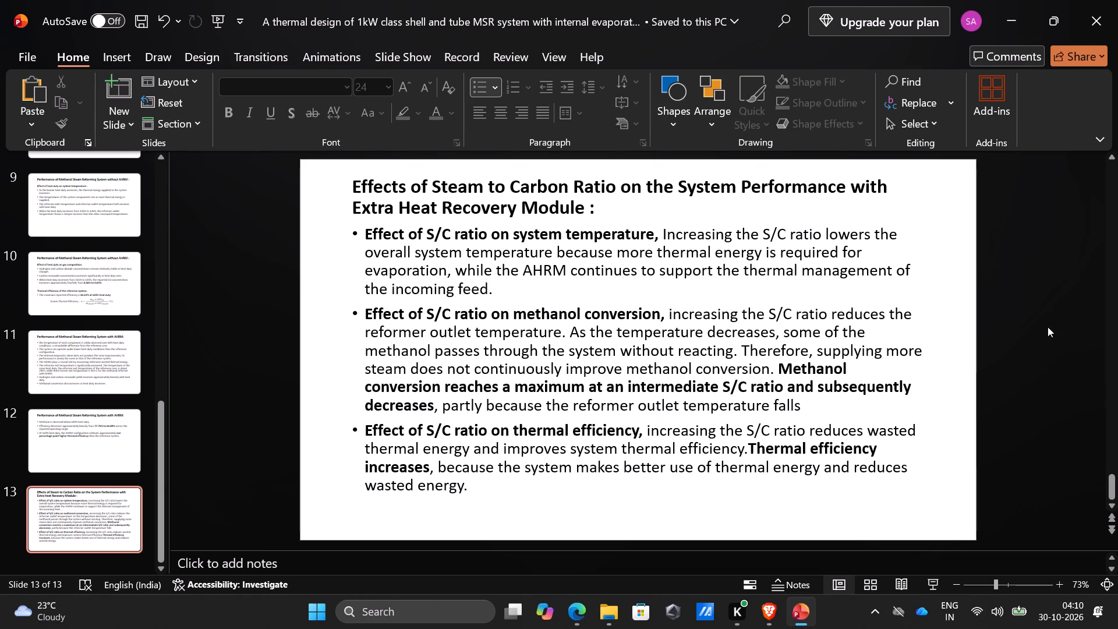
Add a slide with the Blank layout and move it to the very beginning of the presentation.
{"action": "scroll", "coordinate": [0, 243], "scroll_direction": "up", "scroll_amount": 20}
{"action": "scroll", "coordinate": [0, 243], "scroll_direction": "up", "scroll_amount": 9}
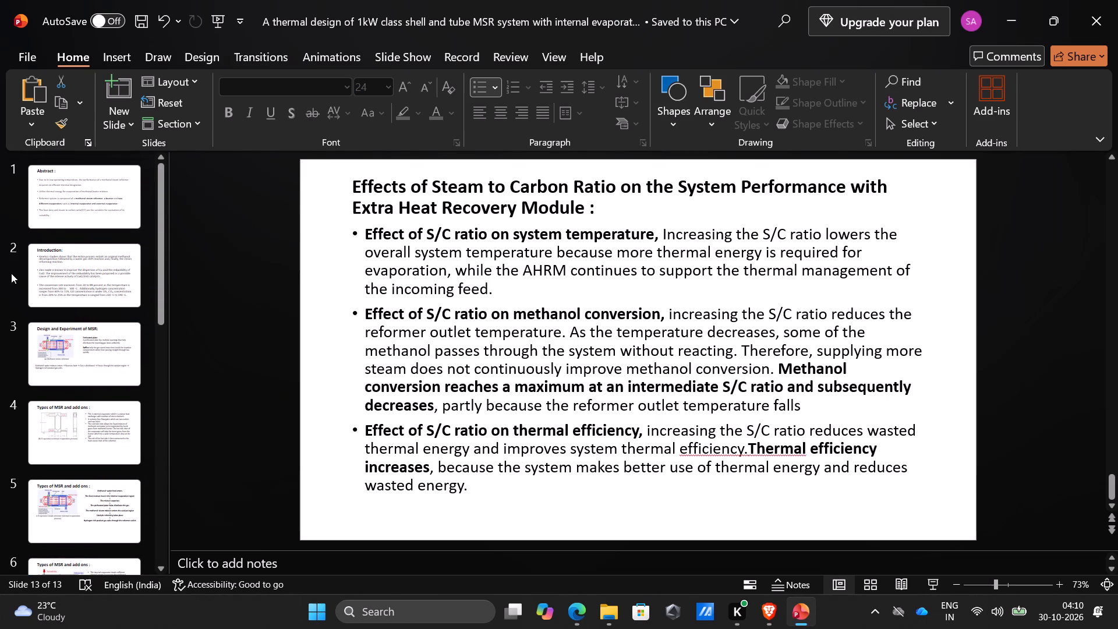
{"action": "scroll", "coordinate": [11, 273], "scroll_direction": "up", "scroll_amount": 3}
{"action": "left_click", "coordinate": [114, 111]}
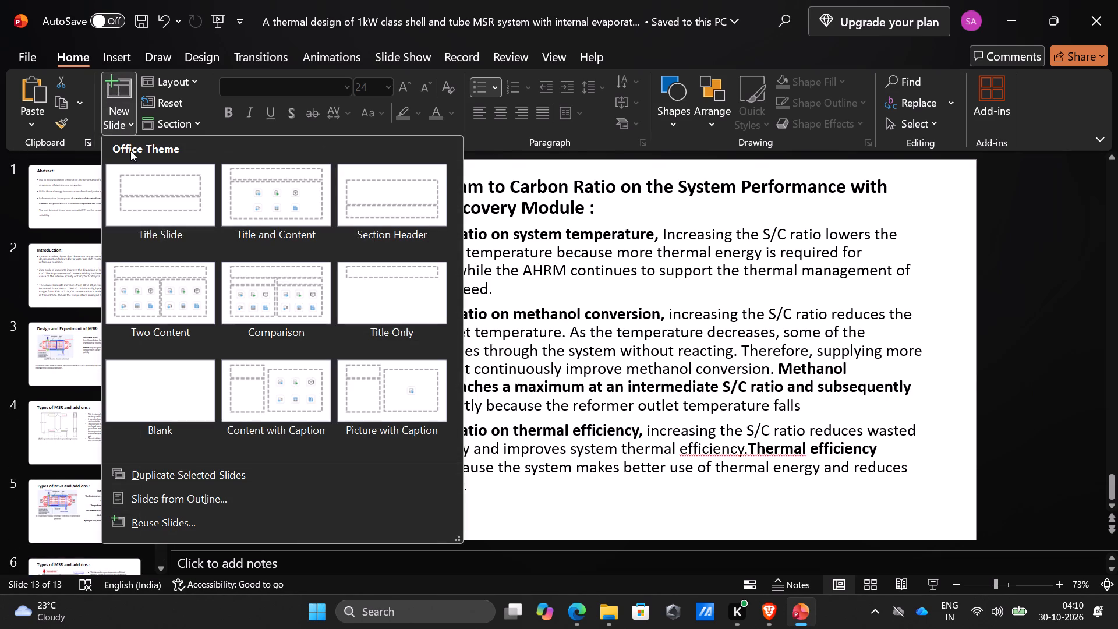
{"action": "left_click", "coordinate": [135, 401]}
{"action": "left_click_drag", "start_coordinate": [79, 508], "coordinate": [115, 222]}
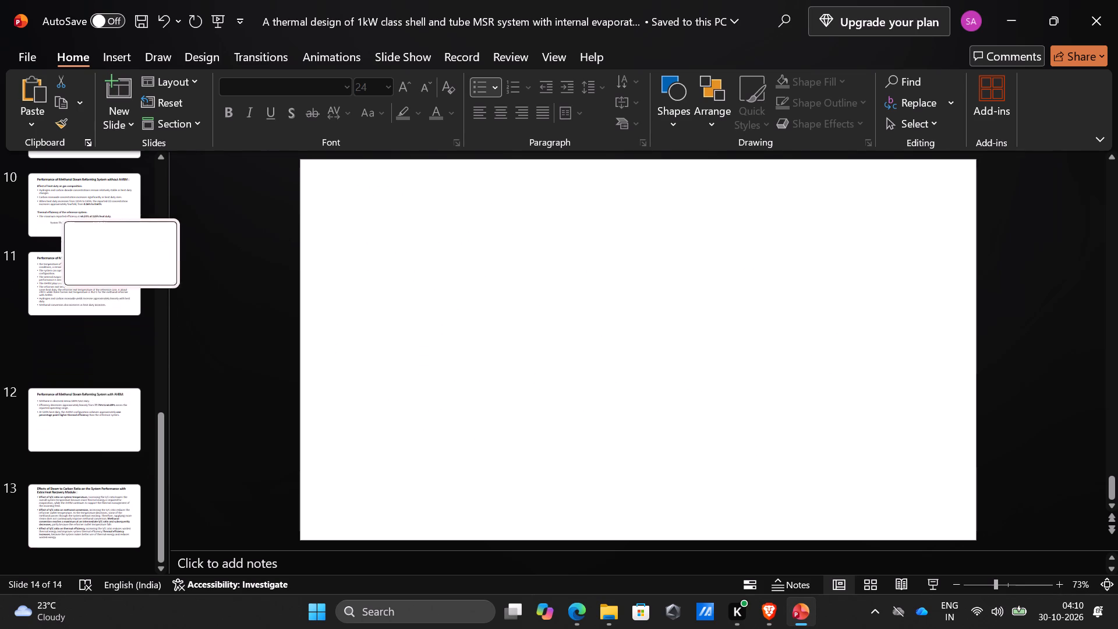
{"action": "left_click_drag", "start_coordinate": [115, 222], "coordinate": [77, 139]}
{"action": "left_click_drag", "start_coordinate": [67, 444], "coordinate": [83, 181]}
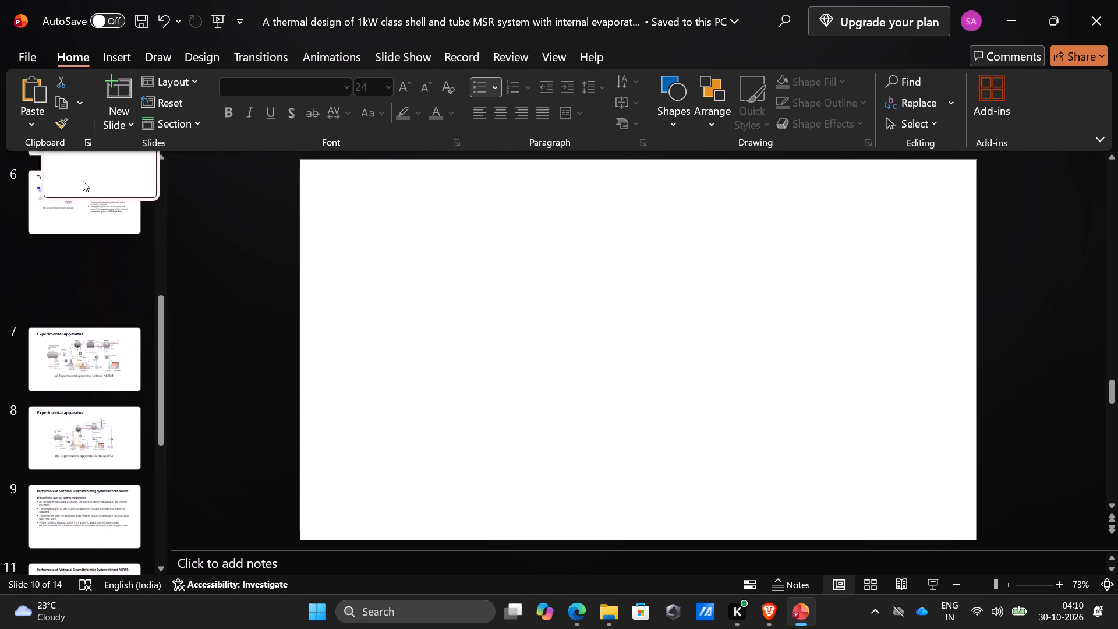
{"action": "left_click_drag", "start_coordinate": [83, 181], "coordinate": [59, 207]}
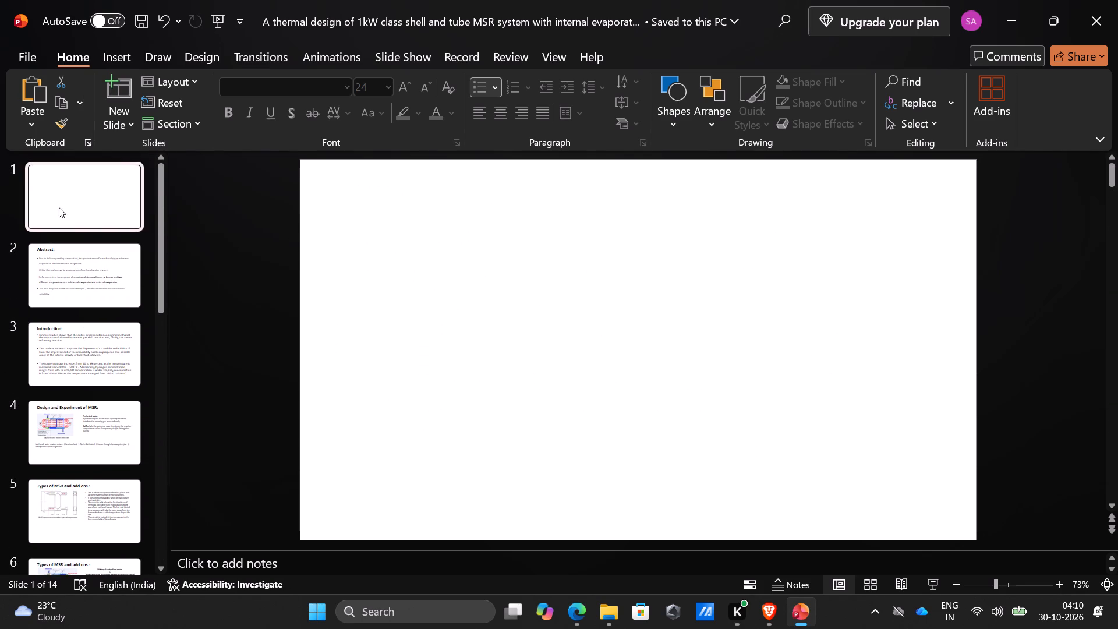
Add a Title Only slide after the blank first slide and move its title placeholder down to just above the slide's middle.
{"action": "left_click", "coordinate": [130, 111]}
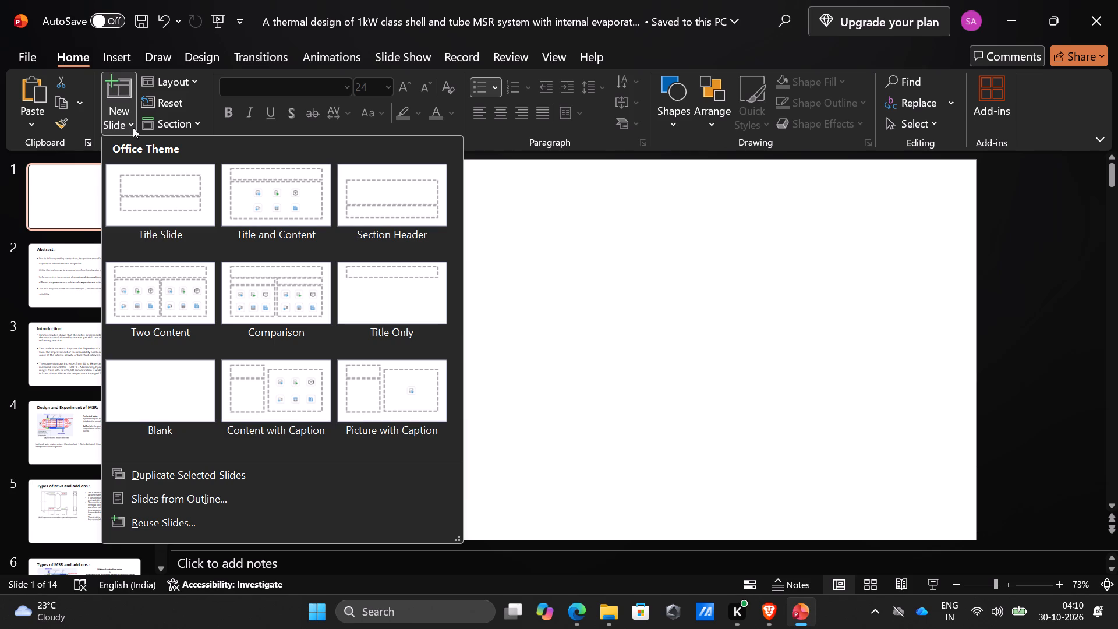
{"action": "left_click", "coordinate": [378, 284]}
{"action": "left_click", "coordinate": [564, 179]}
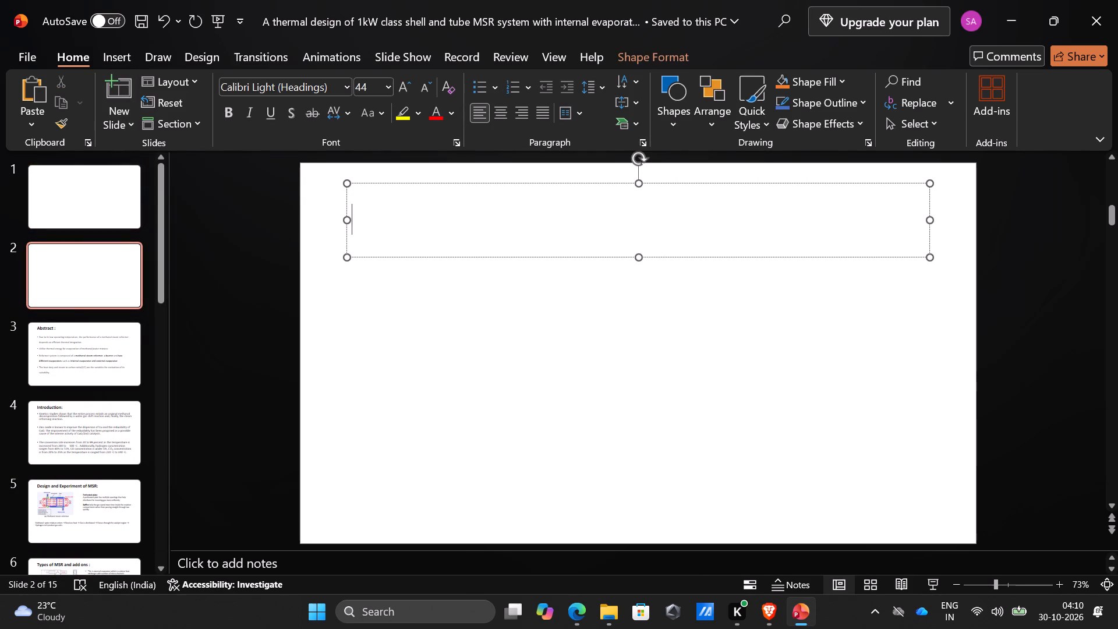
{"action": "left_click_drag", "start_coordinate": [651, 183], "coordinate": [650, 319]}
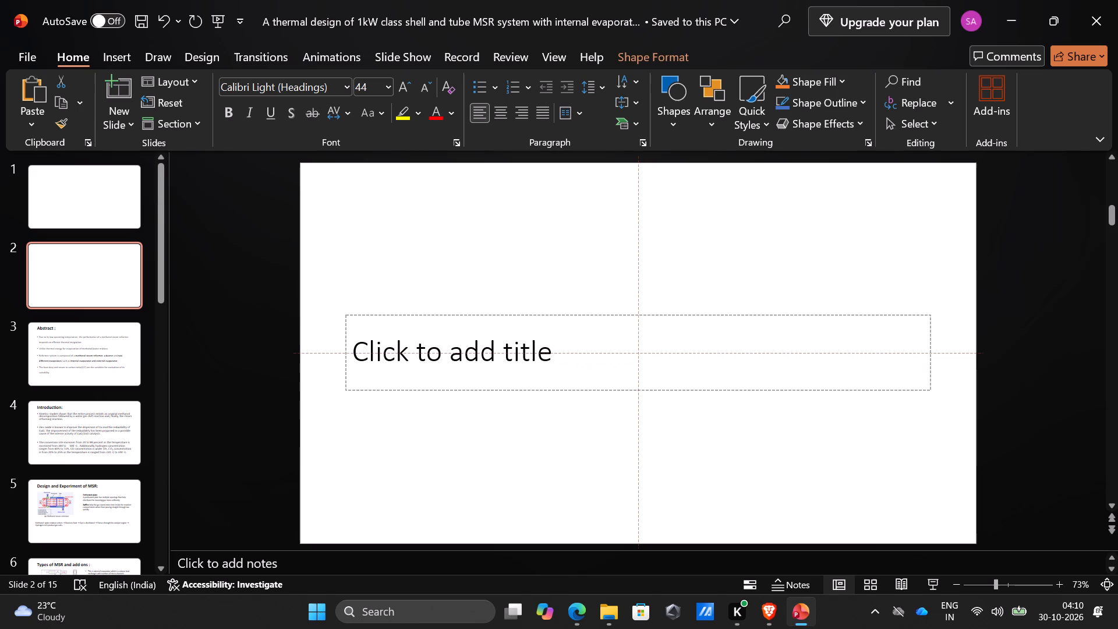
{"action": "left_click_drag", "start_coordinate": [650, 319], "coordinate": [650, 281]}
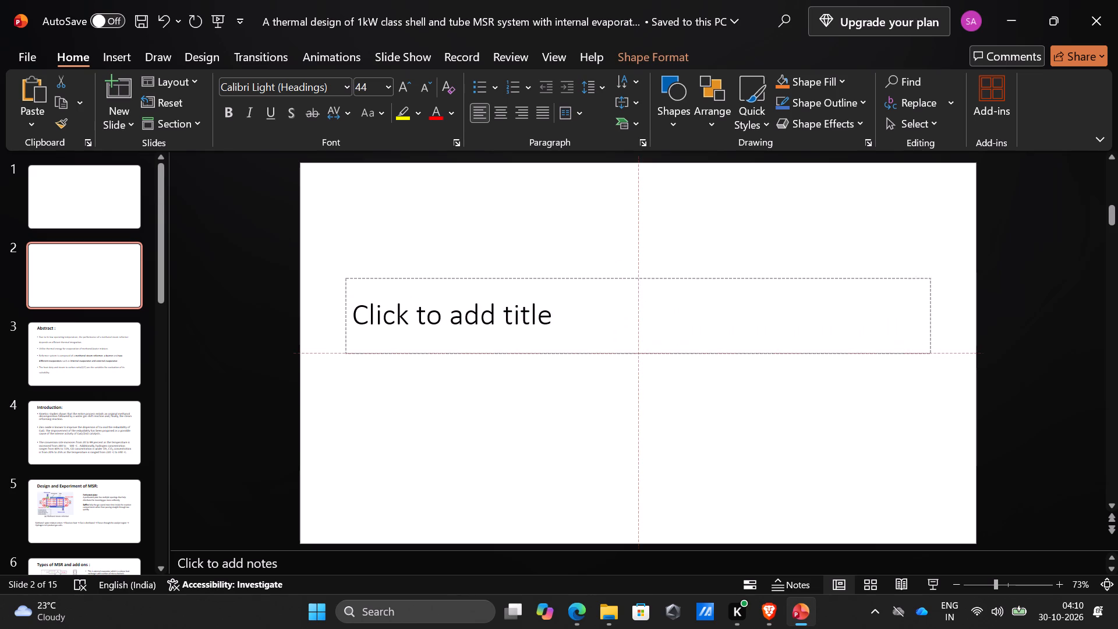
{"action": "left_click_drag", "start_coordinate": [650, 281], "coordinate": [650, 277]}
{"action": "left_click_drag", "start_coordinate": [650, 277], "coordinate": [649, 280]}
{"action": "left_click", "coordinate": [412, 305]}
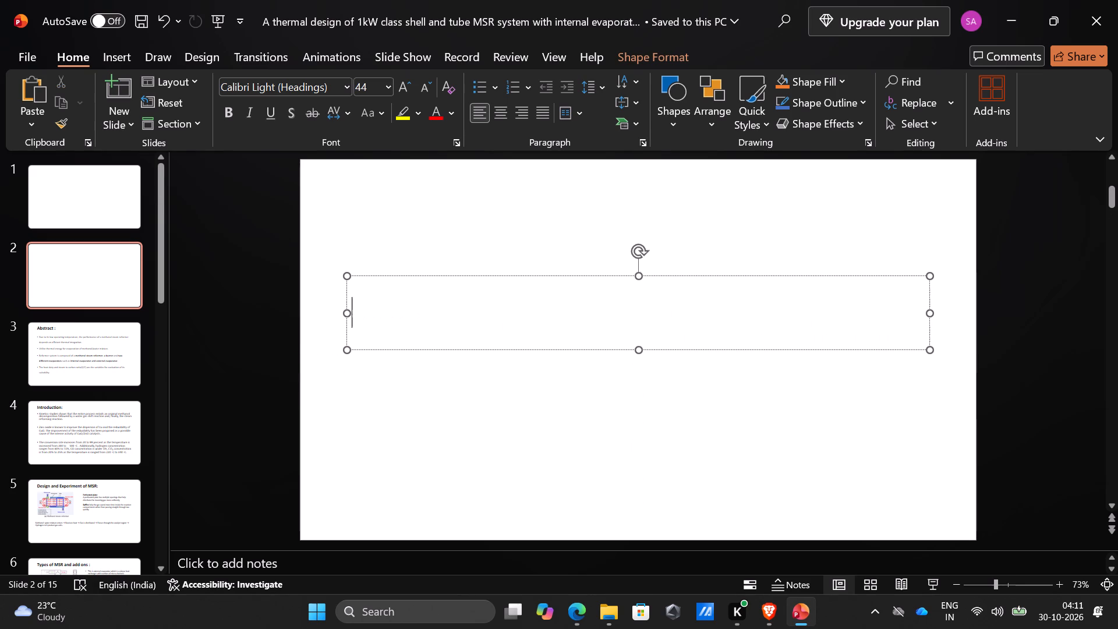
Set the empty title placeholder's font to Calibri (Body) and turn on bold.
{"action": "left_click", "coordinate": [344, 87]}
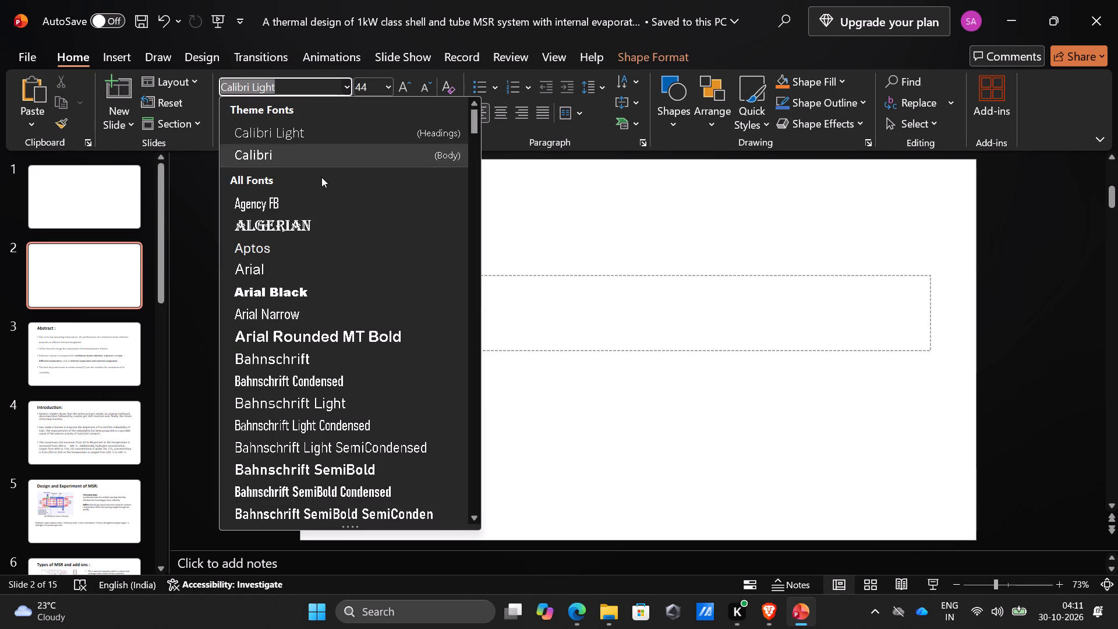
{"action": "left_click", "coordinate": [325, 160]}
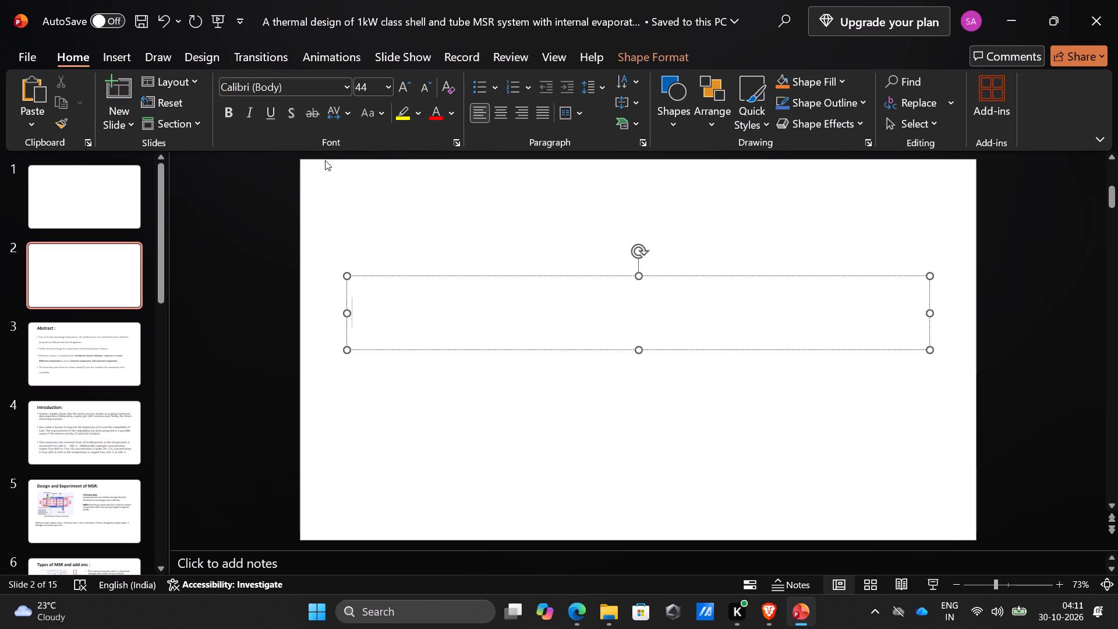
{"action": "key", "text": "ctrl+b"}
Switch to the processes-08-01509-v2.pdf paper in Edge and copy its full article title from the first page.
{"action": "left_click", "coordinate": [575, 546]}
{"action": "scroll", "coordinate": [620, 366], "scroll_direction": "up", "scroll_amount": 1}
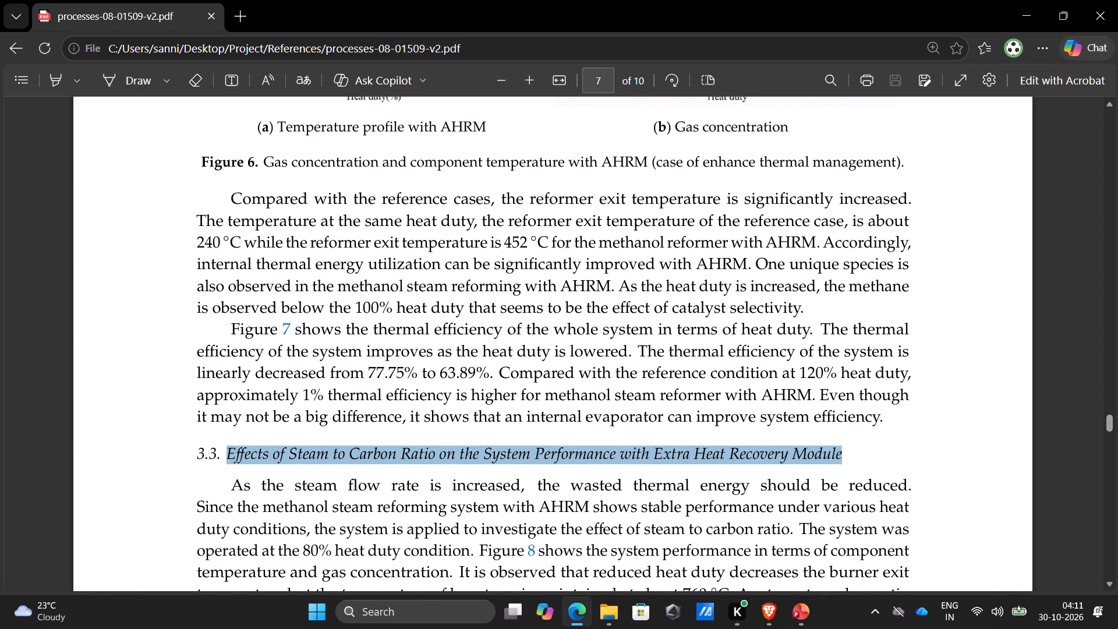
{"action": "left_click", "coordinate": [863, 328]}
{"action": "scroll", "coordinate": [919, 336], "scroll_direction": "up", "scroll_amount": 20}
{"action": "scroll", "coordinate": [919, 336], "scroll_direction": "up", "scroll_amount": 19}
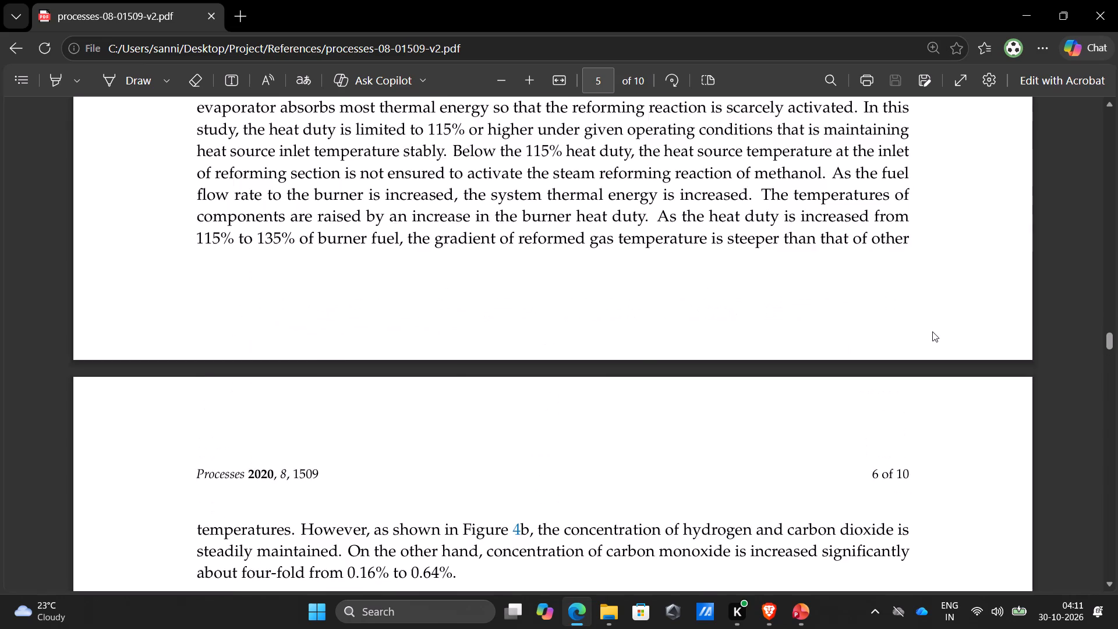
{"action": "scroll", "coordinate": [932, 331], "scroll_direction": "up", "scroll_amount": 10}
{"action": "scroll", "coordinate": [932, 331], "scroll_direction": "down", "scroll_amount": 1}
{"action": "scroll", "coordinate": [932, 331], "scroll_direction": "up", "scroll_amount": 15}
{"action": "scroll", "coordinate": [932, 331], "scroll_direction": "down", "scroll_amount": 1}
{"action": "scroll", "coordinate": [932, 331], "scroll_direction": "up", "scroll_amount": 17}
{"action": "scroll", "coordinate": [932, 331], "scroll_direction": "down", "scroll_amount": 1}
{"action": "scroll", "coordinate": [932, 329], "scroll_direction": "up", "scroll_amount": 17}
{"action": "scroll", "coordinate": [963, 20], "scroll_direction": "down", "scroll_amount": 1}
{"action": "scroll", "coordinate": [963, 22], "scroll_direction": "up", "scroll_amount": 2}
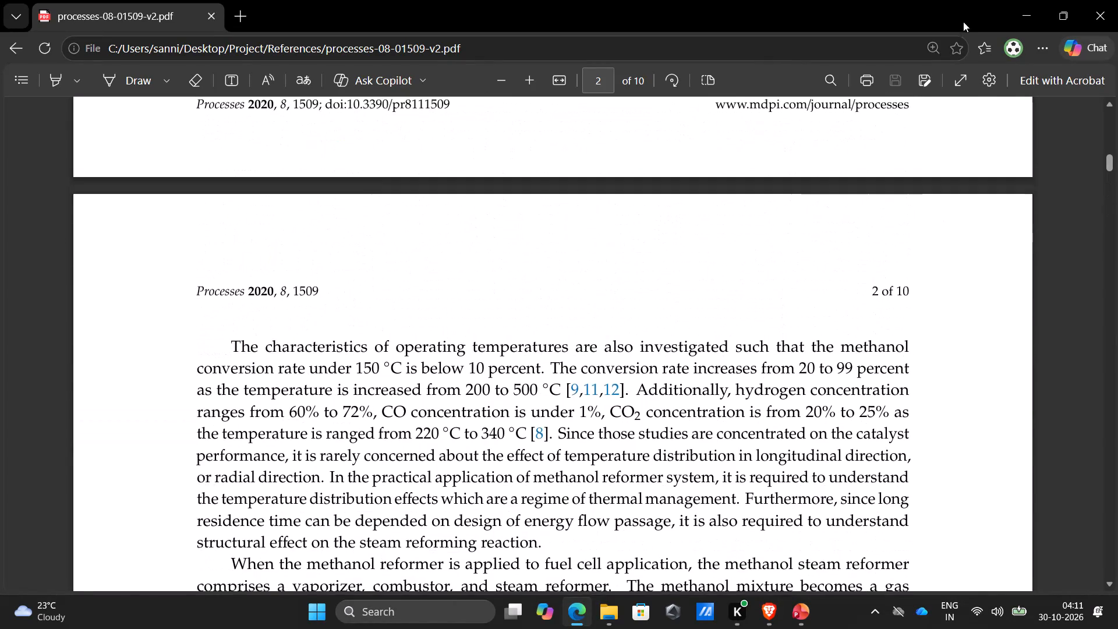
{"action": "scroll", "coordinate": [963, 22], "scroll_direction": "up", "scroll_amount": 16}
{"action": "left_click_drag", "start_coordinate": [1109, 163], "coordinate": [1098, 88]}
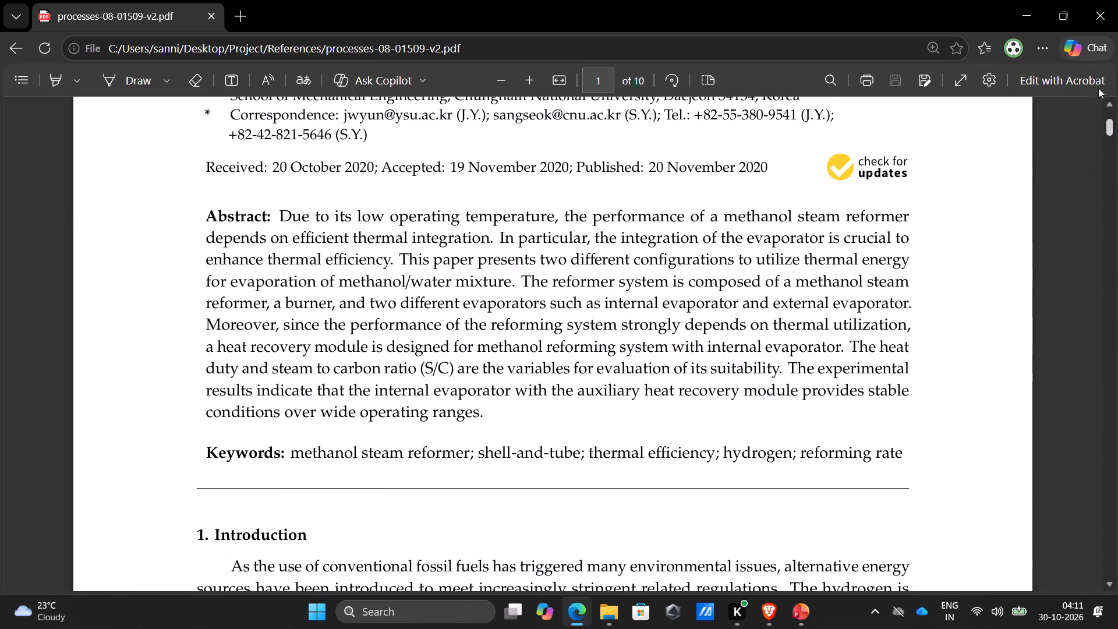
{"action": "left_click_drag", "start_coordinate": [1098, 88], "coordinate": [1097, 83]}
{"action": "left_click_drag", "start_coordinate": [197, 299], "coordinate": [466, 365]}
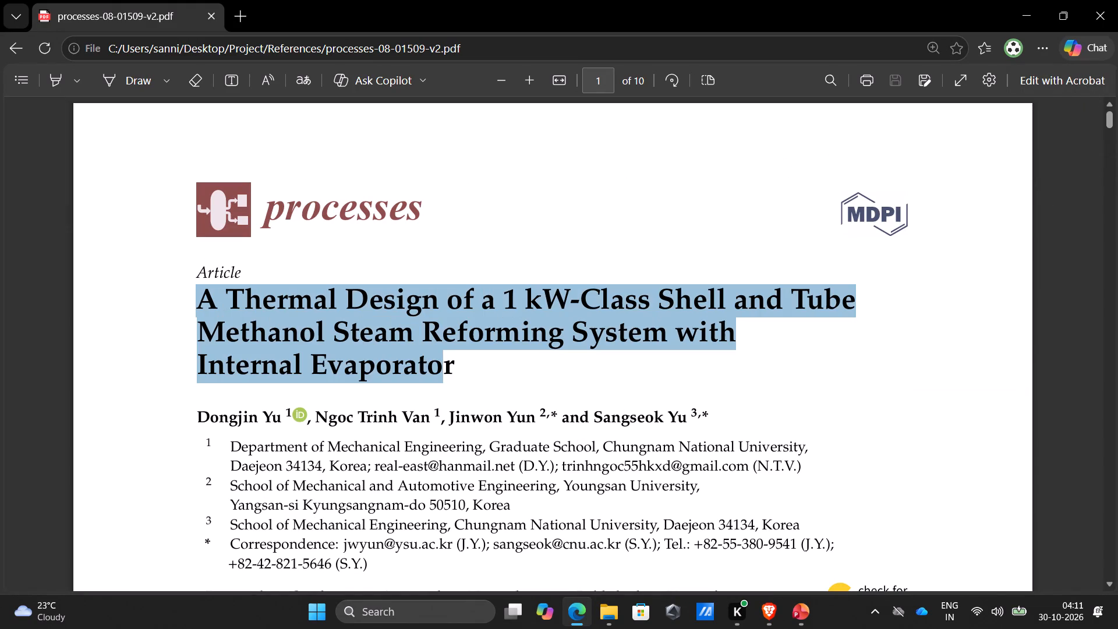
{"action": "left_click_drag", "start_coordinate": [466, 365], "coordinate": [457, 362]}
{"action": "key", "text": "ctrl+c"}
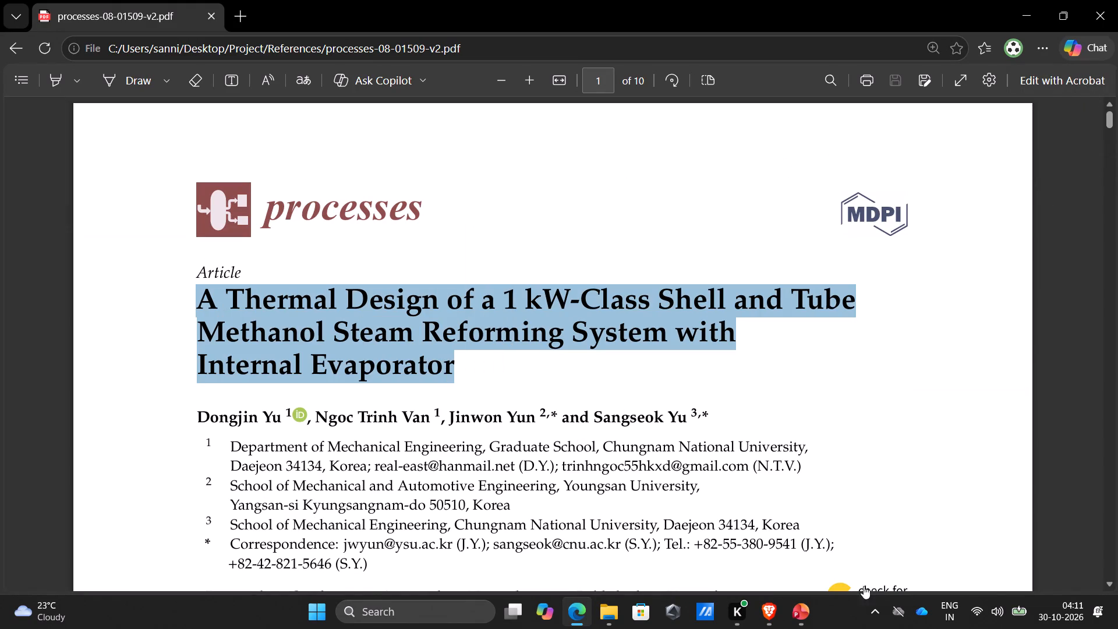
Switch back to PowerPoint and paste the copied article title into slide 2's title placeholder.
{"action": "left_click", "coordinate": [799, 531]}
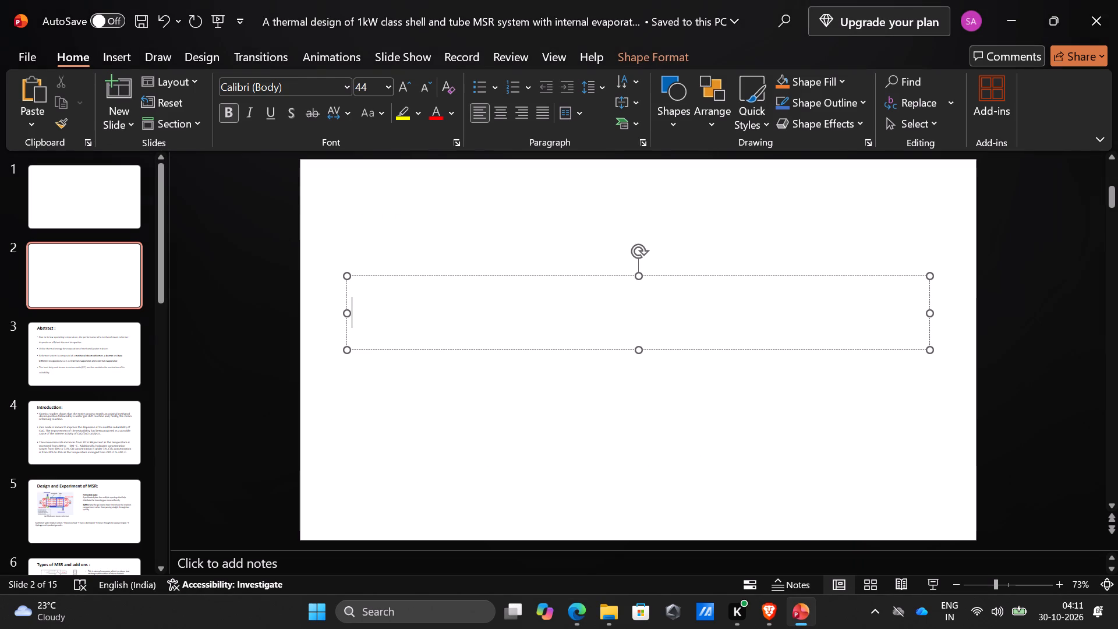
{"action": "key", "text": "ctrl+v"}
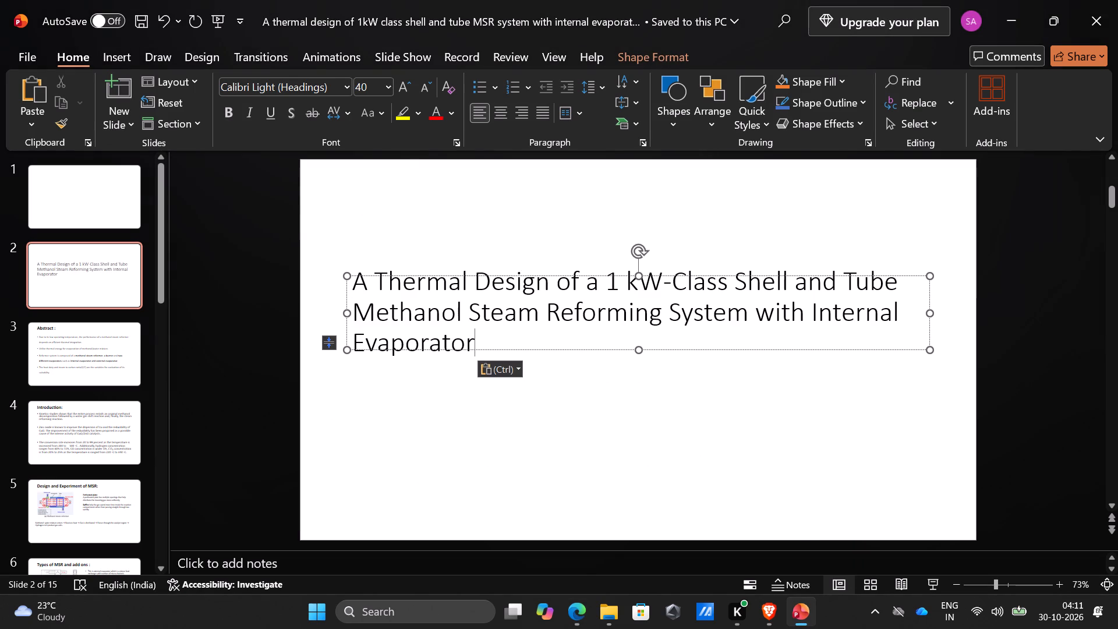
Set the font of the whole pasted title on slide 2 to Calibri.
{"action": "key", "text": "ctrl+a"}
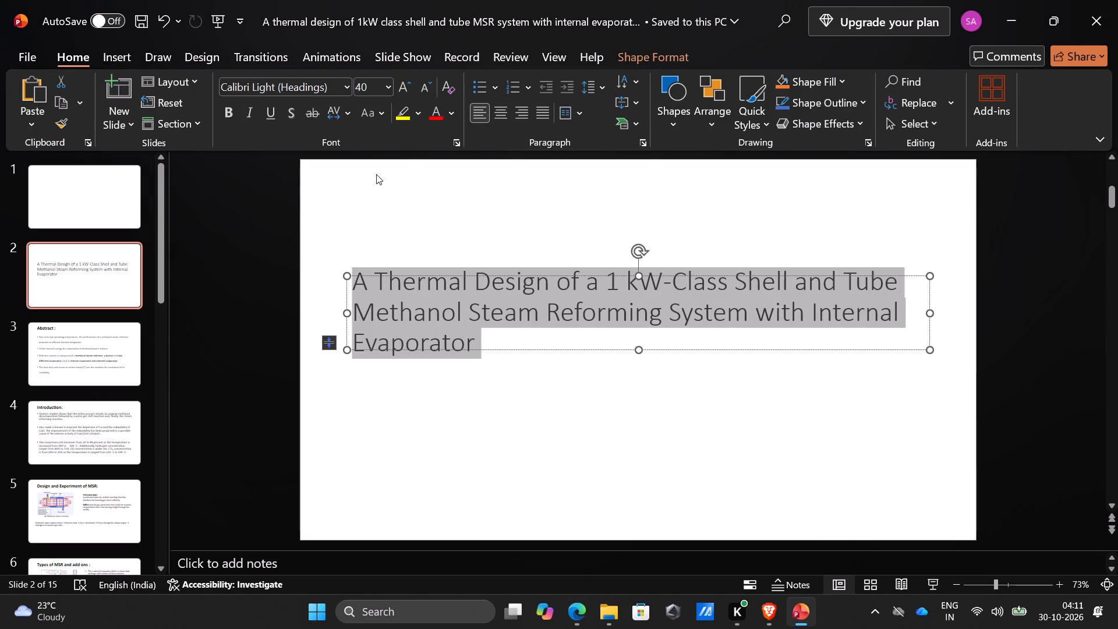
{"action": "left_click", "coordinate": [343, 85]}
{"action": "left_click", "coordinate": [325, 161]}
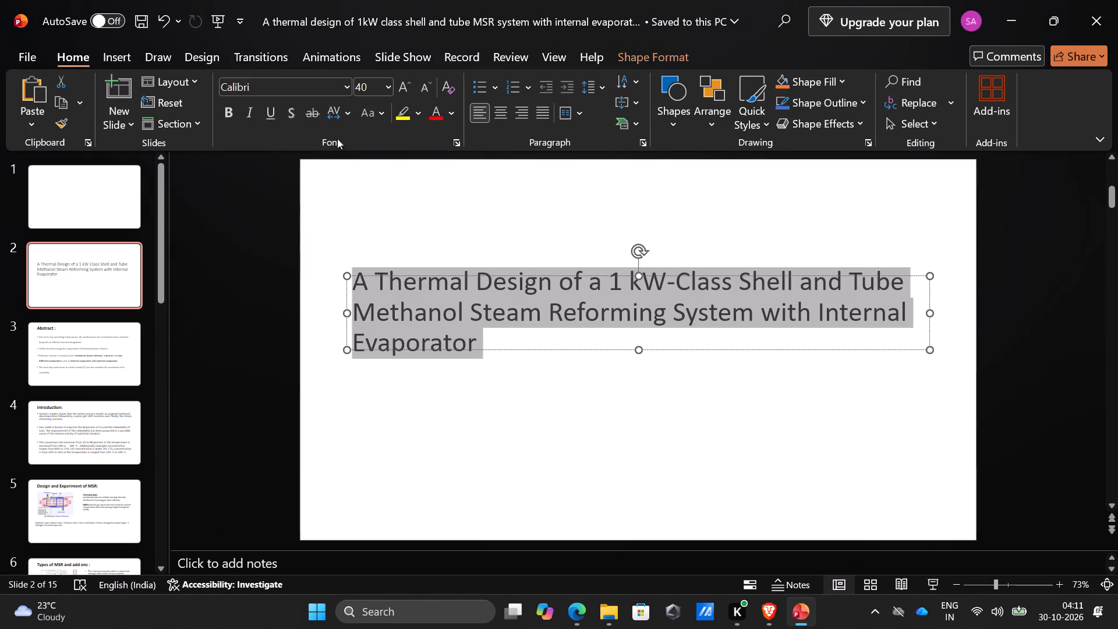
Set the whole title on slide 2 to font size 44 and make it bold.
{"action": "left_click", "coordinate": [386, 88]}
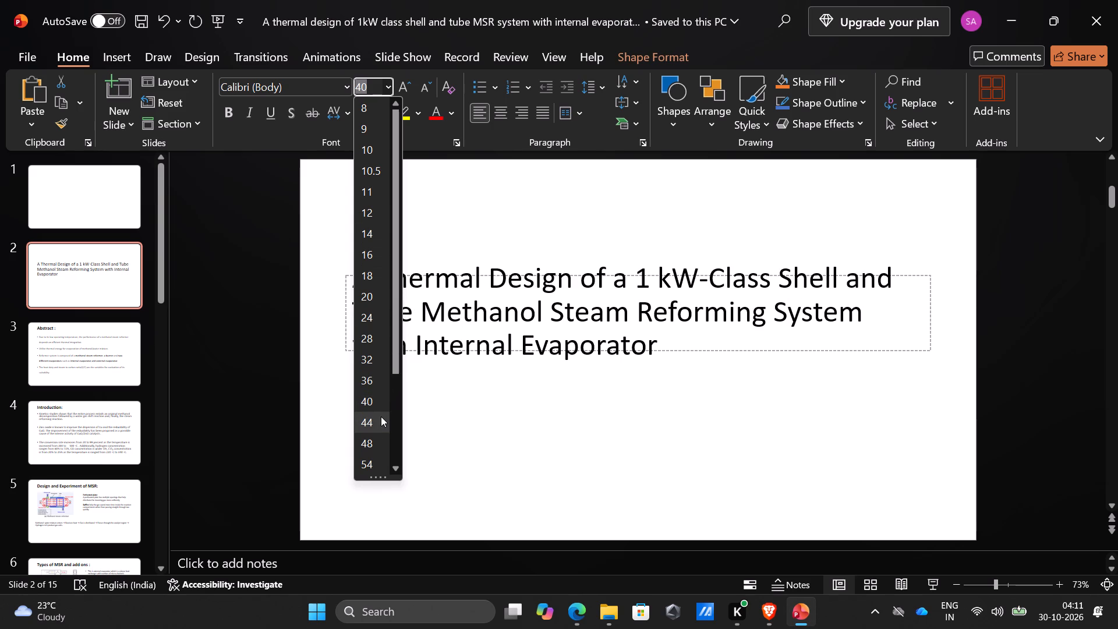
{"action": "left_click", "coordinate": [381, 416]}
{"action": "left_click", "coordinate": [223, 109]}
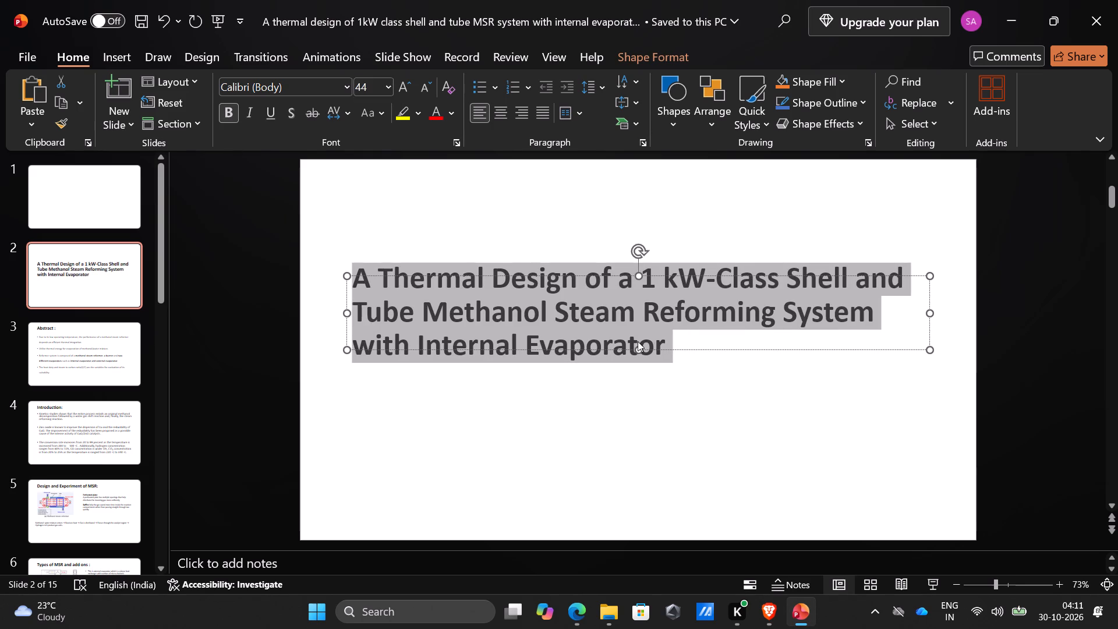
{"action": "left_click", "coordinate": [669, 334]}
{"action": "left_click", "coordinate": [700, 383]}
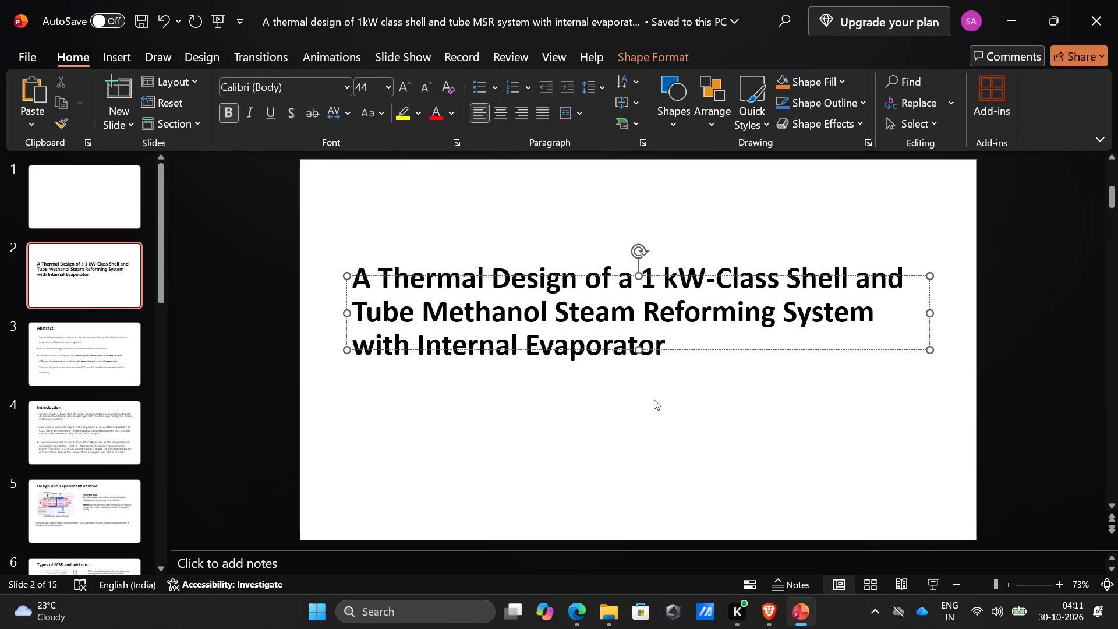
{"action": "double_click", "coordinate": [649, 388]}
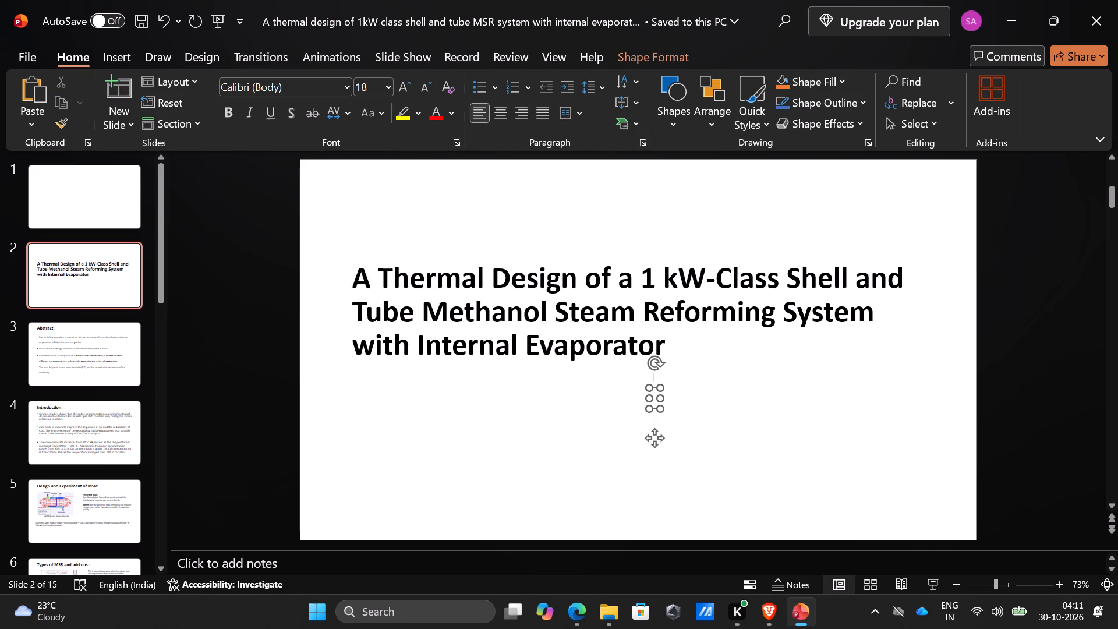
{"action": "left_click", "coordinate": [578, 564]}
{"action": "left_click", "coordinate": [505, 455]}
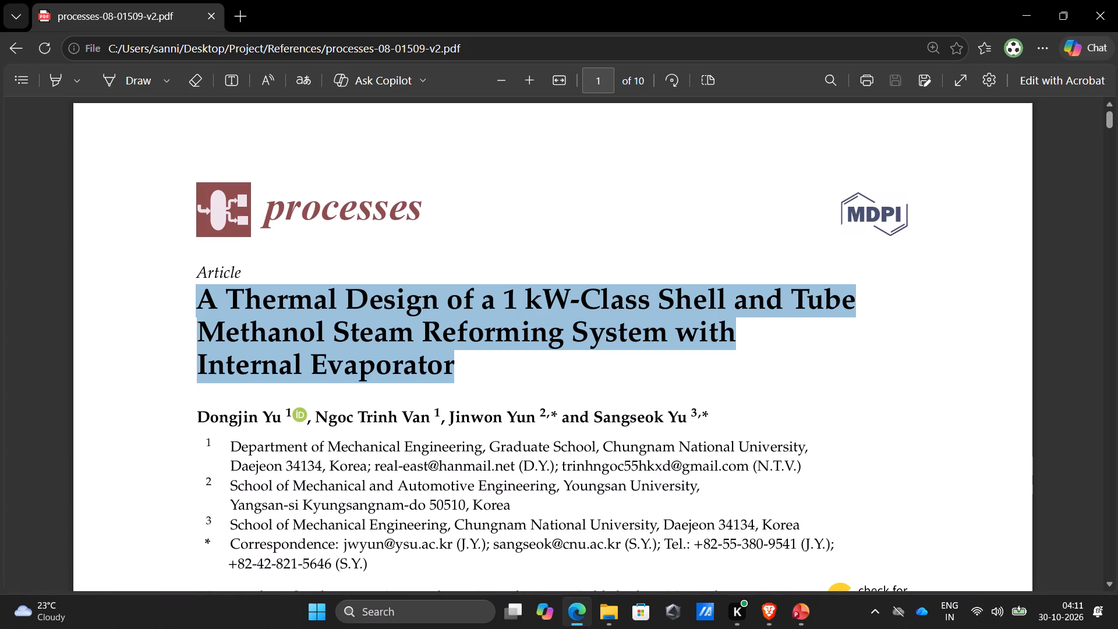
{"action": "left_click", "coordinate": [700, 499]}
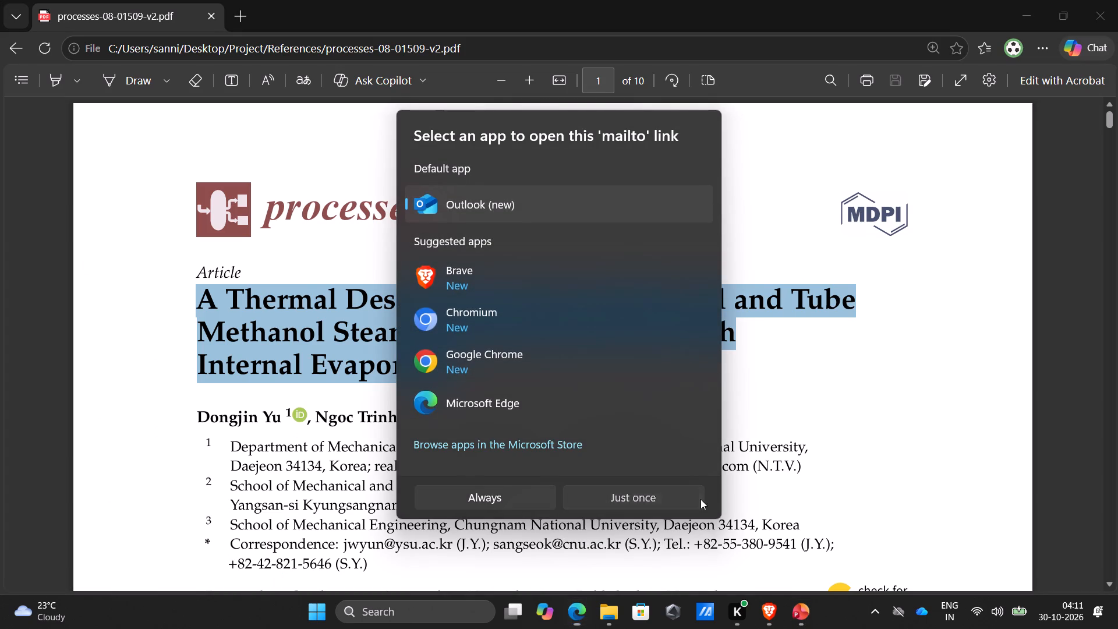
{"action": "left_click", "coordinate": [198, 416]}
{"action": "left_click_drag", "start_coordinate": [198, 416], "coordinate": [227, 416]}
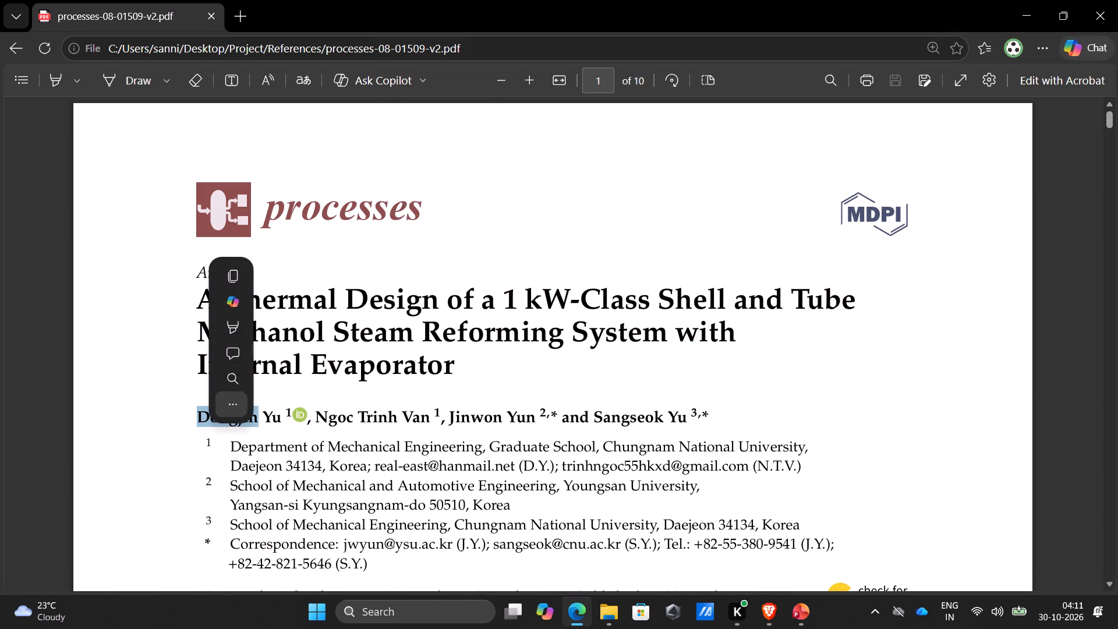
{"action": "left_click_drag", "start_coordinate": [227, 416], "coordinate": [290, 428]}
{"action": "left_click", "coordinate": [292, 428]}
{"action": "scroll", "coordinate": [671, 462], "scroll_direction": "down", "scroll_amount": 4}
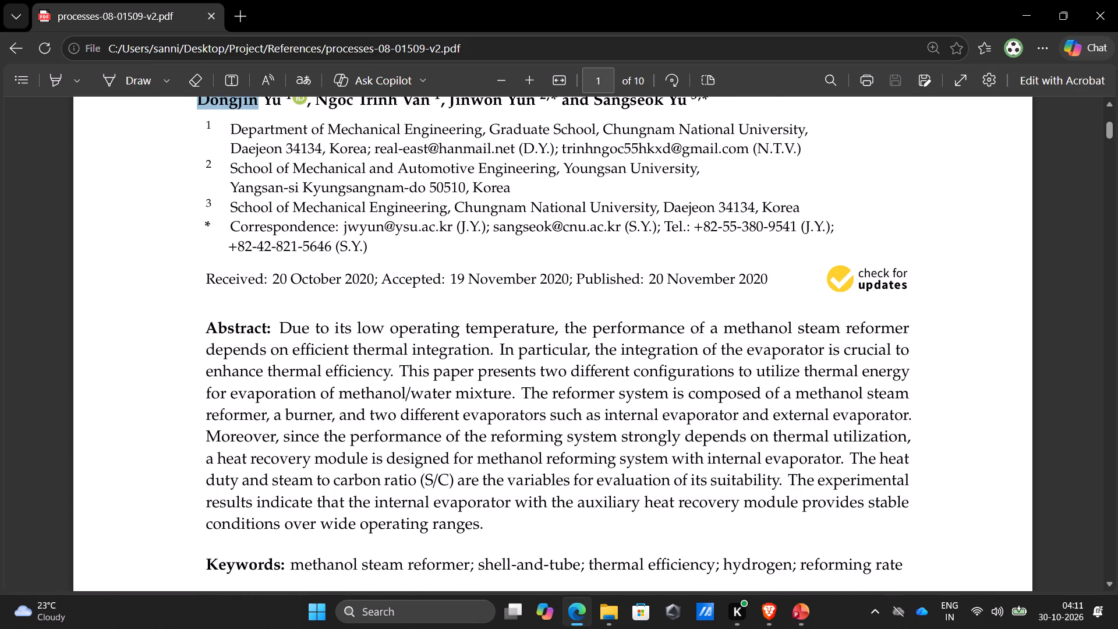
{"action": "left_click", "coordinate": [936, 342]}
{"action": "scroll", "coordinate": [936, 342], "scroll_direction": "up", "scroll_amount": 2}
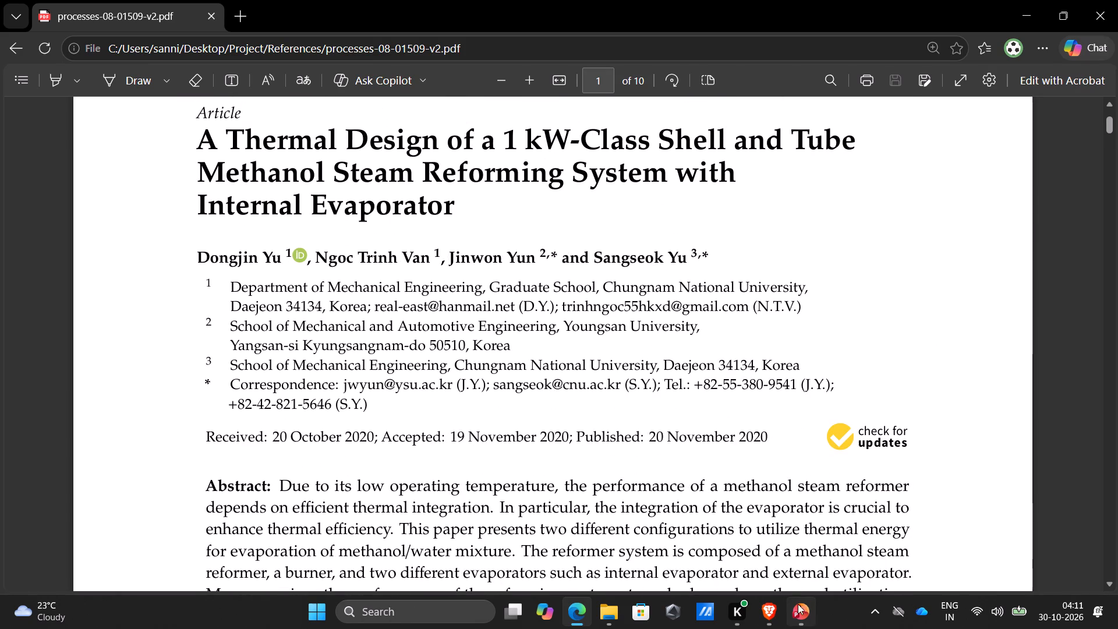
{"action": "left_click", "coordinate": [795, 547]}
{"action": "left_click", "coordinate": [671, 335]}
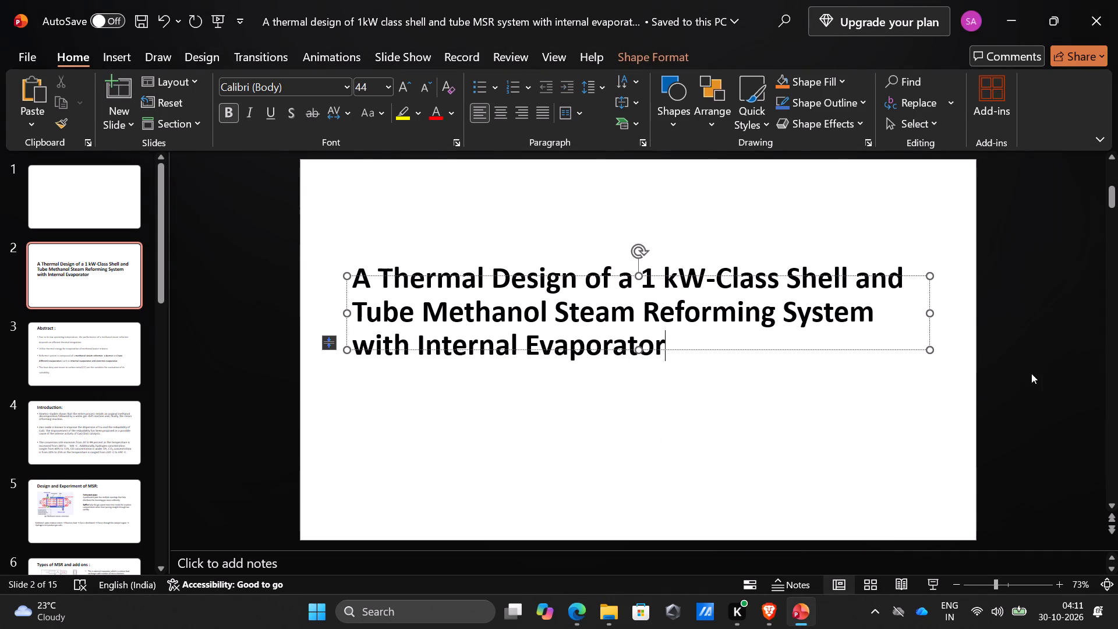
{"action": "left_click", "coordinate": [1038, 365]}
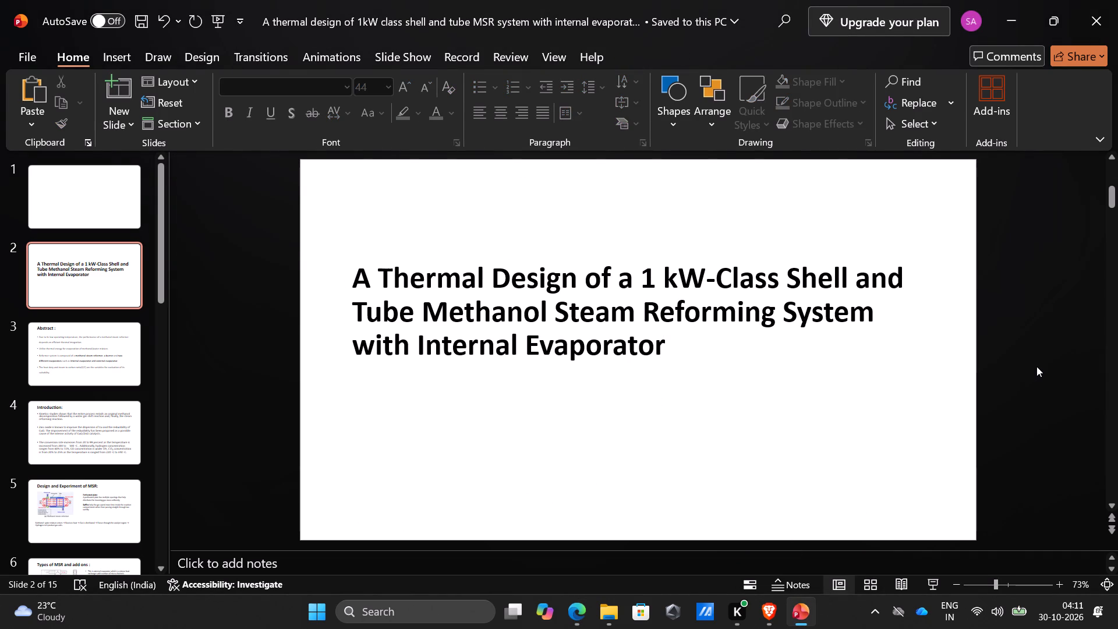
Delete the blank first slide so that the title slide opens the presentation.
{"action": "left_click", "coordinate": [98, 191]}
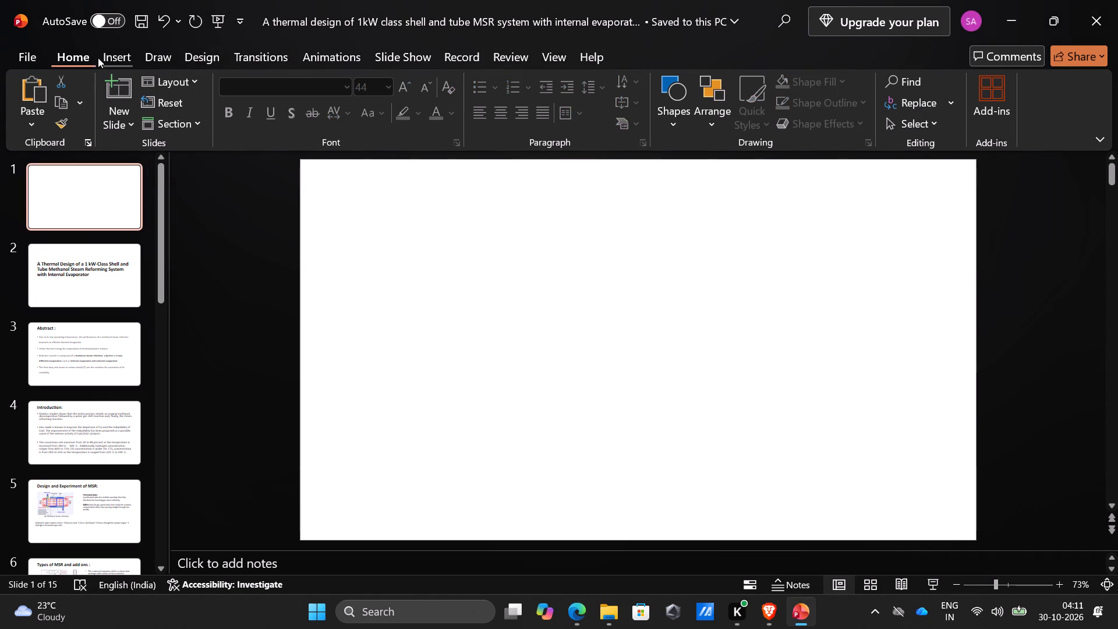
{"action": "scroll", "coordinate": [59, 392], "scroll_direction": "down", "scroll_amount": 6}
{"action": "scroll", "coordinate": [62, 393], "scroll_direction": "down", "scroll_amount": 18}
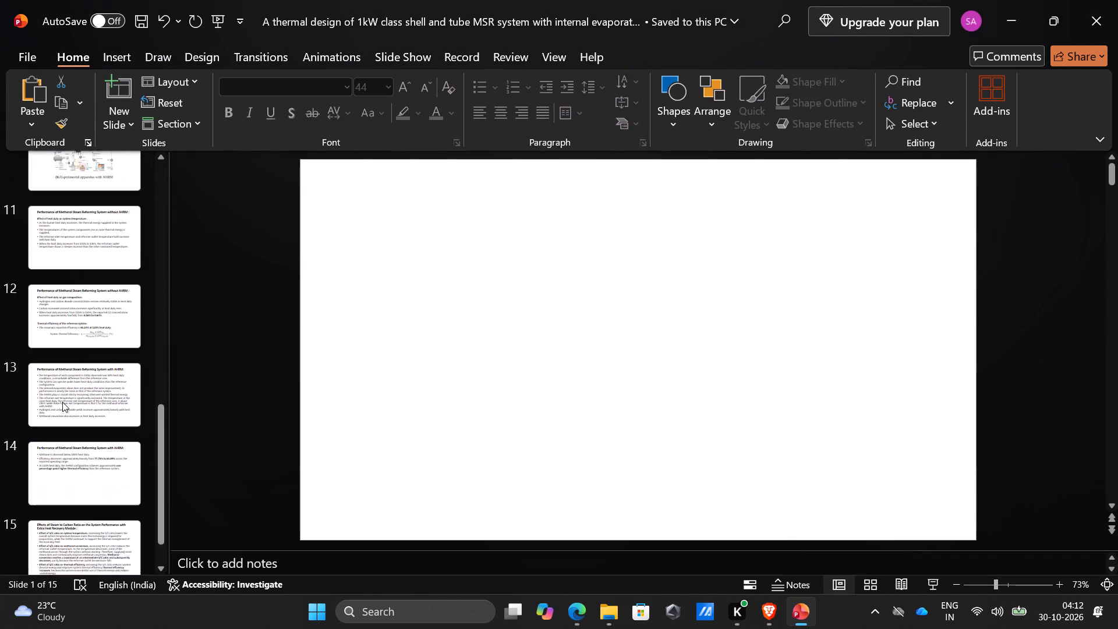
{"action": "scroll", "coordinate": [62, 402], "scroll_direction": "down", "scroll_amount": 3}
{"action": "scroll", "coordinate": [62, 402], "scroll_direction": "up", "scroll_amount": 20}
{"action": "scroll", "coordinate": [62, 402], "scroll_direction": "up", "scroll_amount": 4}
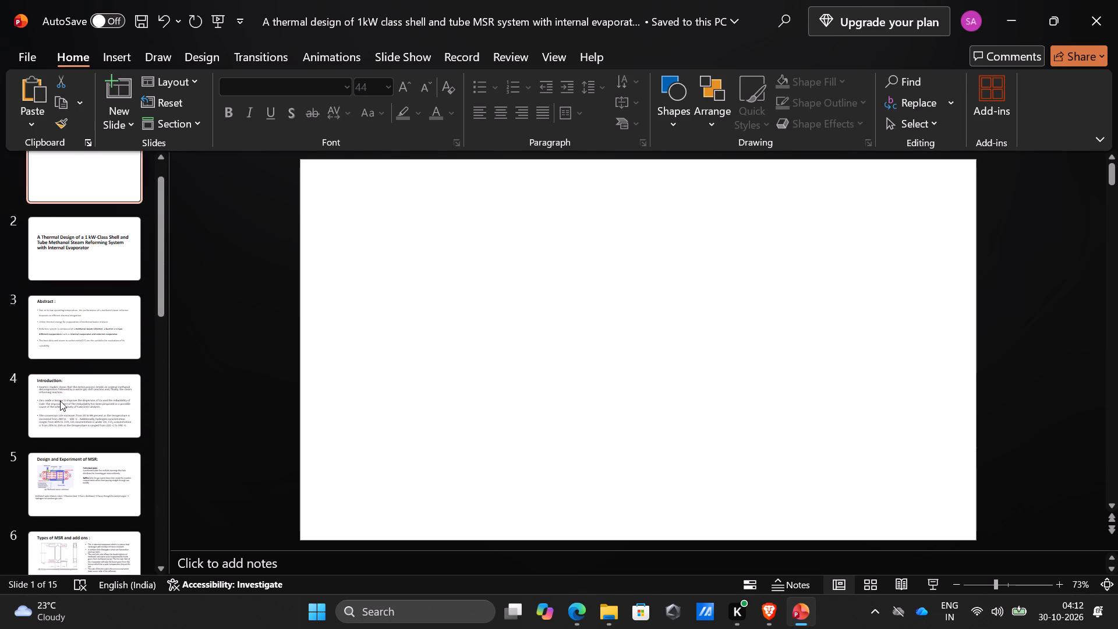
{"action": "scroll", "coordinate": [60, 401], "scroll_direction": "up", "scroll_amount": 7}
{"action": "key", "text": "Delete"}
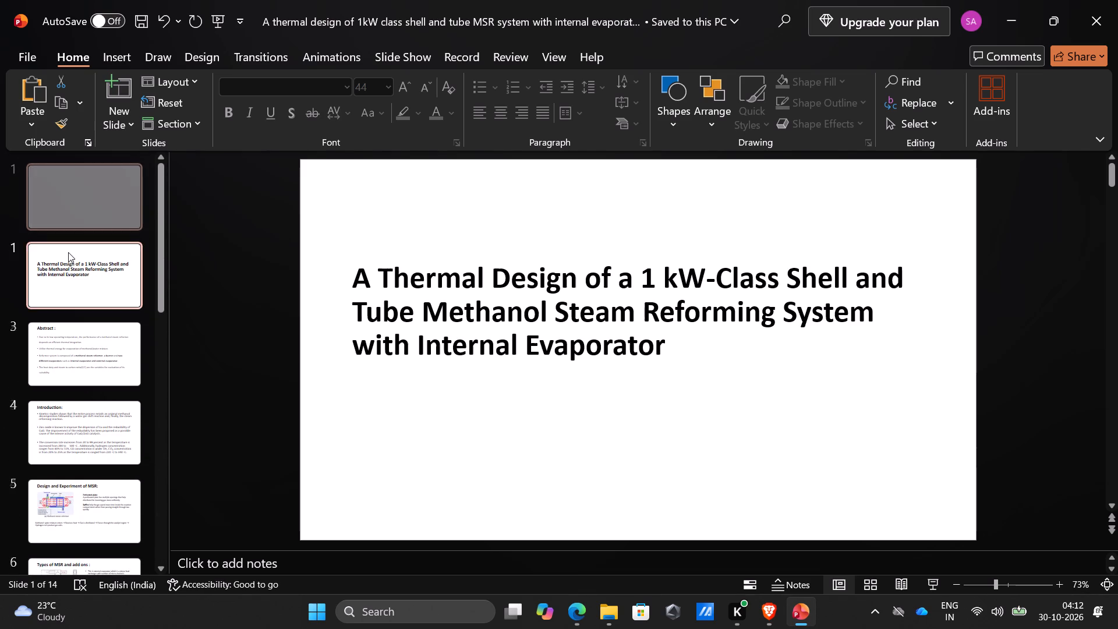
{"action": "left_click", "coordinate": [677, 345]}
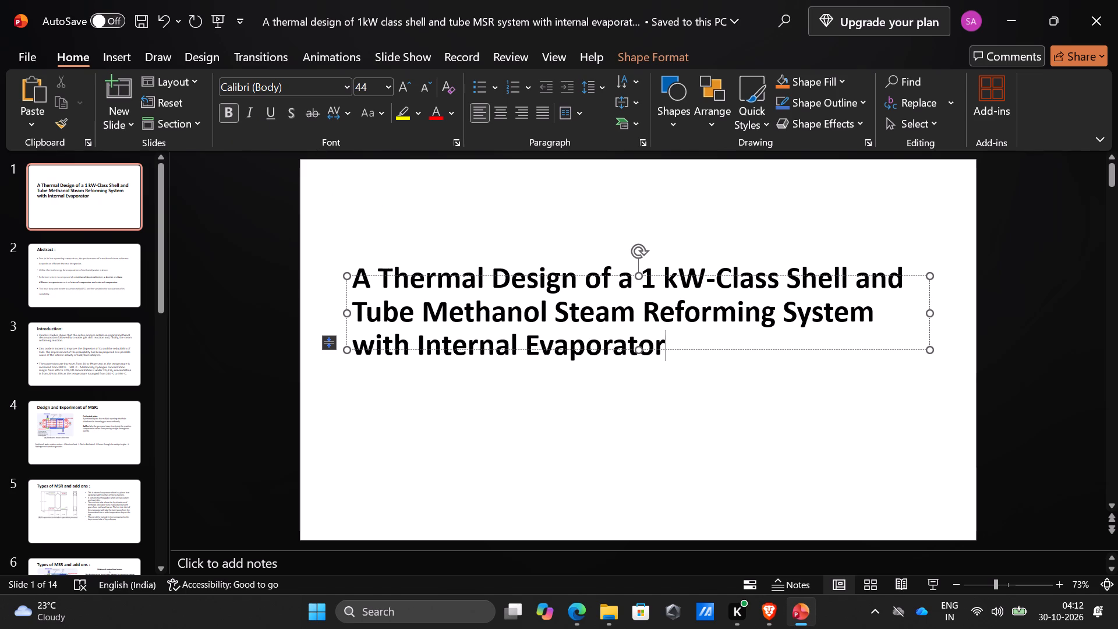